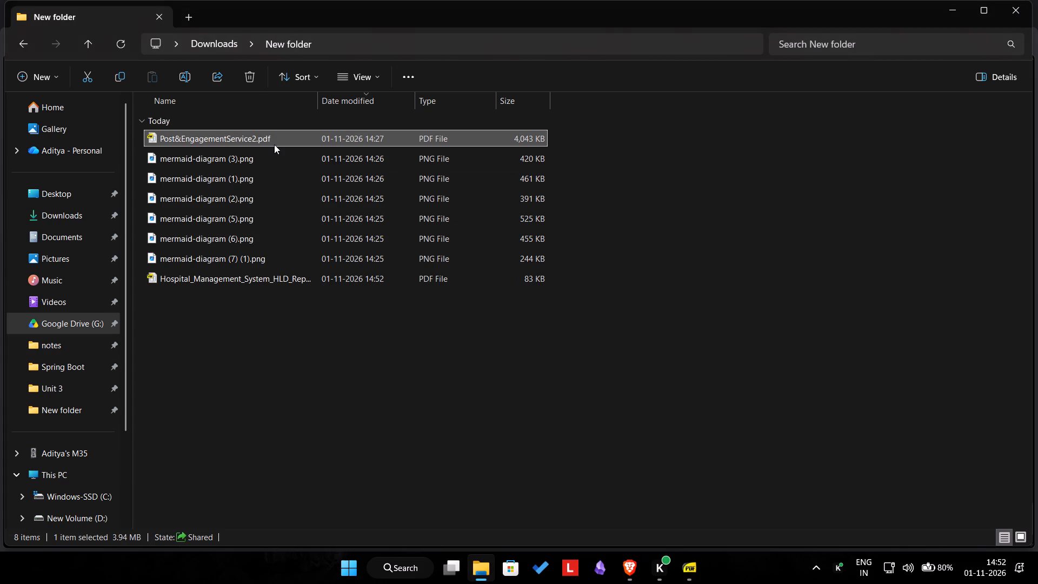
double_click(287, 275)
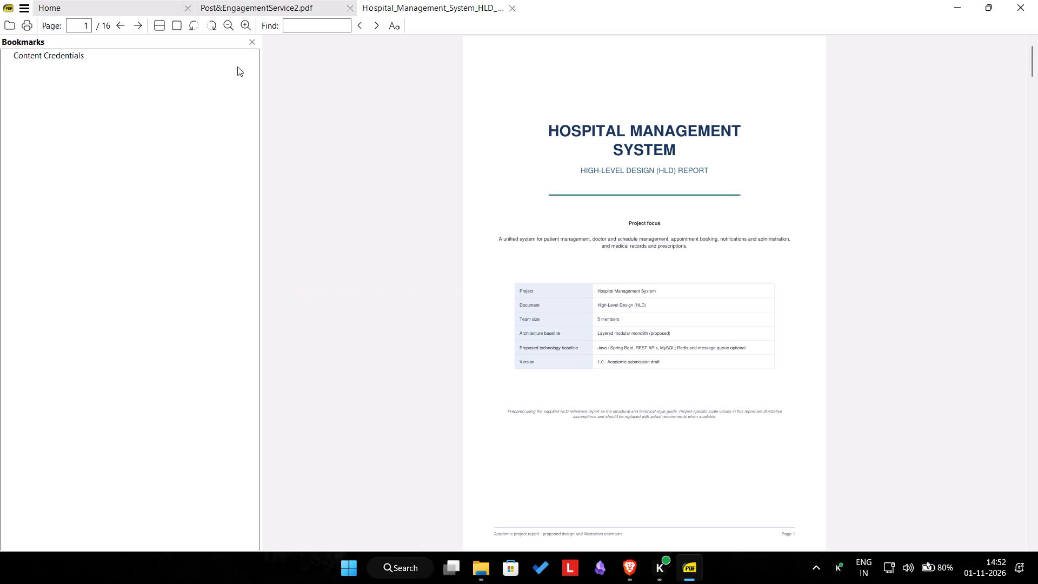
click(252, 43)
scroll(593, 302, up, 5)
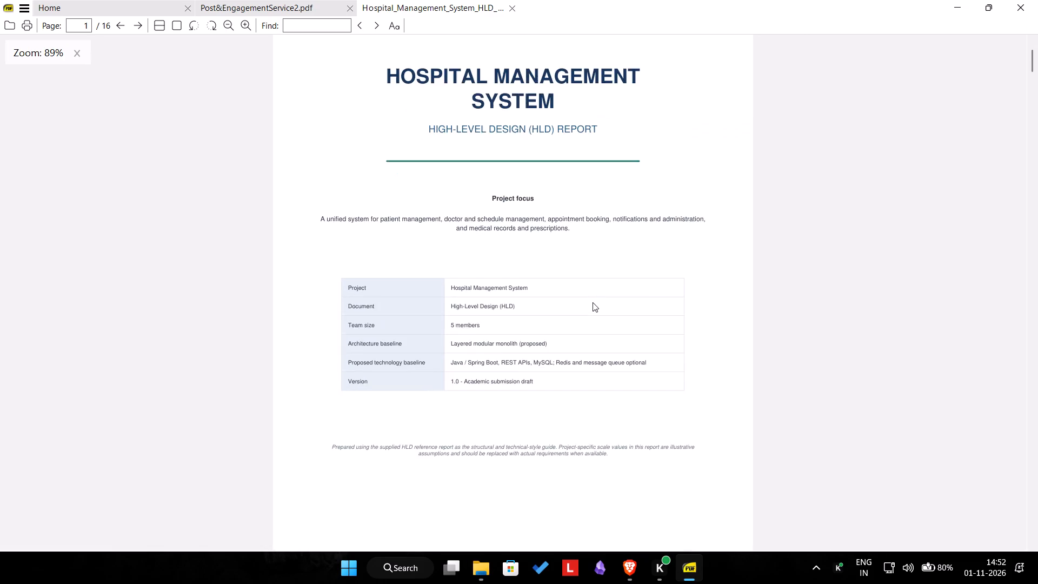
scroll(593, 302, up, 7)
Read the report's cover page, document contents and section 1, Project Overview & Scope.
scroll(611, 331, down, 4)
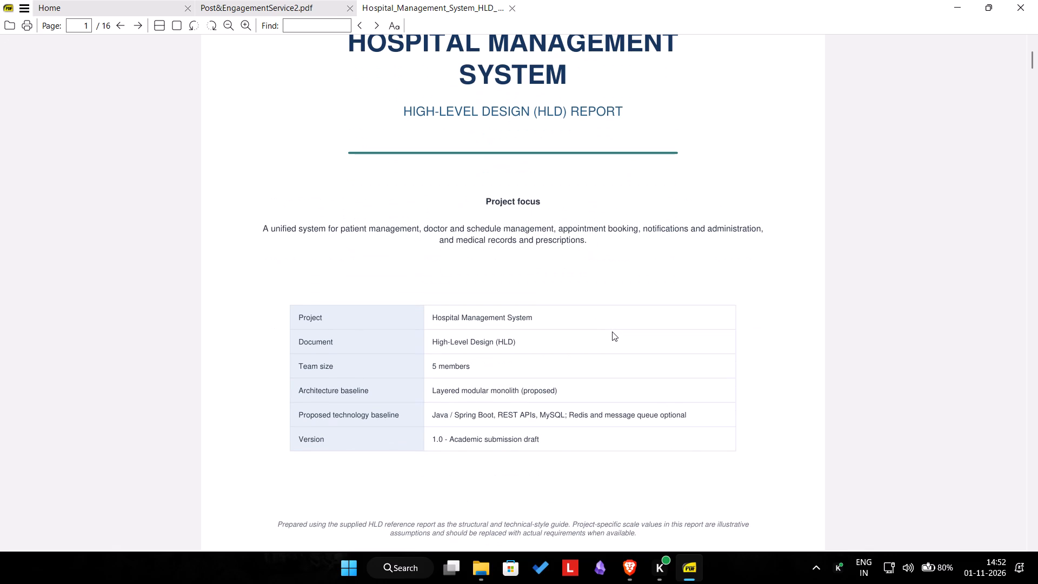
scroll(612, 331, down, 6)
scroll(612, 331, up, 1)
scroll(612, 331, down, 13)
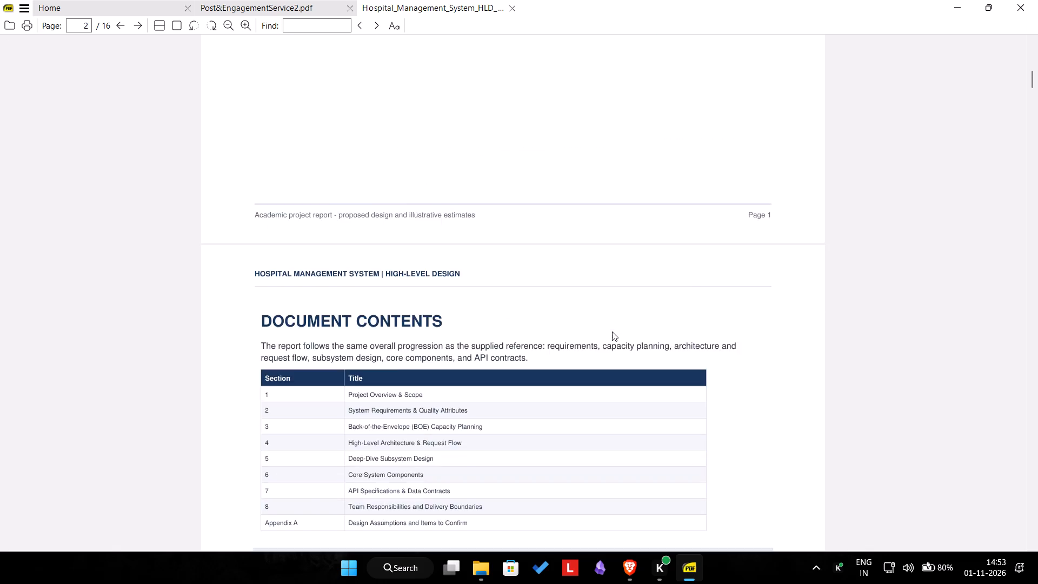
scroll(612, 331, down, 11)
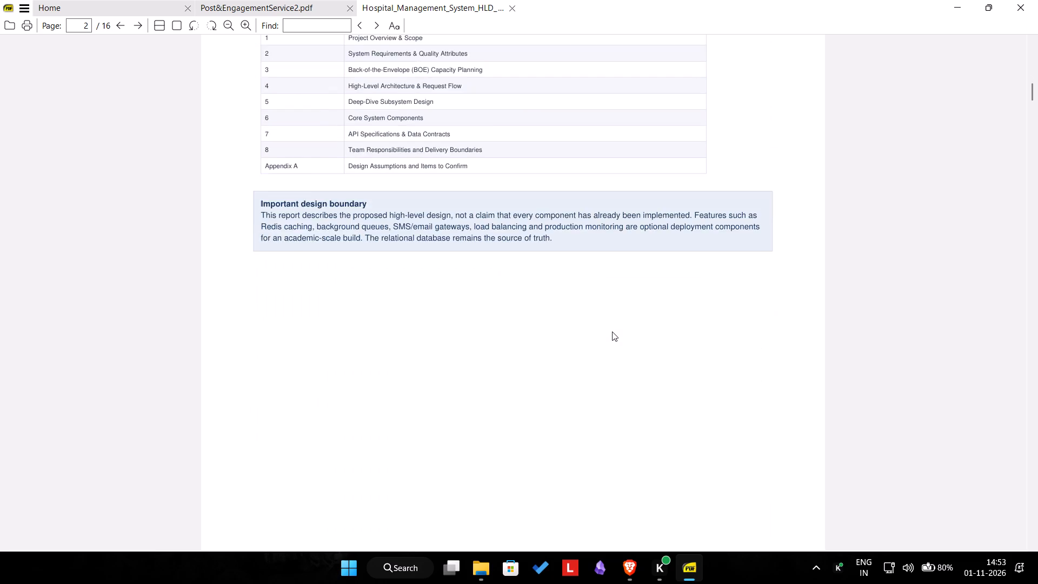
scroll(612, 331, down, 17)
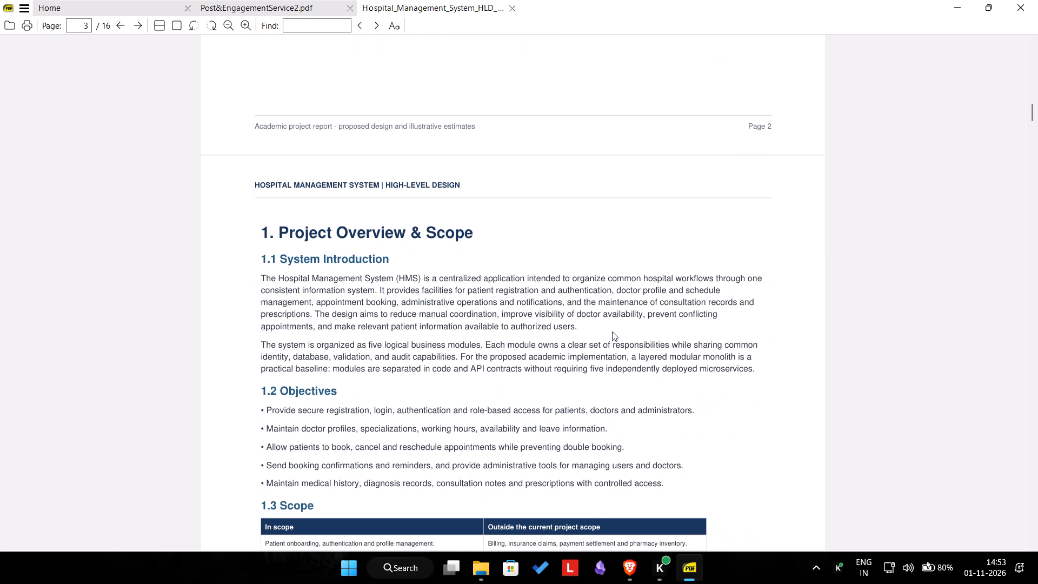
scroll(612, 331, down, 10)
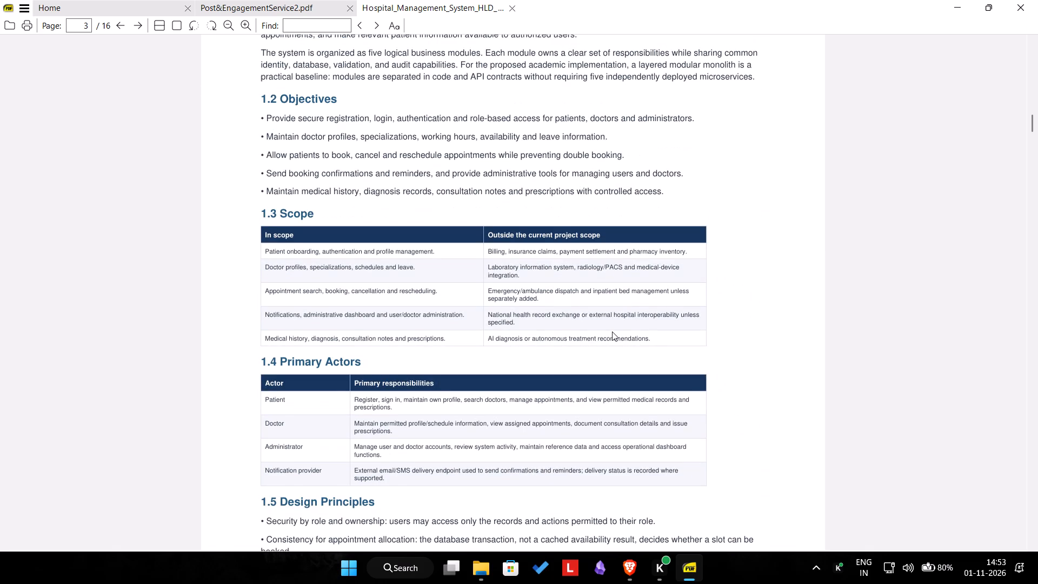
scroll(612, 331, down, 4)
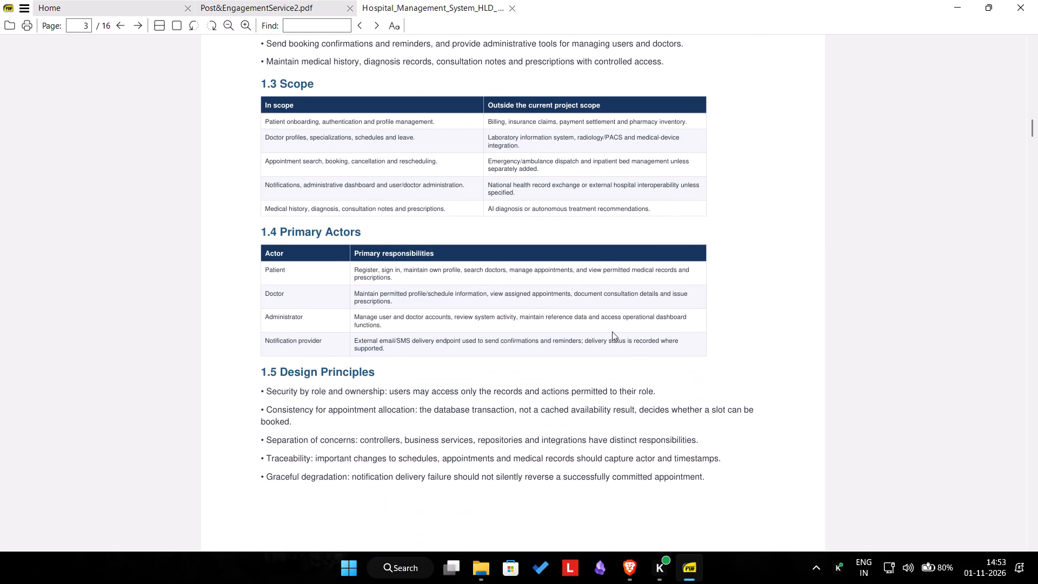
scroll(612, 331, down, 3)
scroll(612, 331, up, 1)
scroll(612, 331, down, 2)
scroll(612, 331, up, 1)
Examine the functional and non-functional requirements in section 2 of the report.
scroll(612, 331, down, 10)
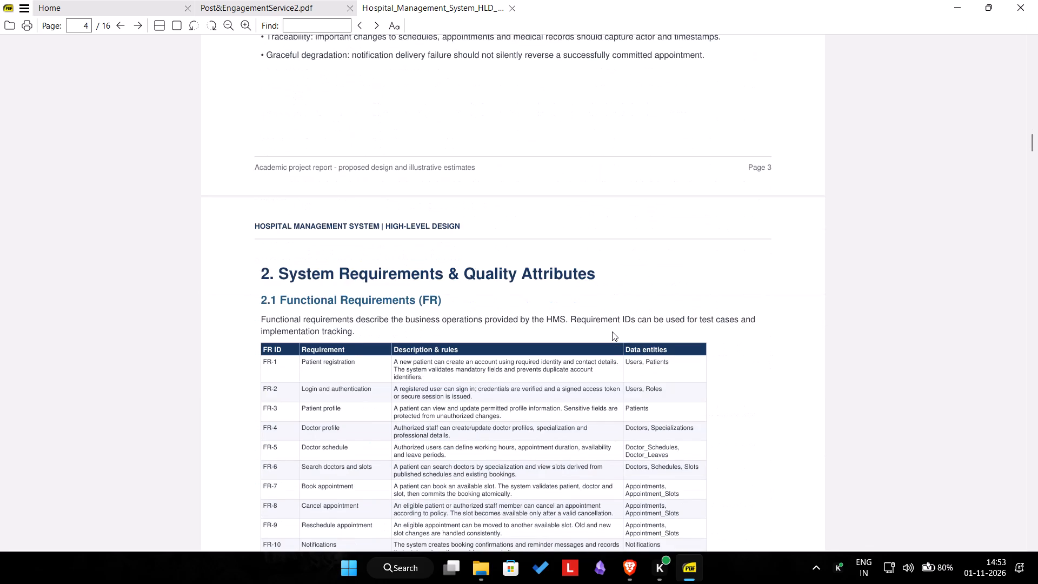
scroll(612, 331, down, 6)
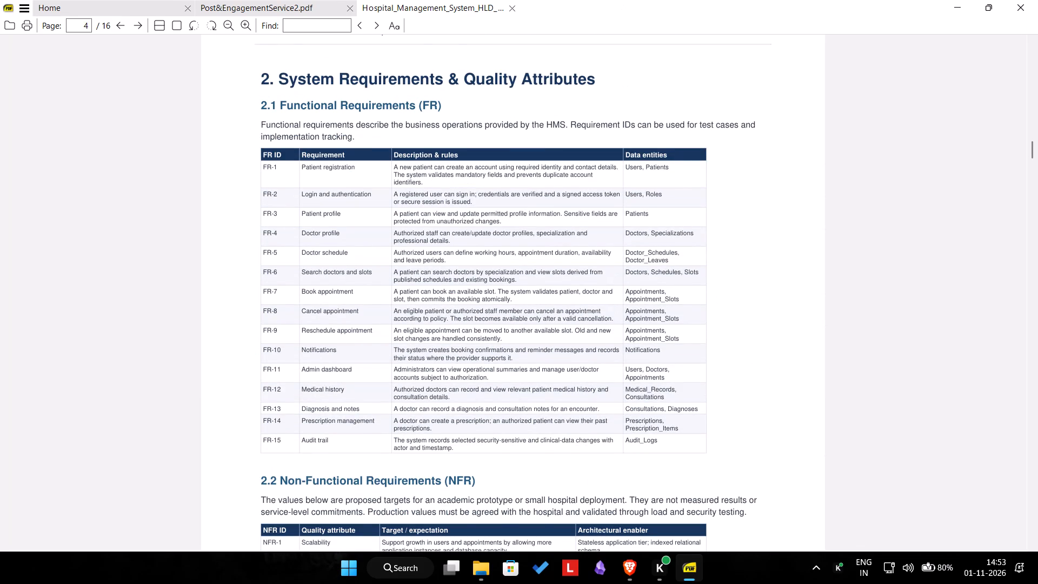
scroll(606, 300, down, 2)
scroll(606, 300, up, 1)
scroll(606, 300, down, 9)
Review section 3, Back-of-the-Envelope Capacity Planning, including its scale, QPS, storage and bandwidth estimates, through to the start of section 4.
scroll(606, 300, down, 11)
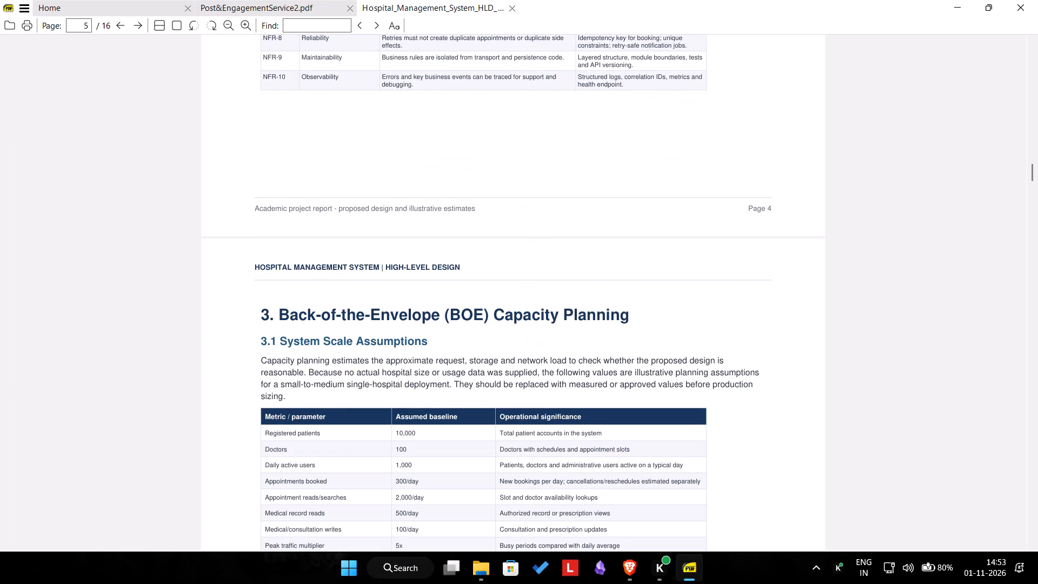
scroll(606, 300, down, 3)
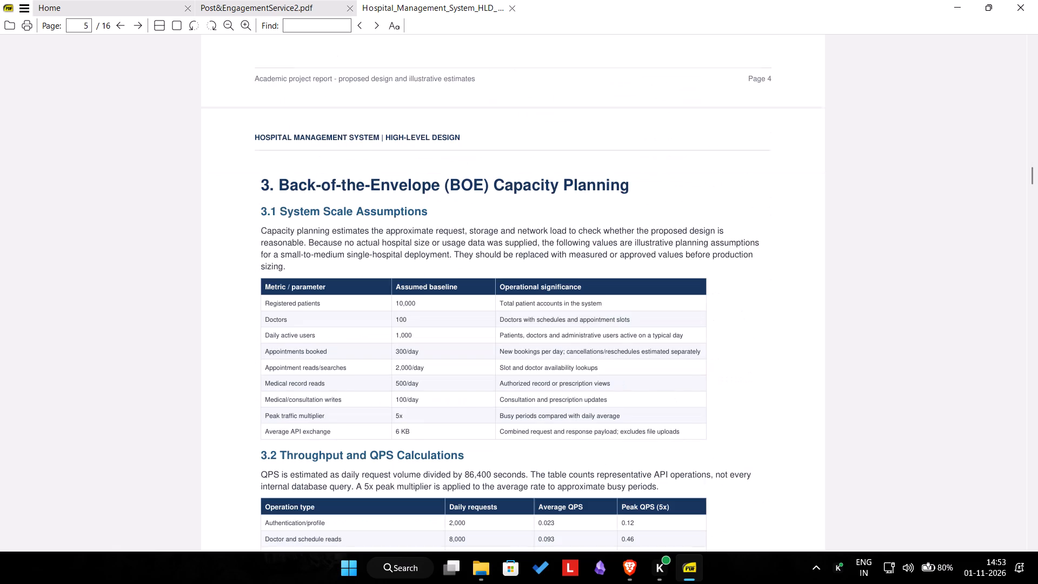
scroll(606, 300, down, 11)
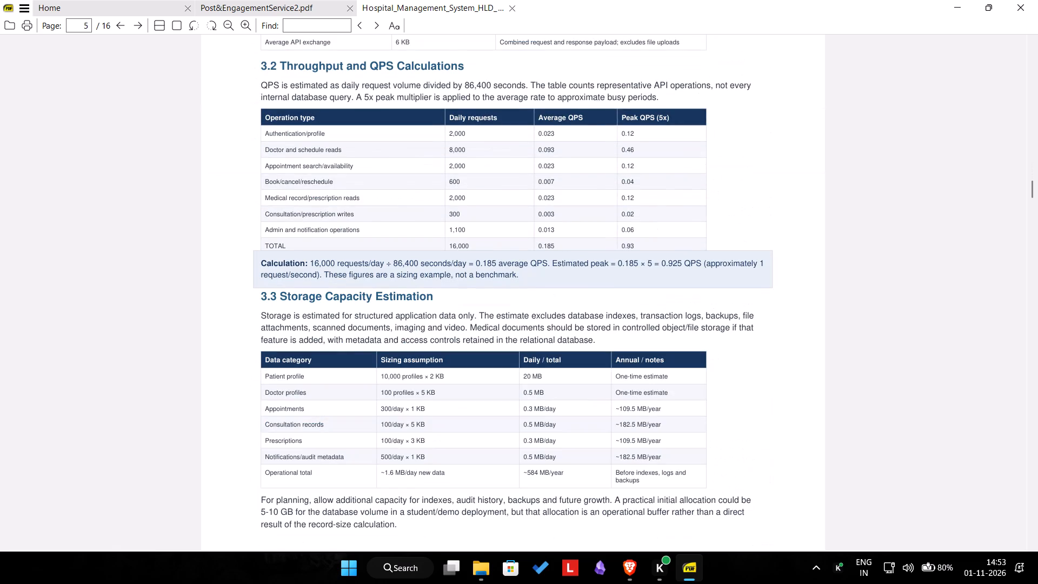
scroll(605, 432, down, 6)
scroll(605, 432, up, 1)
scroll(605, 432, down, 9)
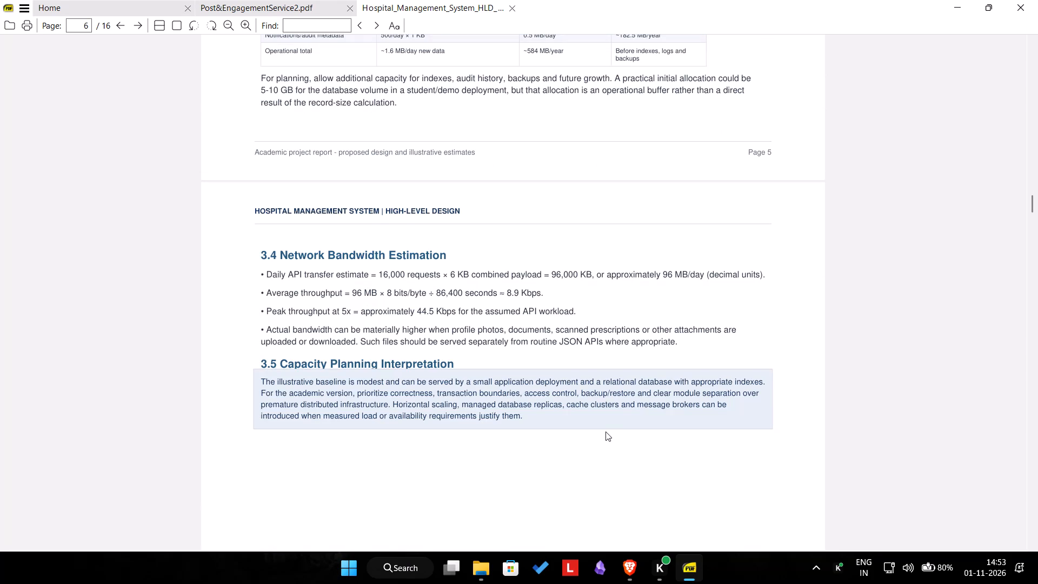
scroll(605, 432, down, 12)
scroll(605, 432, up, 1)
scroll(605, 432, down, 7)
scroll(605, 432, up, 1)
scroll(605, 432, down, 3)
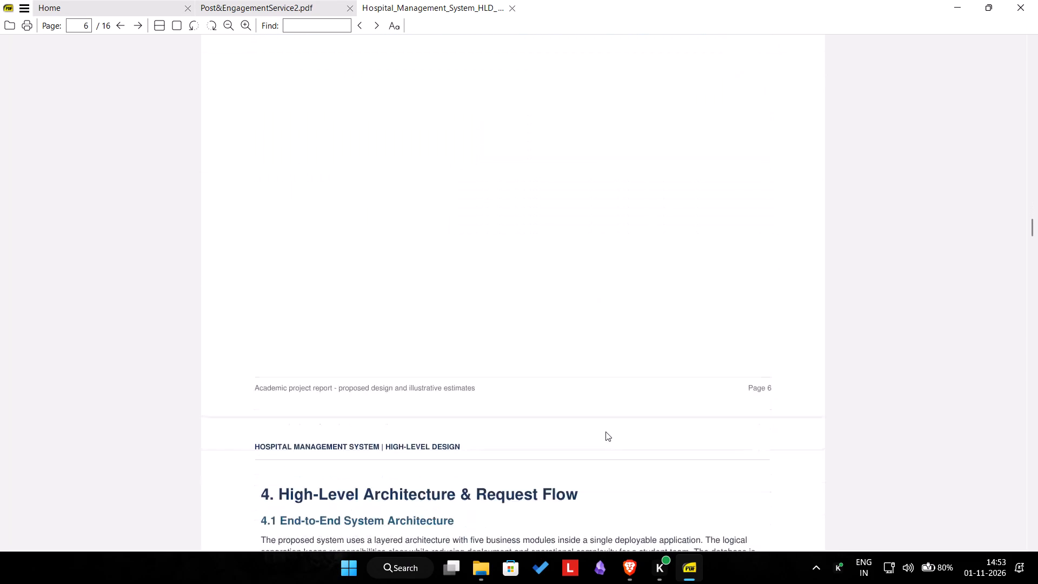
Review section 4, High-Level Architecture & Request Flow, including the architecture diagram, layer responsibilities, booking flow, transaction rules, and reschedule and cancellation flow.
scroll(605, 432, down, 7)
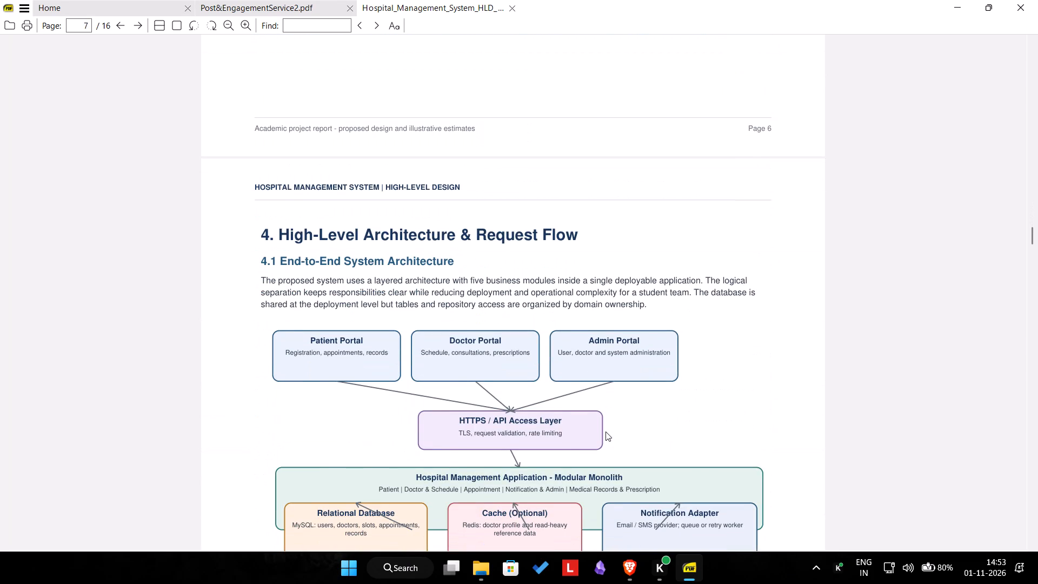
scroll(605, 432, down, 5)
scroll(605, 432, up, 1)
scroll(605, 432, down, 6)
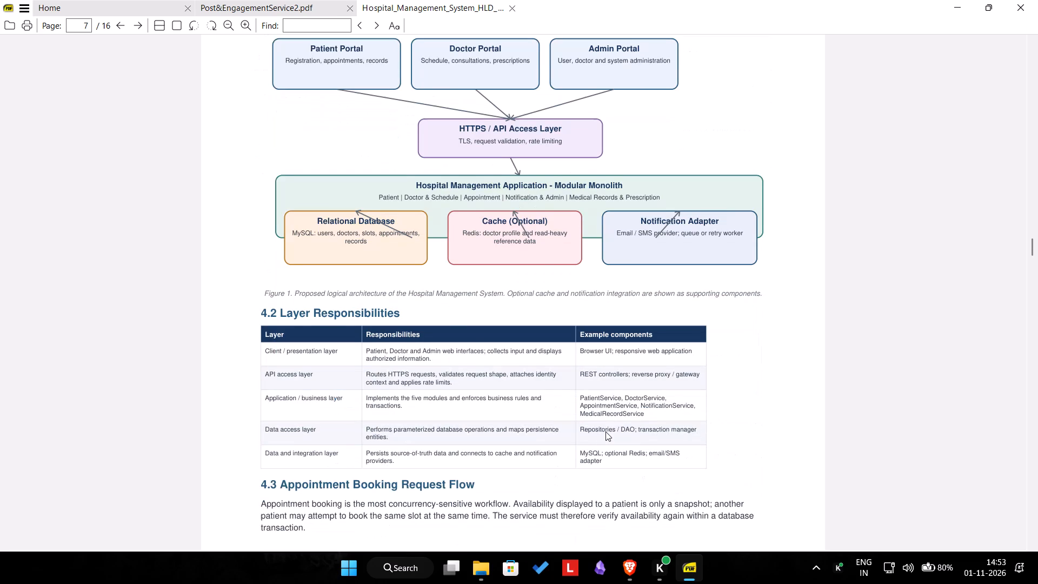
scroll(605, 432, down, 17)
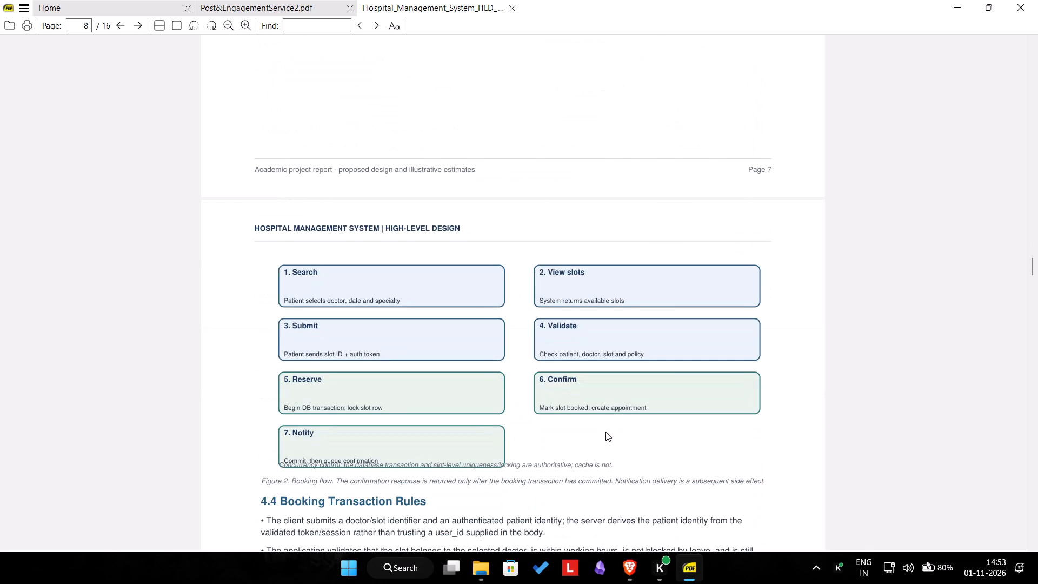
scroll(625, 506, down, 4)
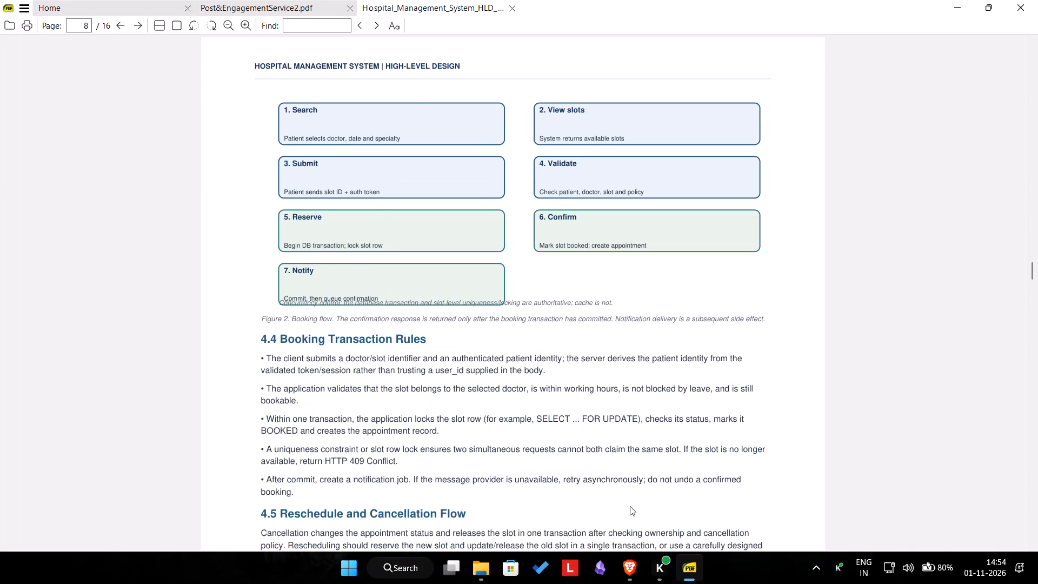
scroll(637, 433, down, 13)
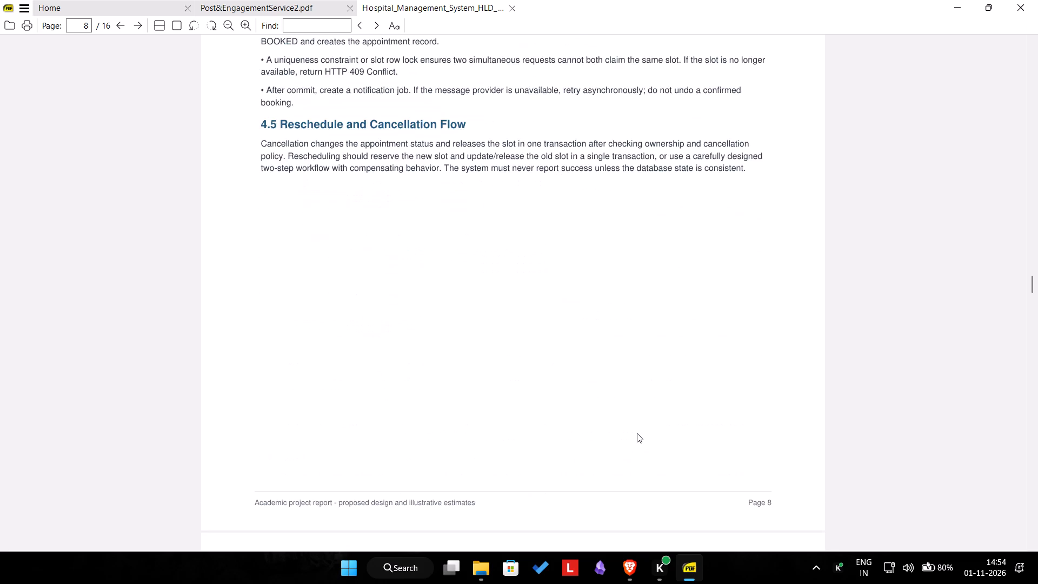
Examine section 5, Deep-Dive Subsystem Design, from the stateless application tier through the subsystems, database modeling, key relationships and caching strategy.
scroll(637, 433, down, 13)
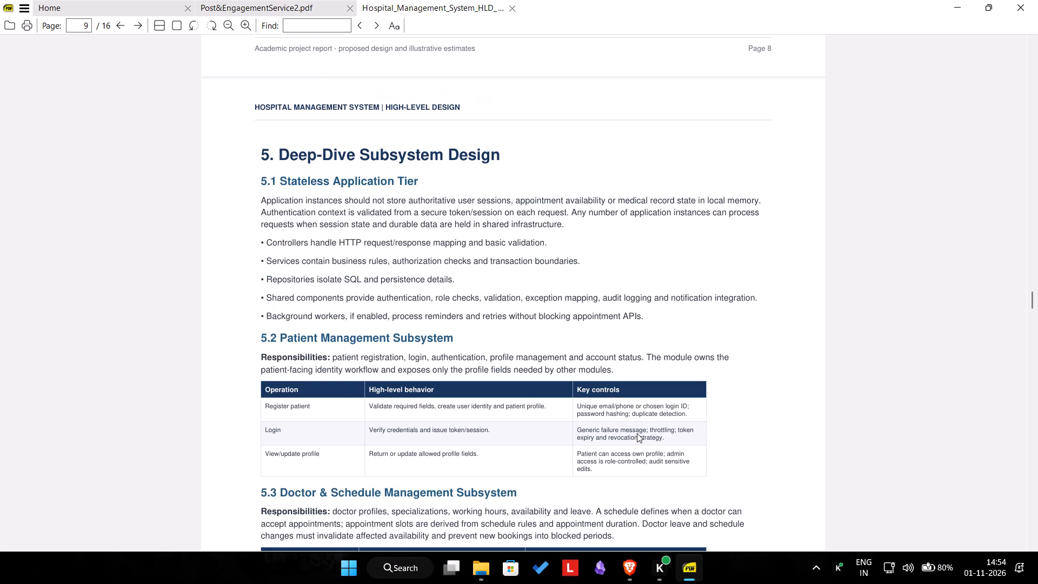
scroll(637, 433, down, 4)
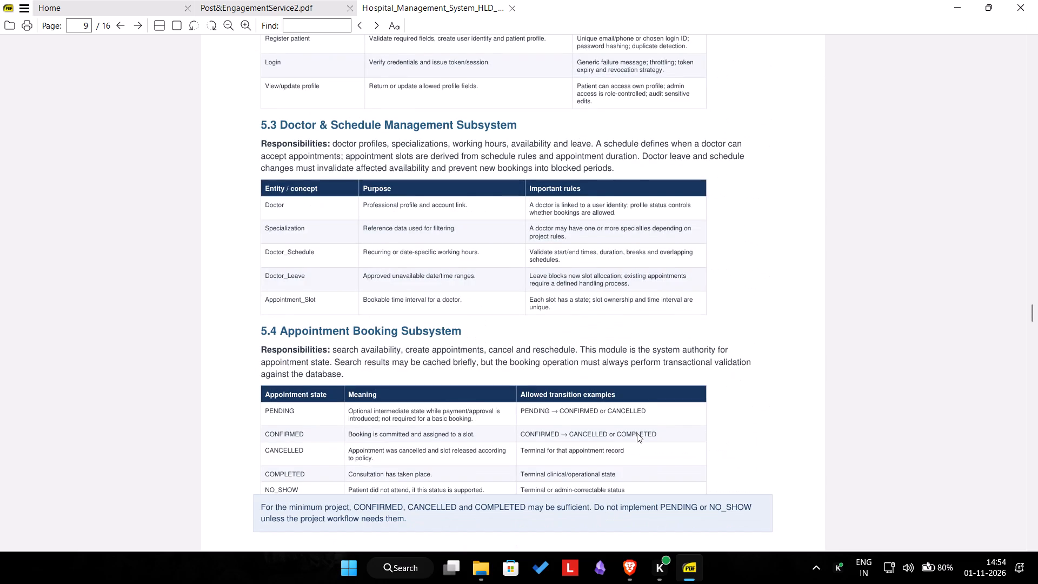
scroll(637, 433, down, 5)
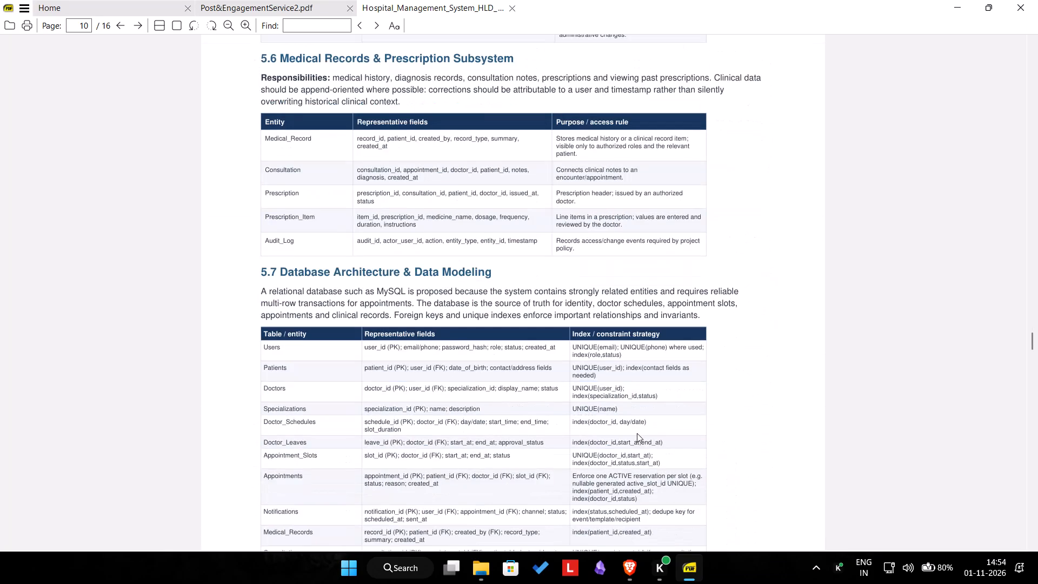
scroll(637, 433, down, 3)
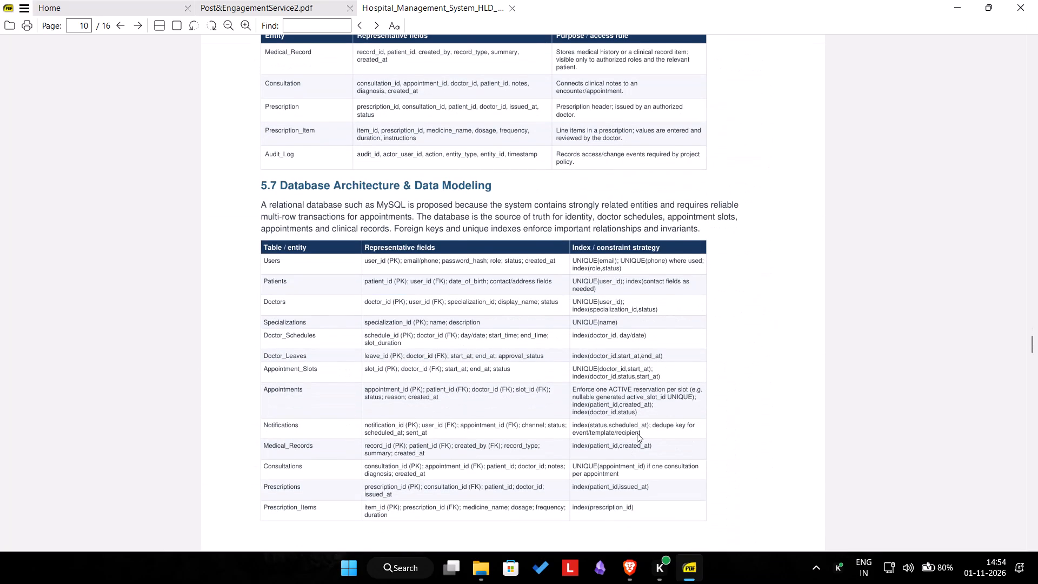
scroll(637, 433, down, 6)
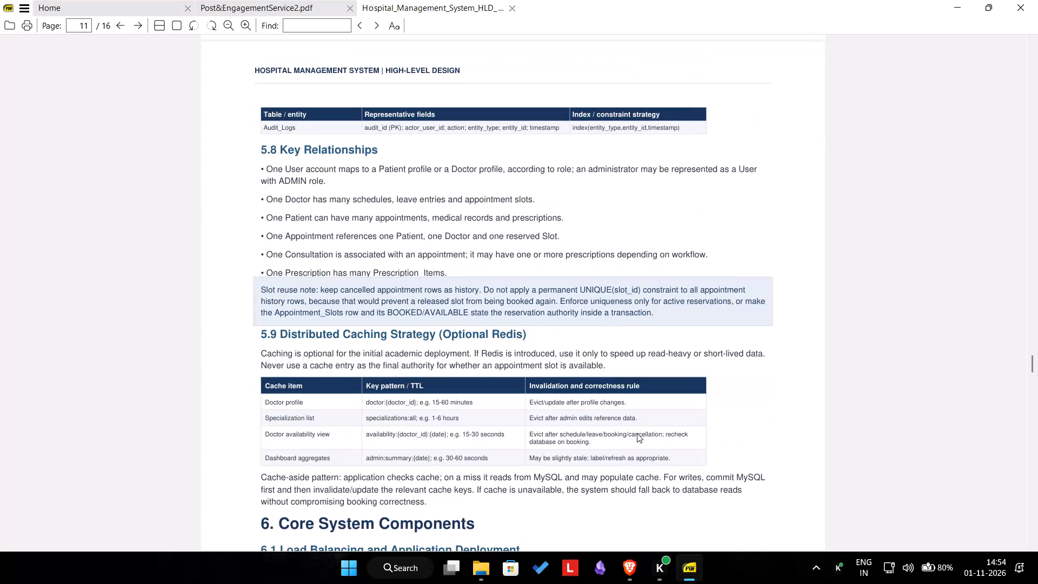
Look through section 6, Core System Components, and section 7, API Specifications & Data Contracts, down to the standard HTTP status codes.
scroll(637, 433, down, 3)
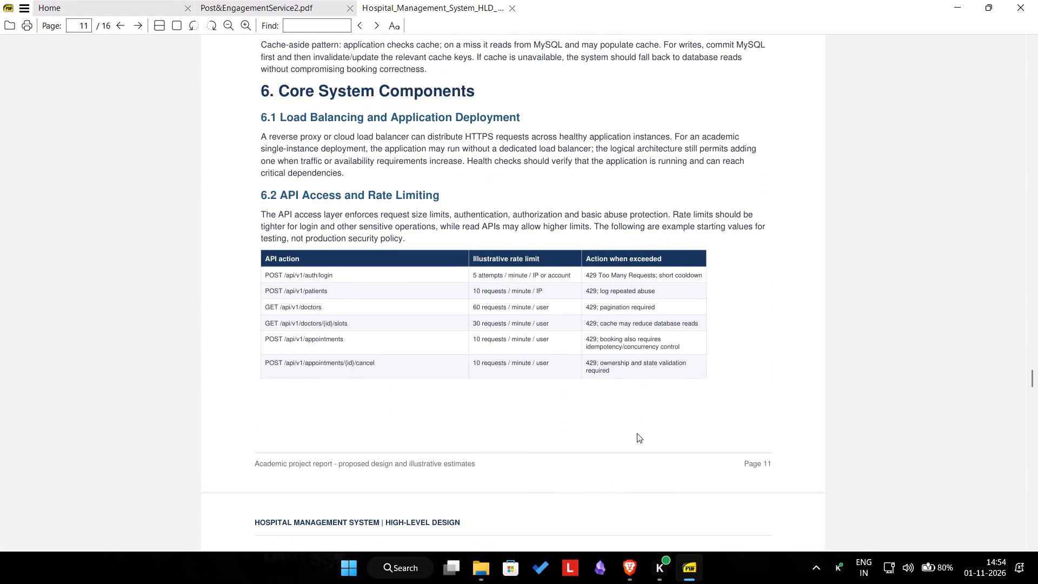
scroll(637, 433, down, 9)
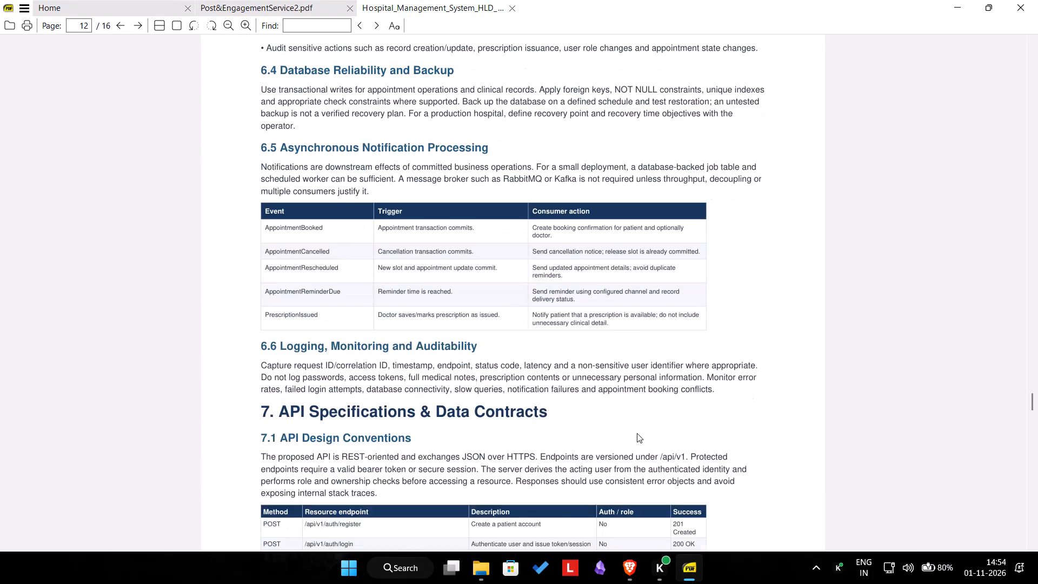
scroll(637, 433, down, 8)
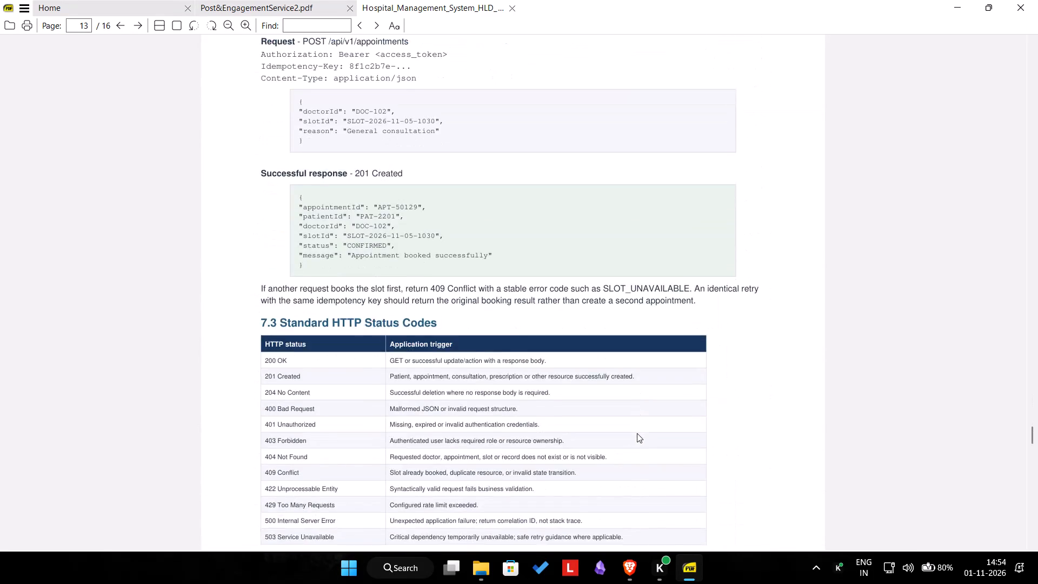
Skim the rest of the report to the conclusion, and go back over Appendix A and section 8, Team Responsibilities and Delivery Boundaries.
scroll(637, 433, down, 8)
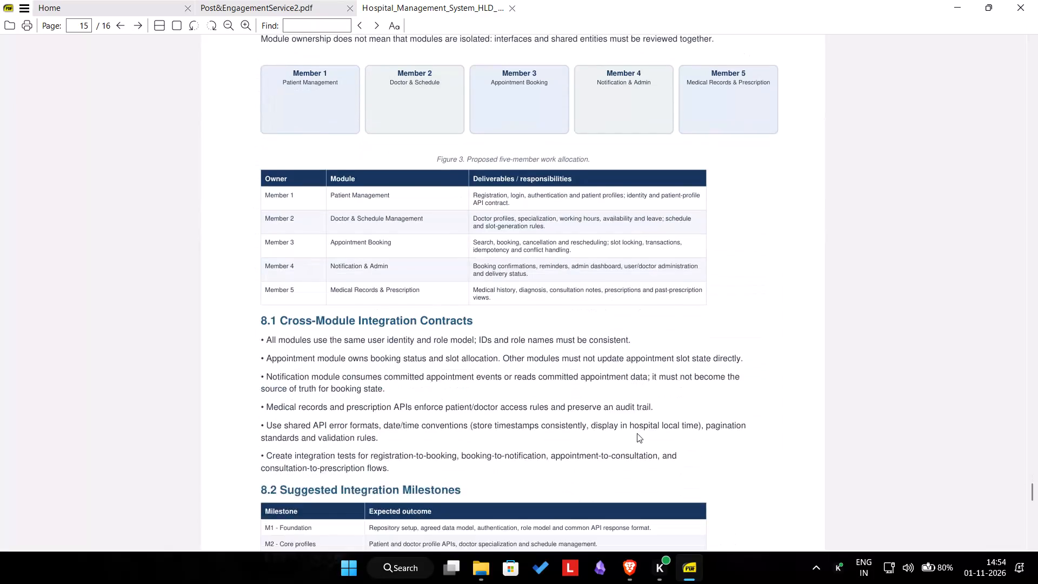
scroll(637, 433, down, 7)
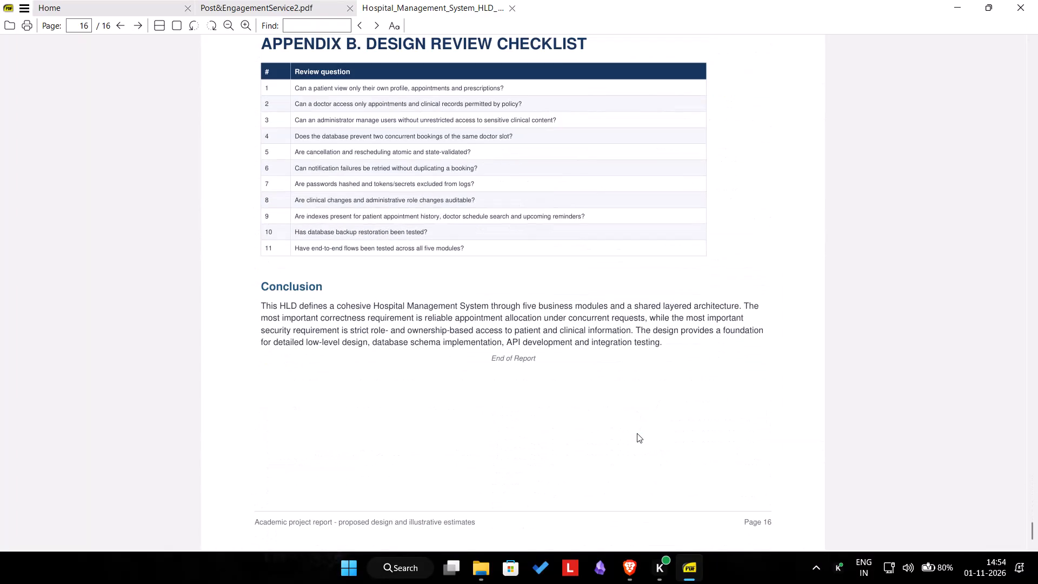
scroll(637, 433, up, 7)
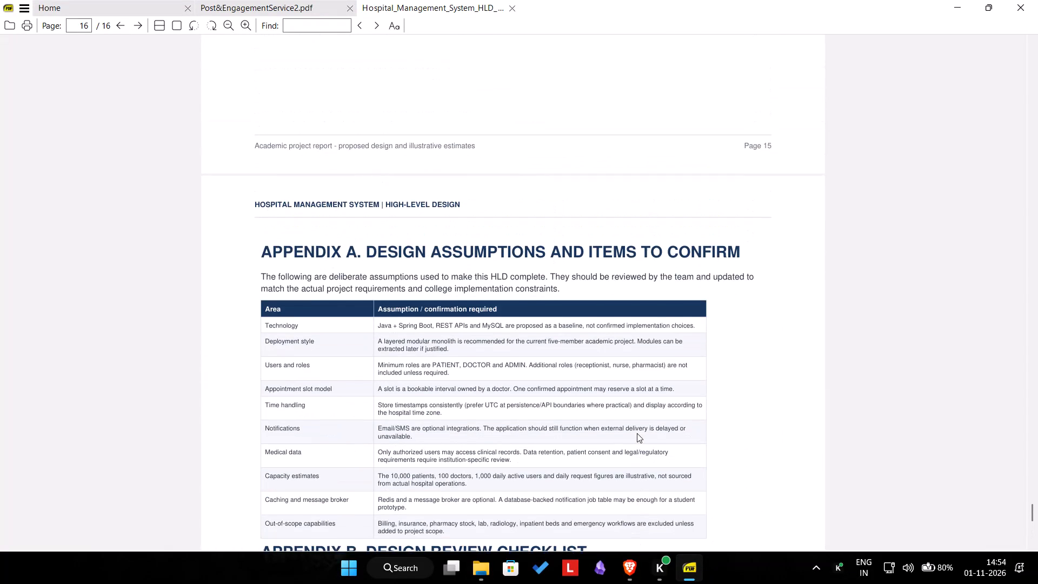
scroll(637, 433, up, 3)
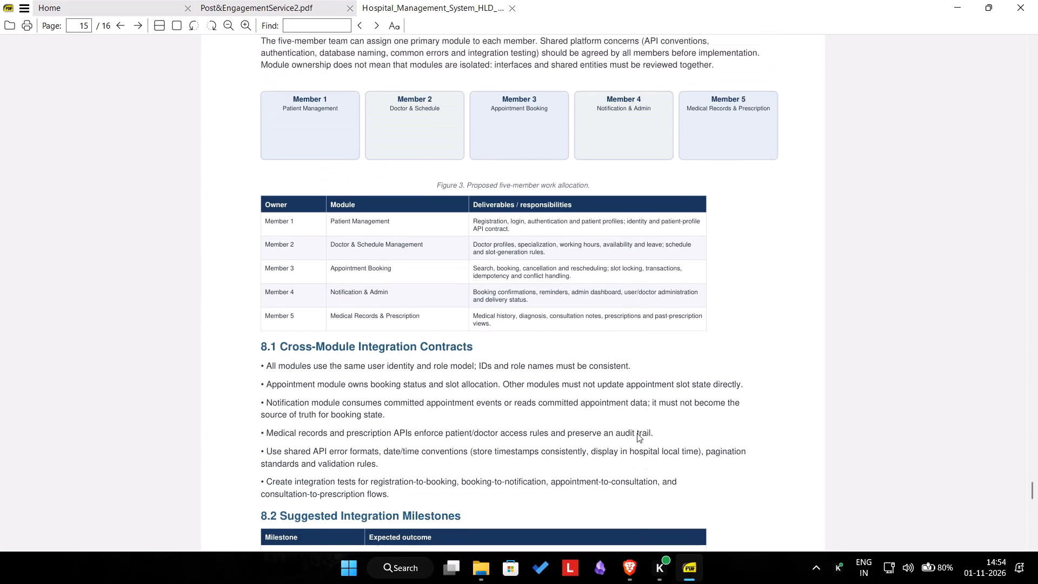
scroll(637, 433, up, 2)
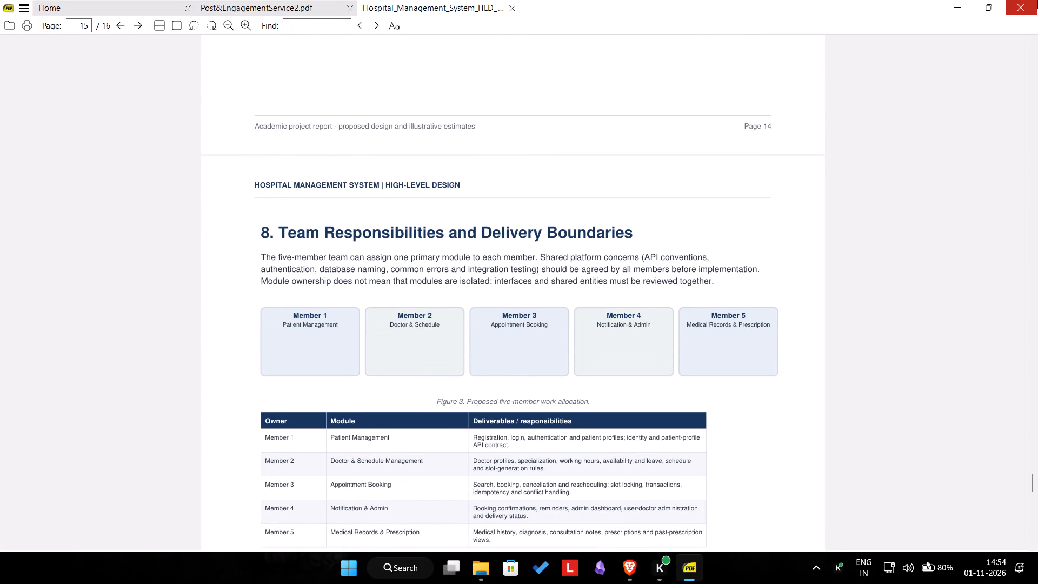
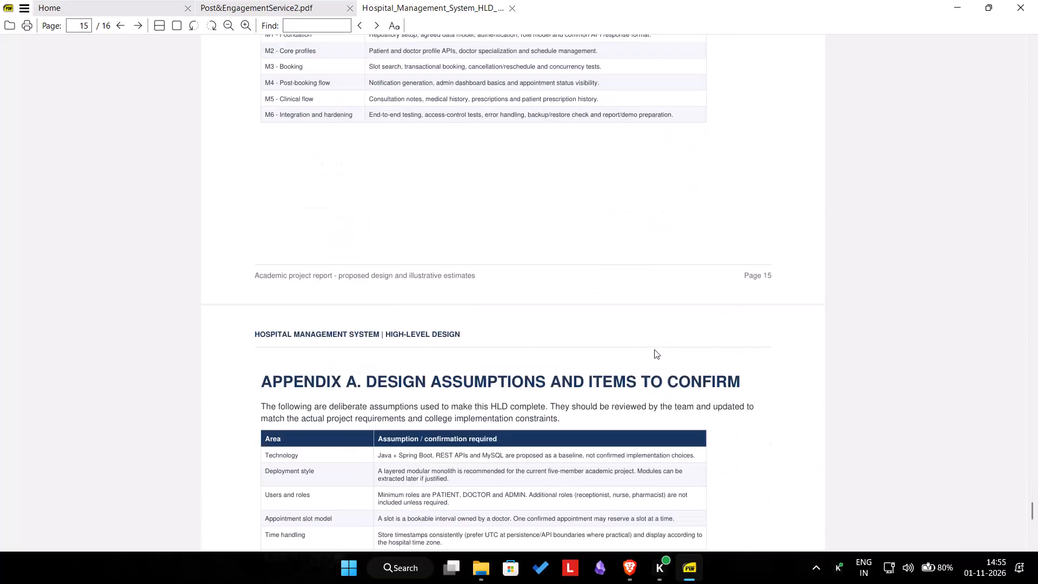
Re-read sections 8.1 Cross-Module Integration Contracts and 8.2 Suggested Integration Milestones in the hospital report.
scroll(654, 349, down, 11)
scroll(654, 349, up, 1)
scroll(654, 349, down, 9)
scroll(654, 349, up, 6)
scroll(654, 349, up, 20)
scroll(654, 349, up, 2)
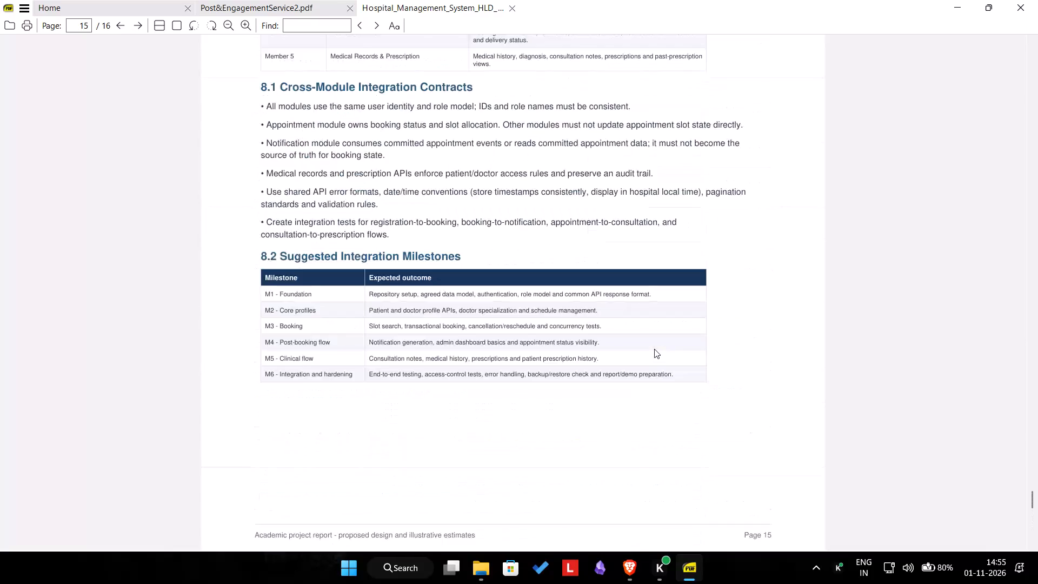
scroll(654, 349, up, 2)
scroll(654, 349, down, 1)
scroll(654, 349, up, 12)
scroll(654, 349, down, 1)
scroll(654, 349, up, 15)
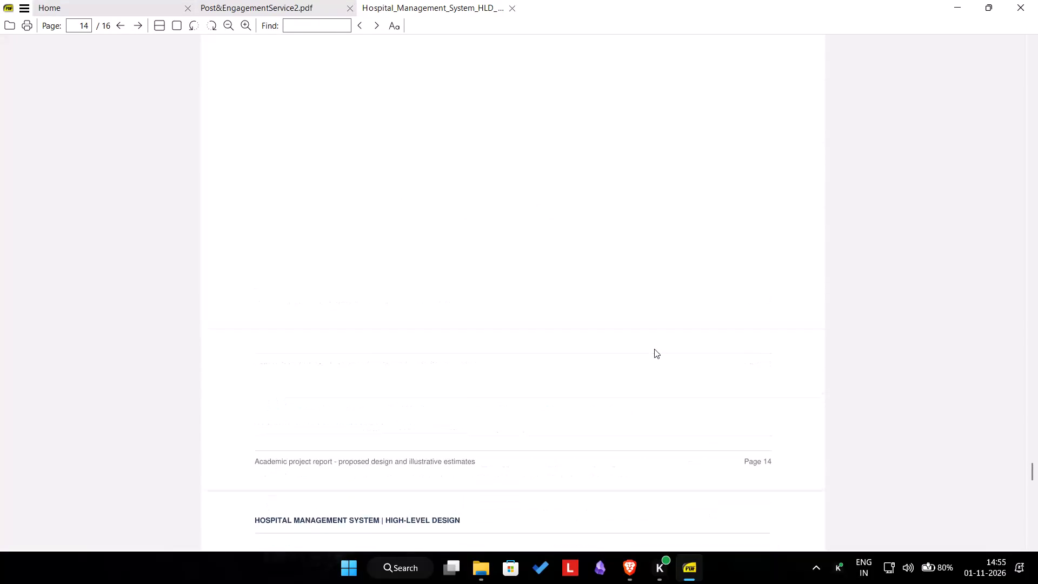
Go back over section 7, from the common error response contract and HTTP status codes to the booking example and API endpoint table.
scroll(654, 349, up, 17)
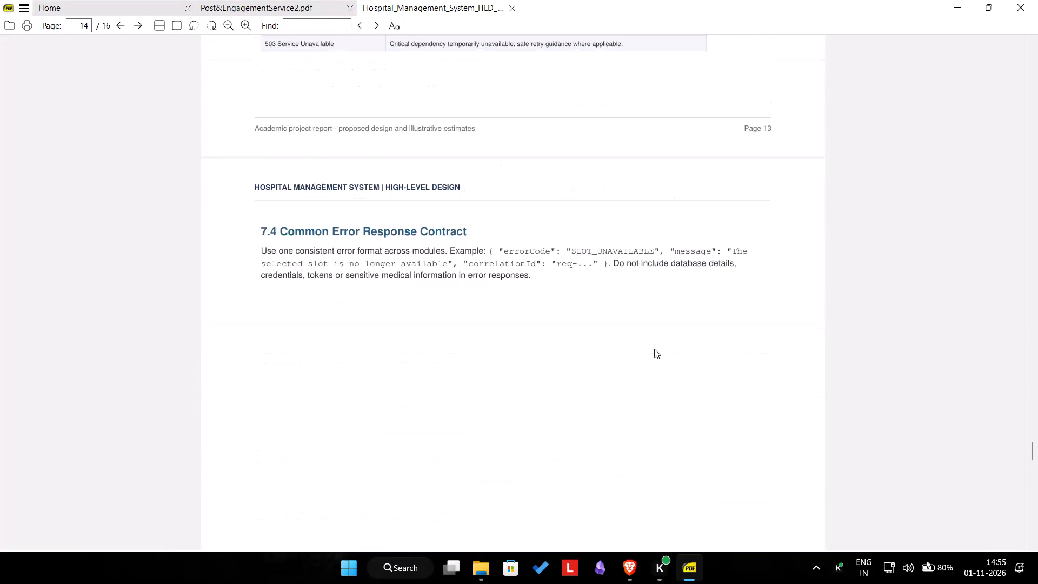
scroll(654, 349, up, 12)
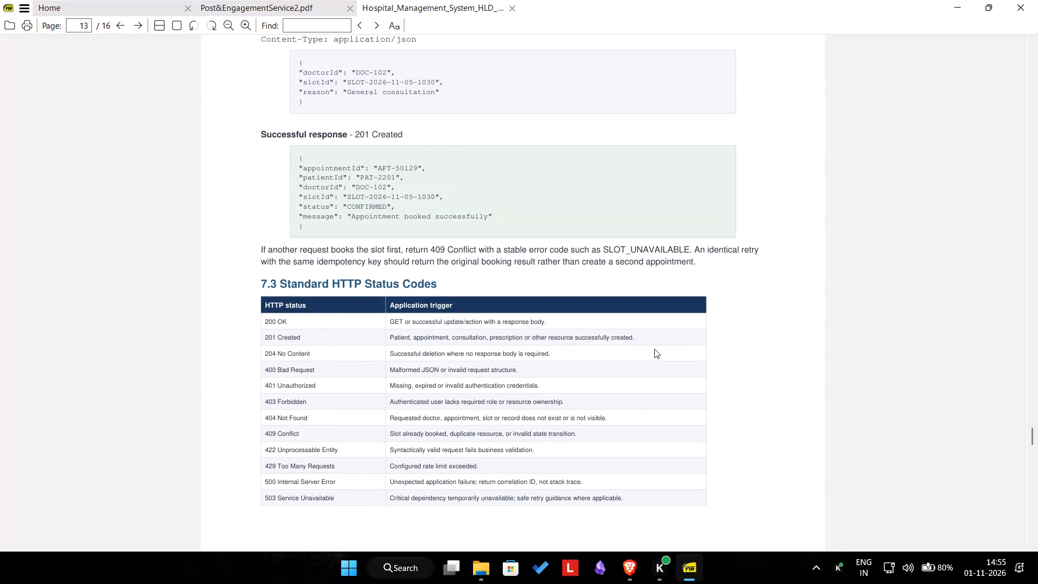
scroll(654, 349, up, 2)
scroll(654, 349, down, 1)
scroll(654, 349, up, 12)
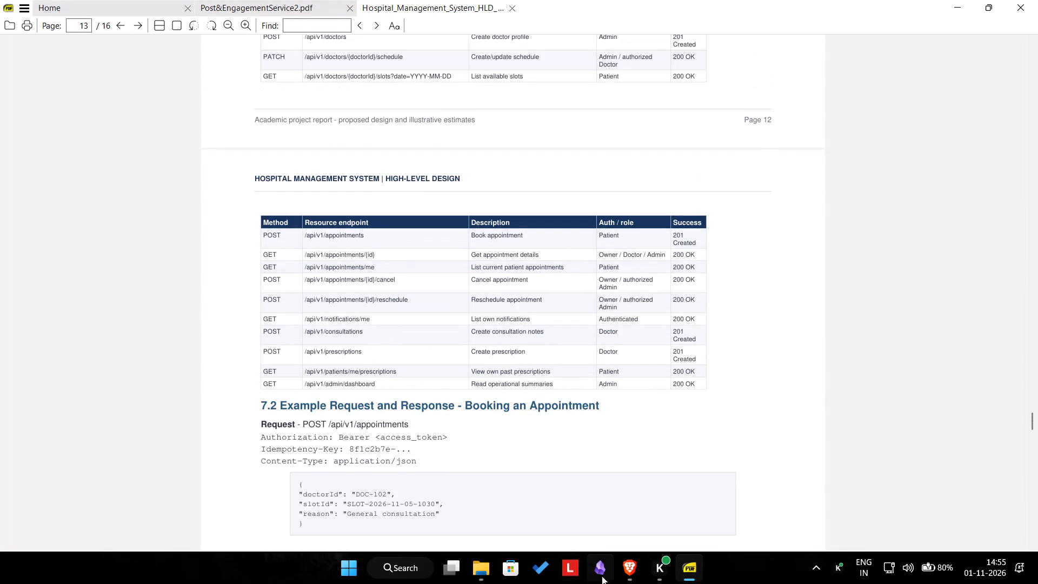
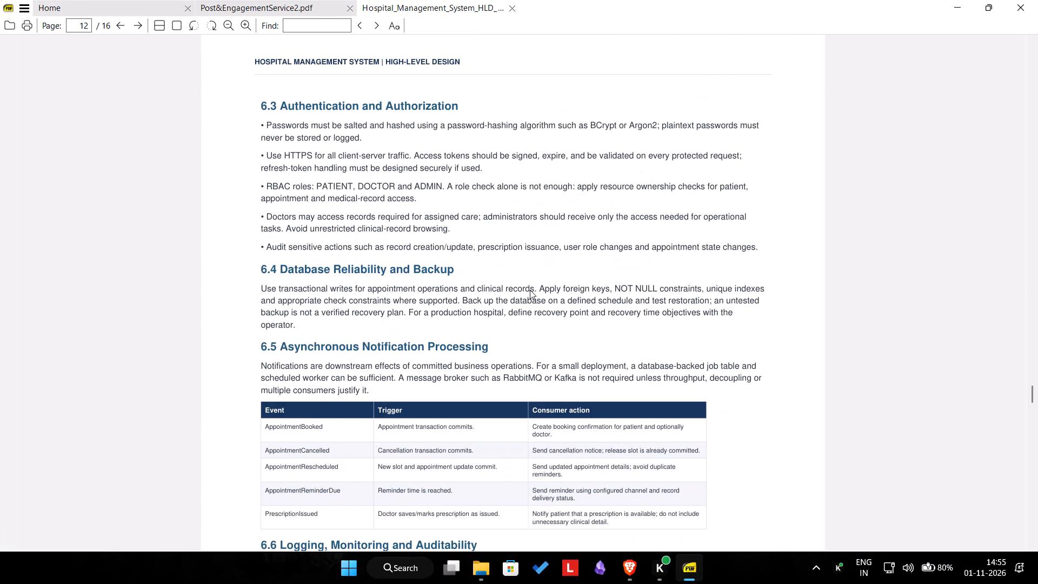
Go back through the report from sections 6 and 5 to the title page, checking rate limiting, caching strategy and key relationships.
scroll(530, 290, up, 2)
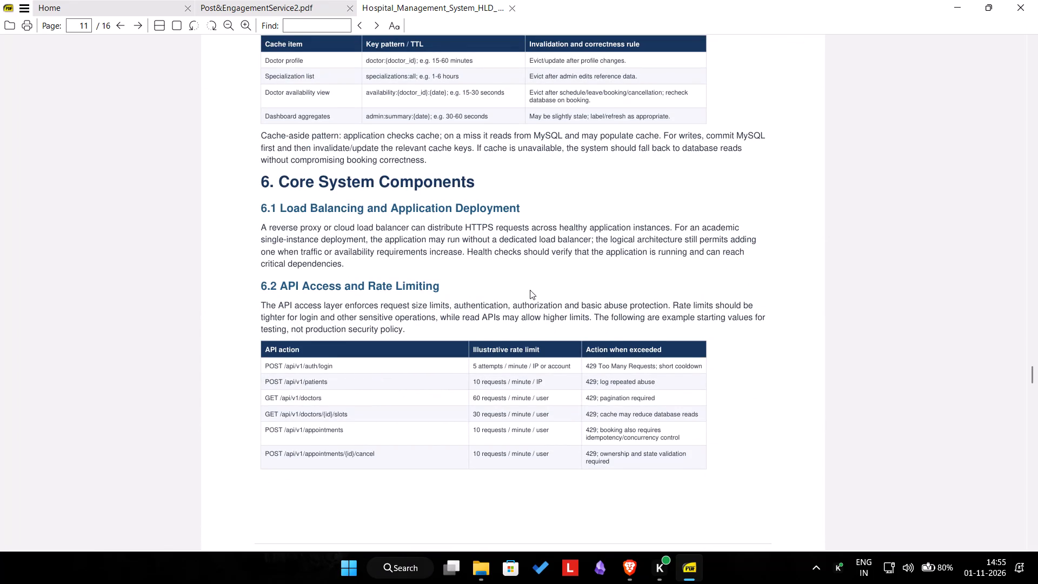
scroll(530, 290, up, 4)
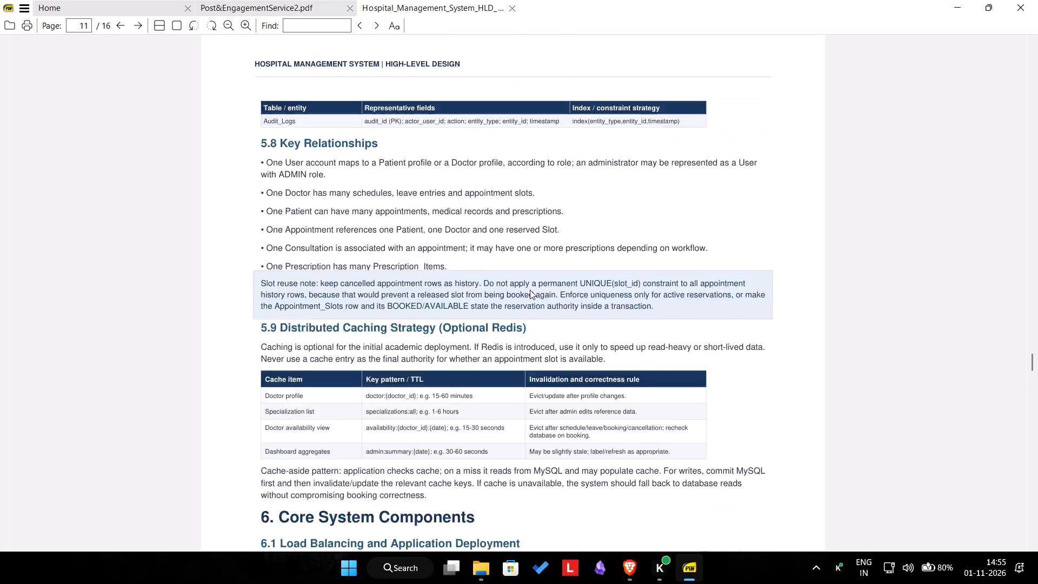
scroll(530, 290, up, 11)
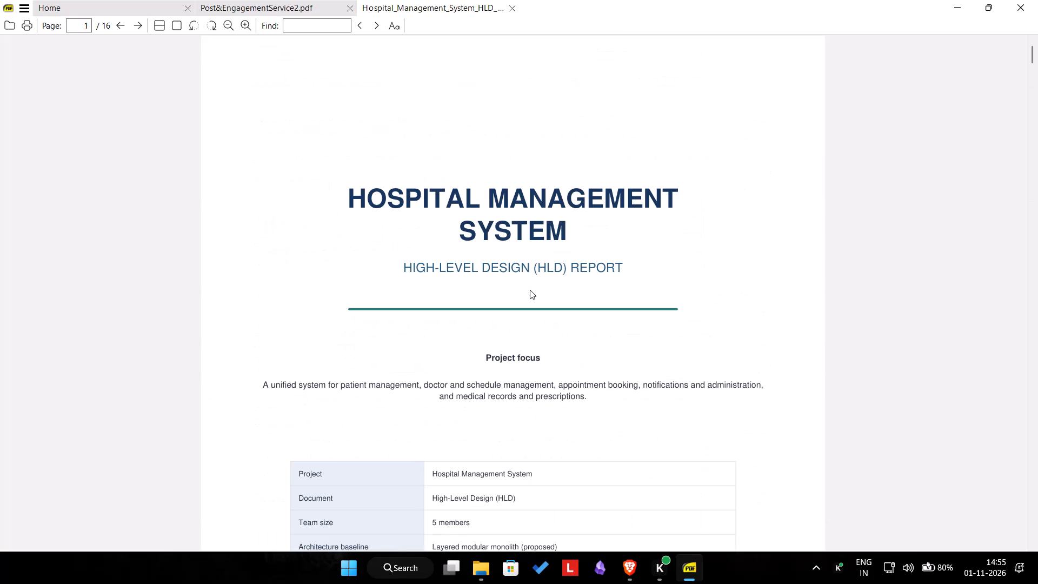
Read the project details and section 1 of the report, covering introduction, objectives, scope, primary actors and design principles.
scroll(530, 290, down, 2)
scroll(530, 290, left, 4)
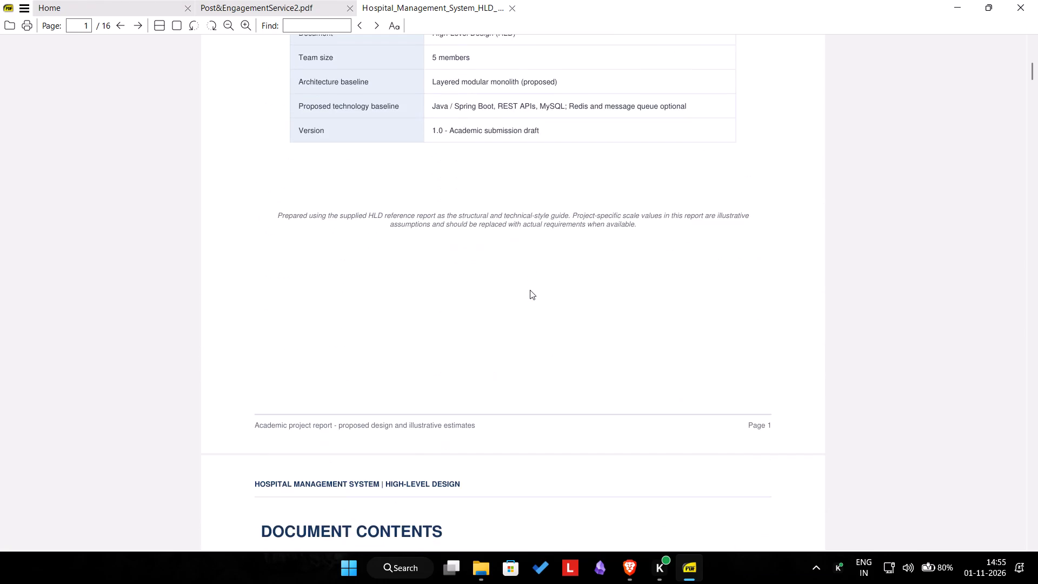
scroll(530, 290, down, 6)
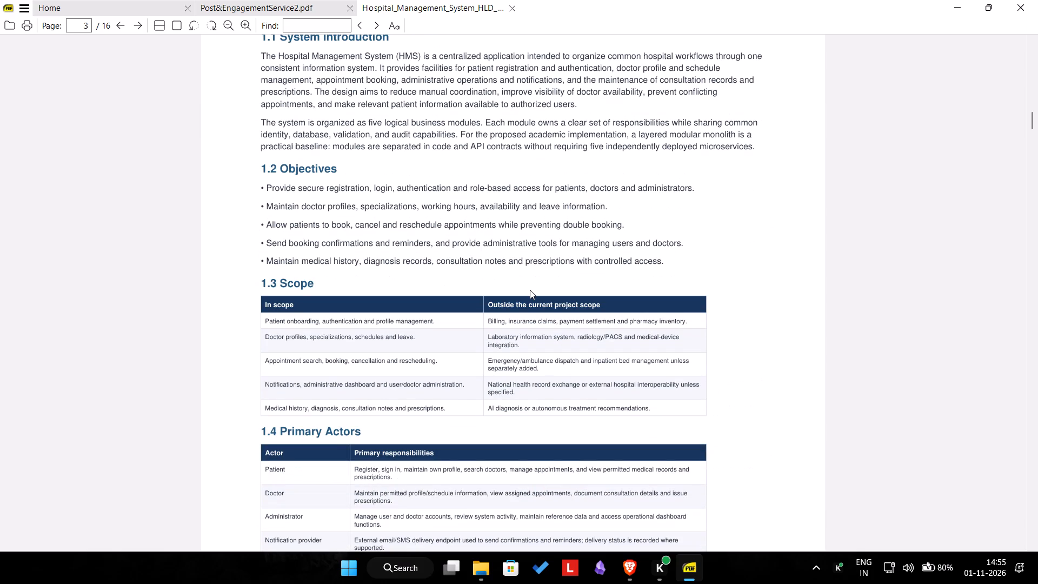
scroll(530, 290, down, 1)
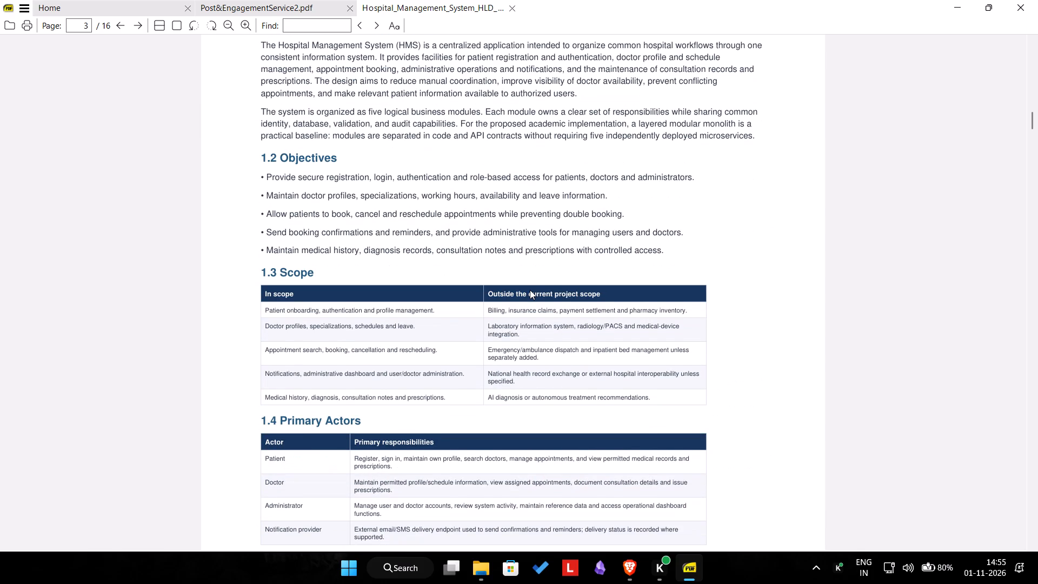
scroll(530, 290, down, 2)
scroll(536, 347, down, 3)
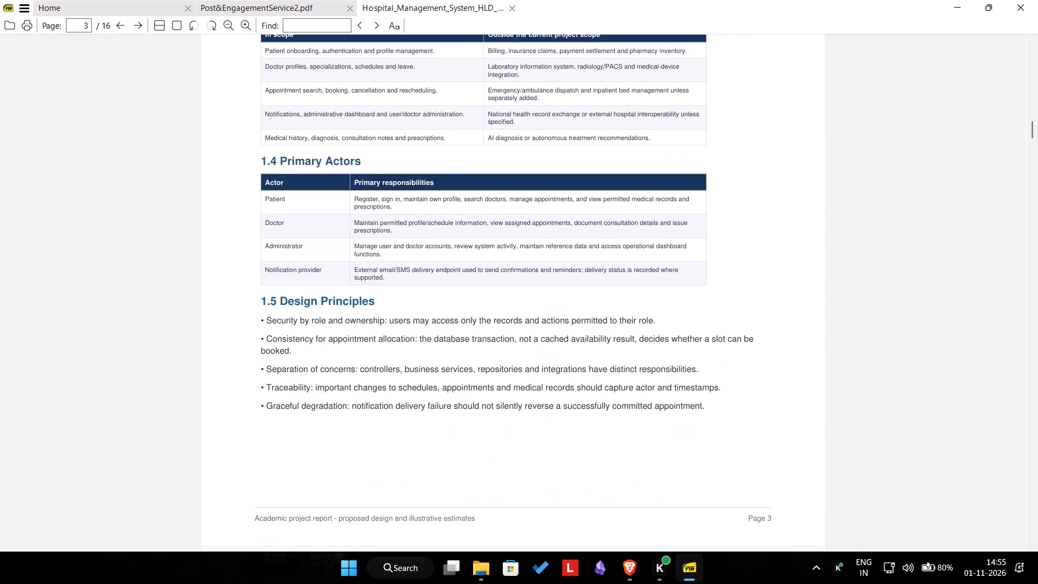
scroll(536, 347, down, 5)
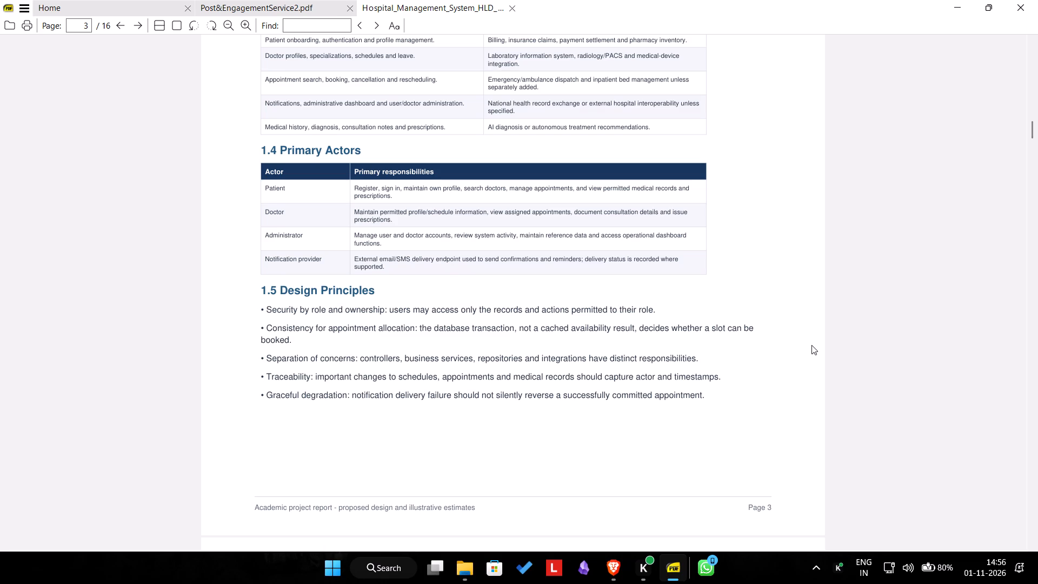
scroll(811, 345, down, 2)
scroll(811, 345, up, 1)
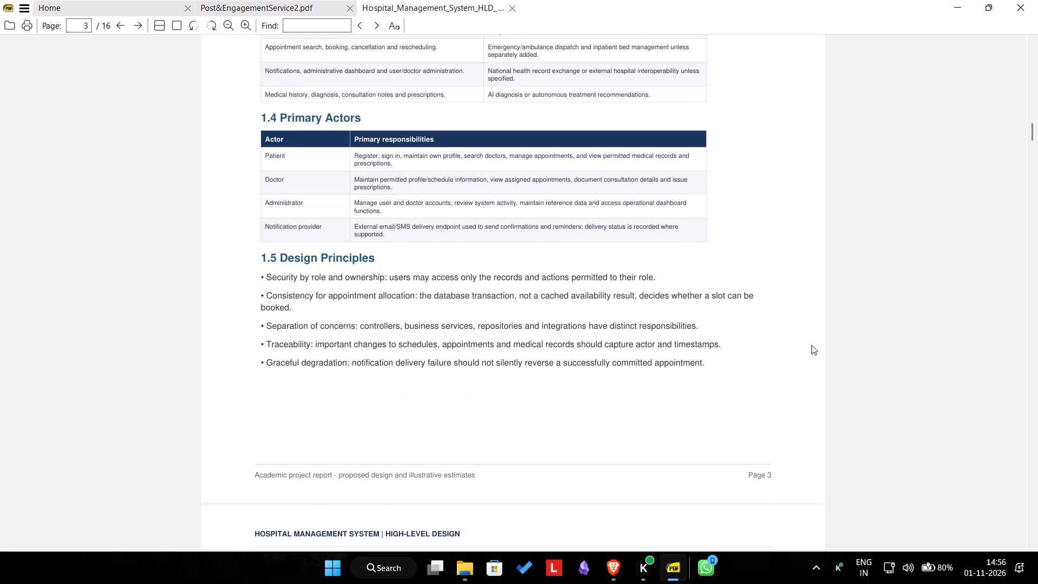
Review section 2, examining the functional and non-functional requirements tables.
scroll(811, 345, down, 17)
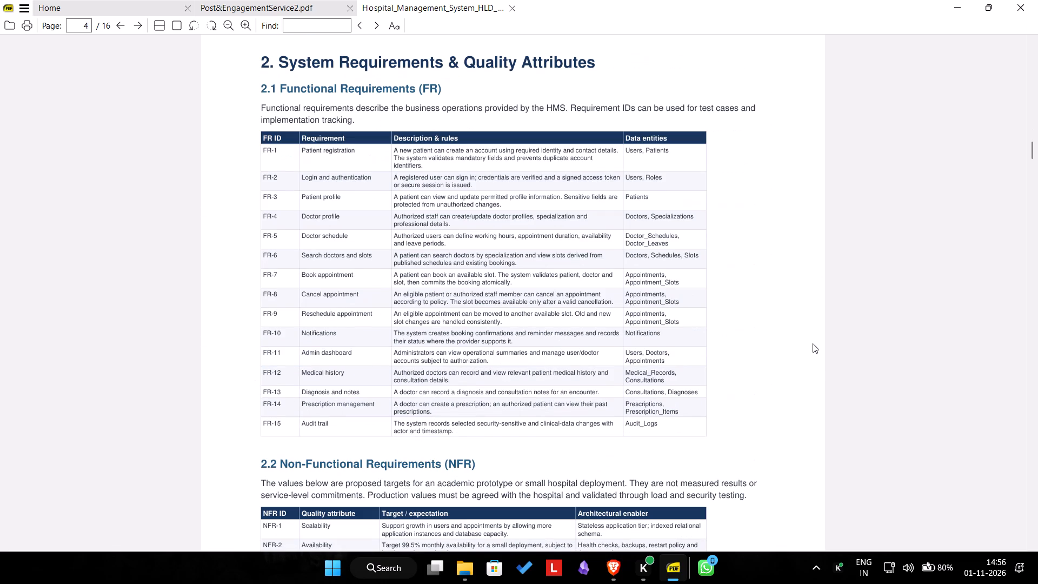
scroll(813, 343, down, 5)
scroll(813, 343, up, 1)
scroll(813, 334, down, 1)
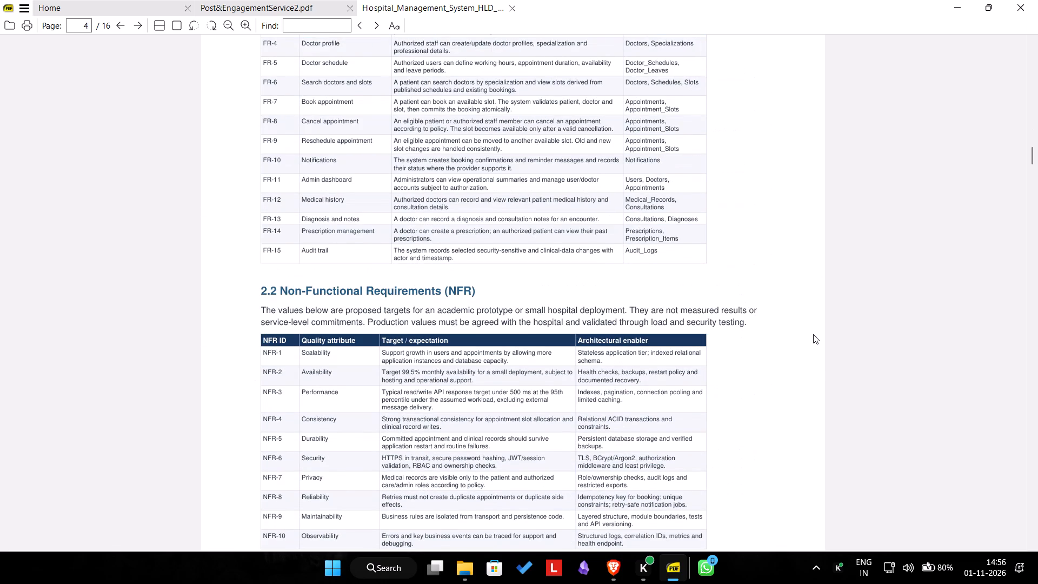
Review section 3 on back-of-the-envelope capacity planning, from scale assumptions and QPS to storage and network bandwidth estimates.
scroll(813, 334, down, 16)
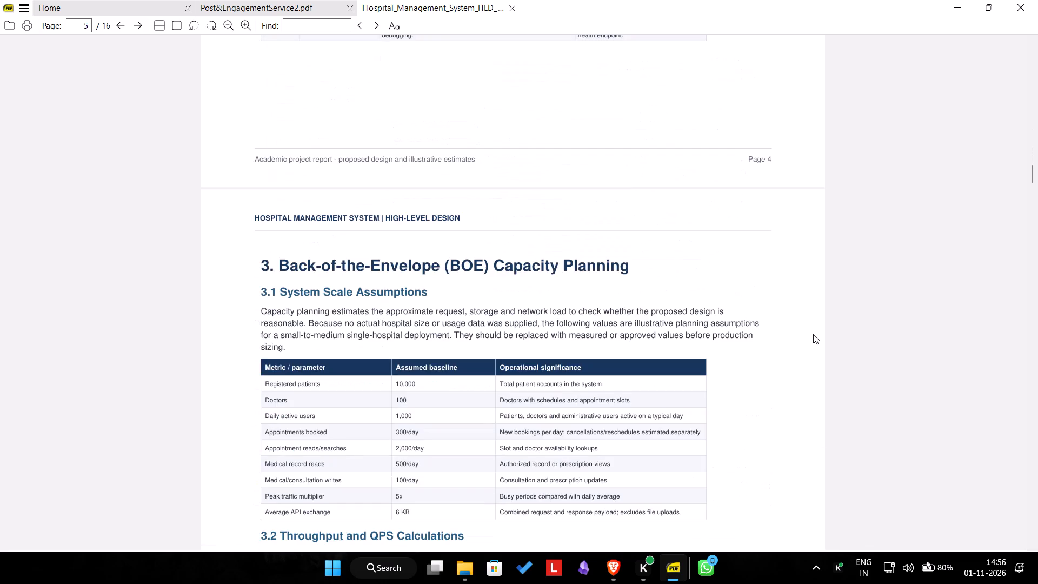
scroll(813, 334, down, 4)
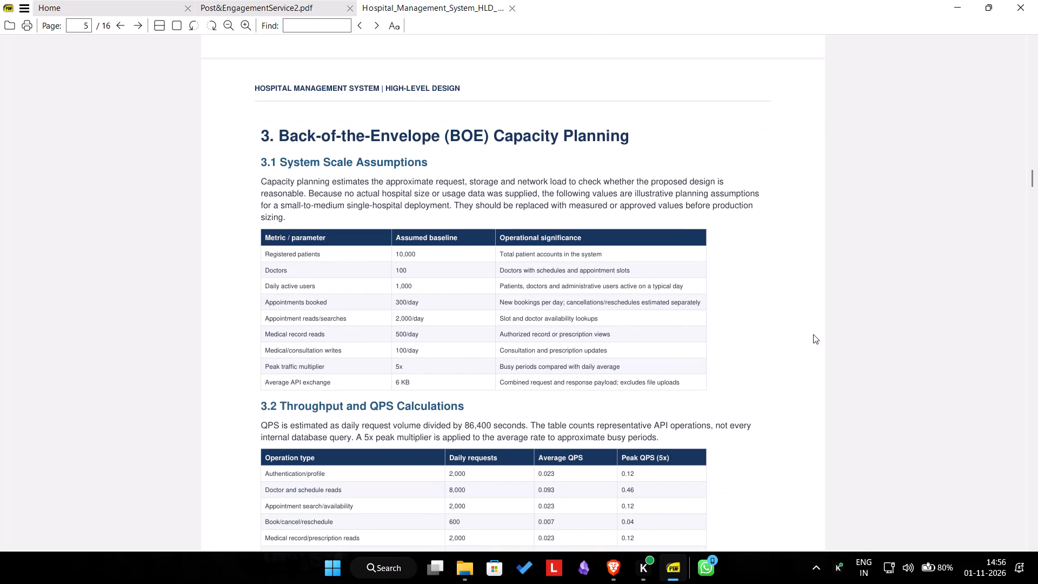
scroll(813, 334, down, 6)
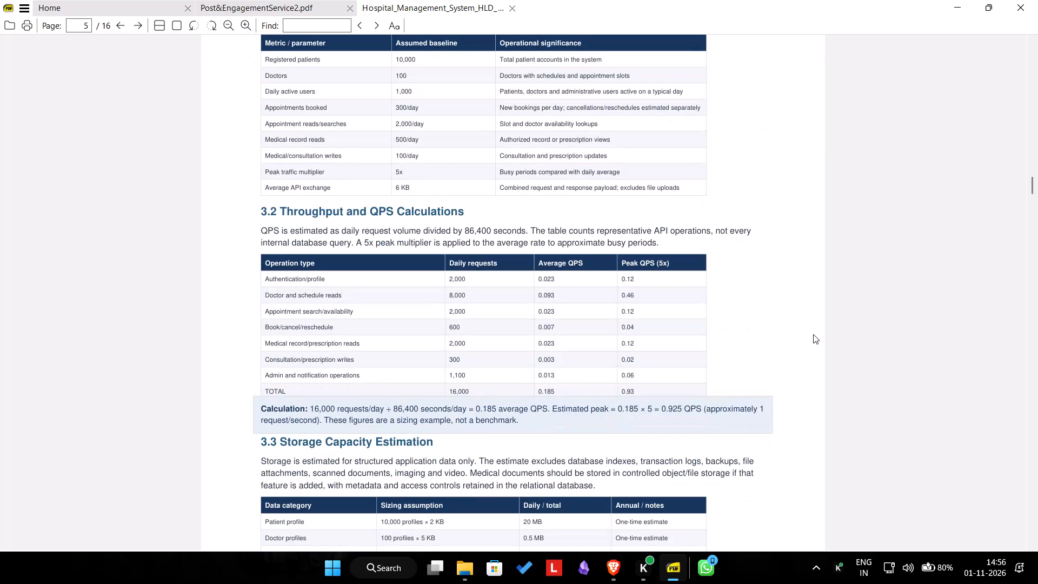
scroll(813, 334, down, 1)
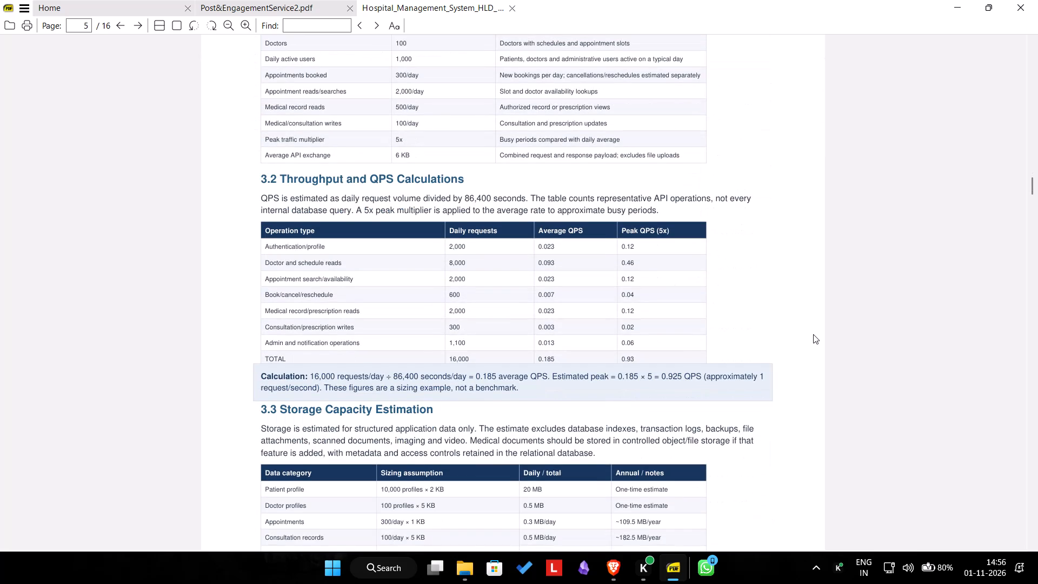
scroll(813, 334, down, 12)
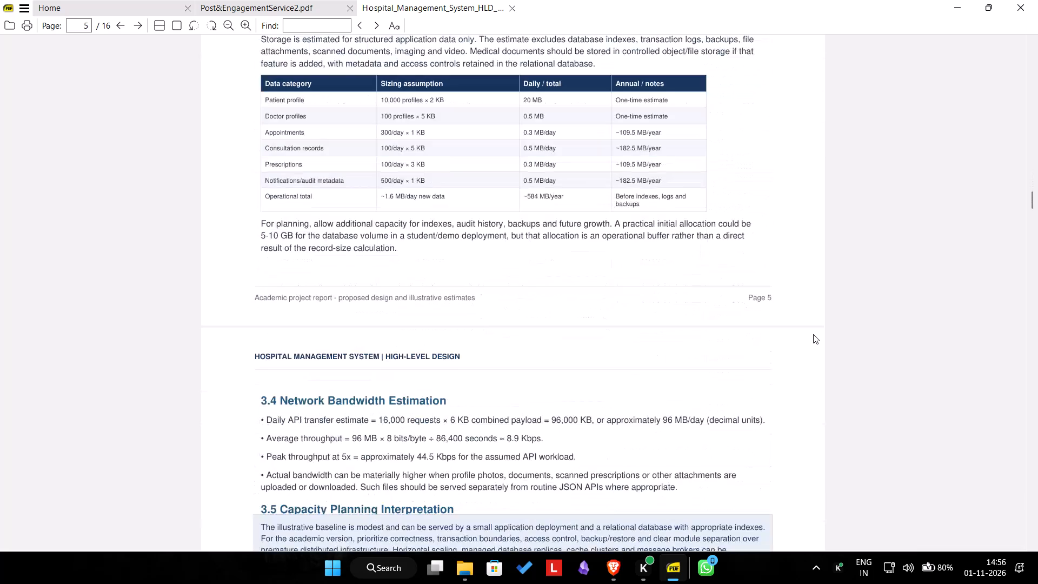
scroll(813, 334, down, 2)
scroll(813, 334, up, 2)
scroll(813, 334, down, 7)
scroll(813, 334, up, 1)
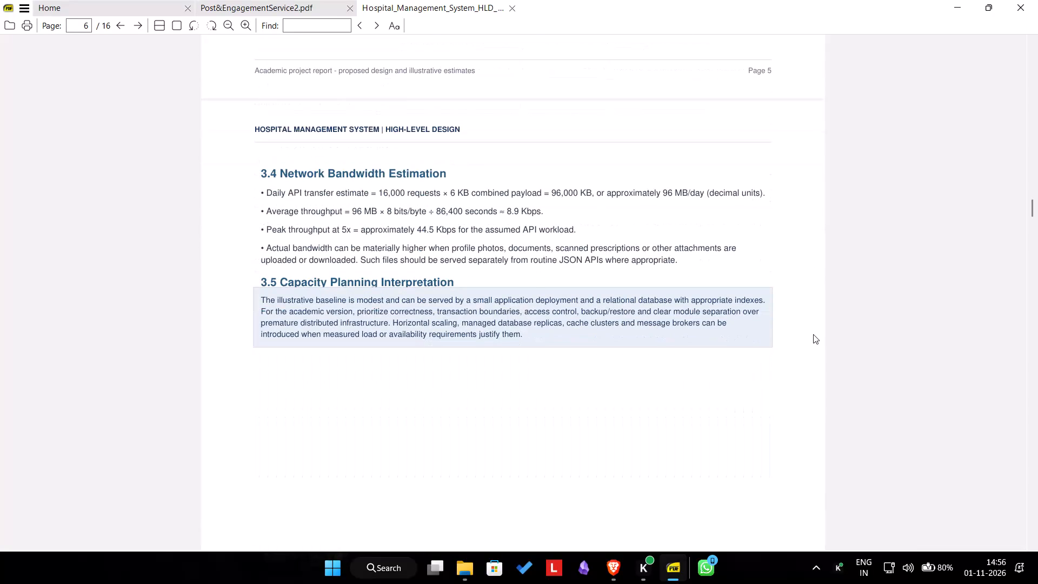
scroll(813, 334, down, 13)
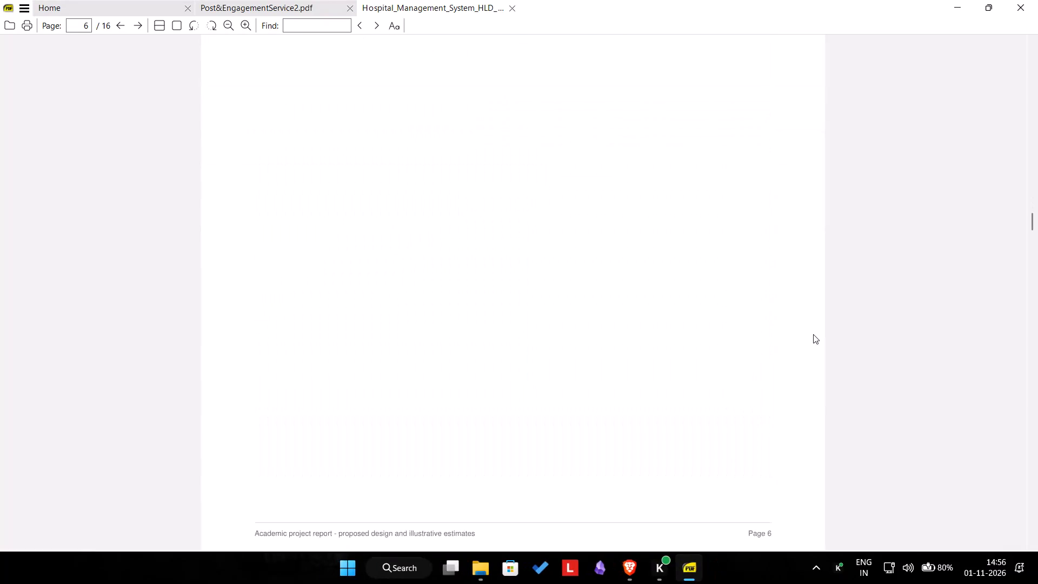
Examine section 4, including the end-to-end architecture diagram, layer responsibilities, booking flow and booking transaction rules.
scroll(813, 334, down, 11)
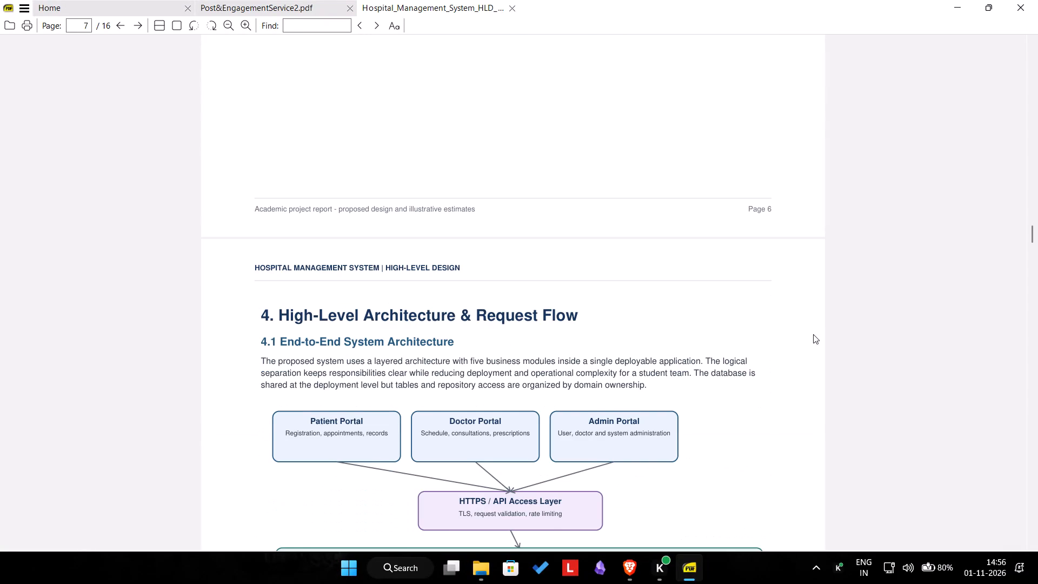
scroll(813, 334, down, 6)
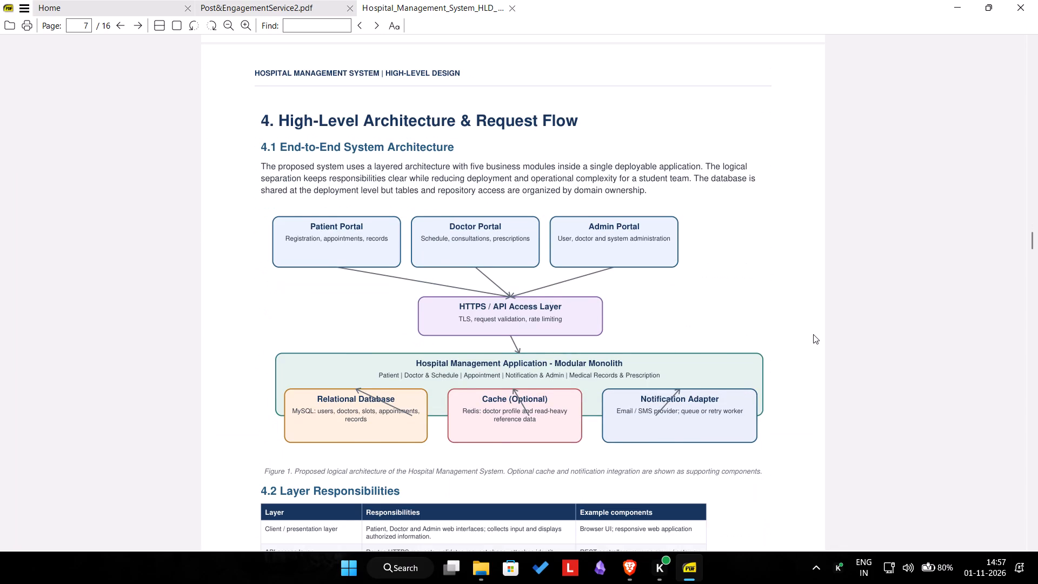
scroll(813, 334, down, 3)
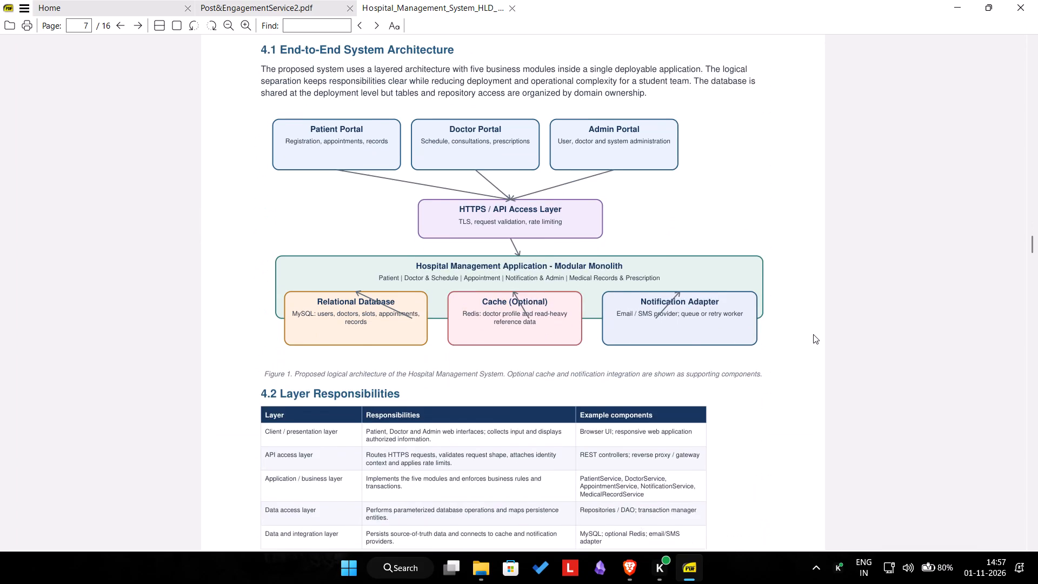
scroll(813, 334, up, 1)
scroll(813, 334, down, 3)
scroll(813, 334, up, 1)
scroll(813, 334, down, 19)
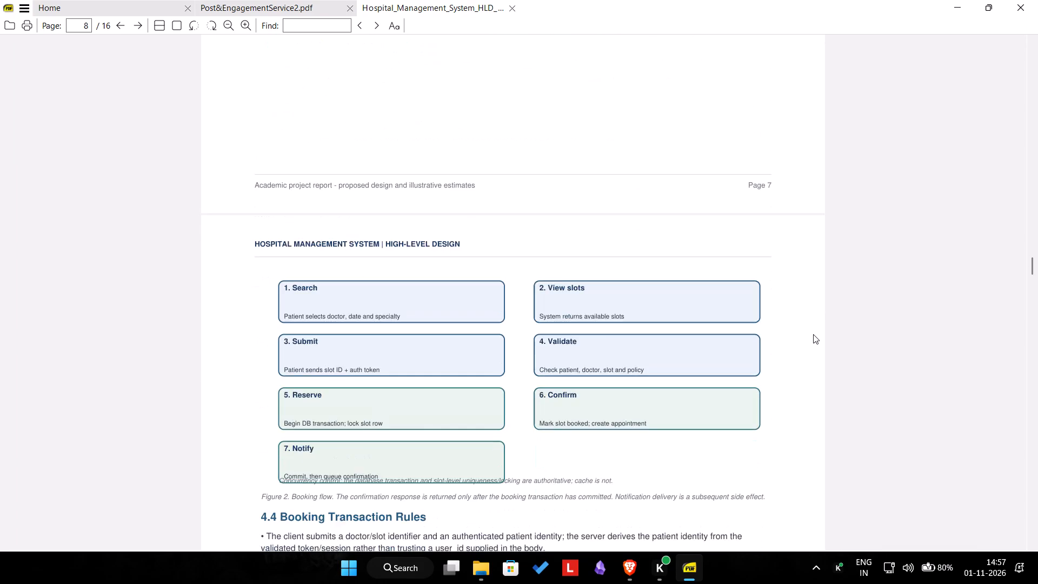
scroll(813, 334, down, 6)
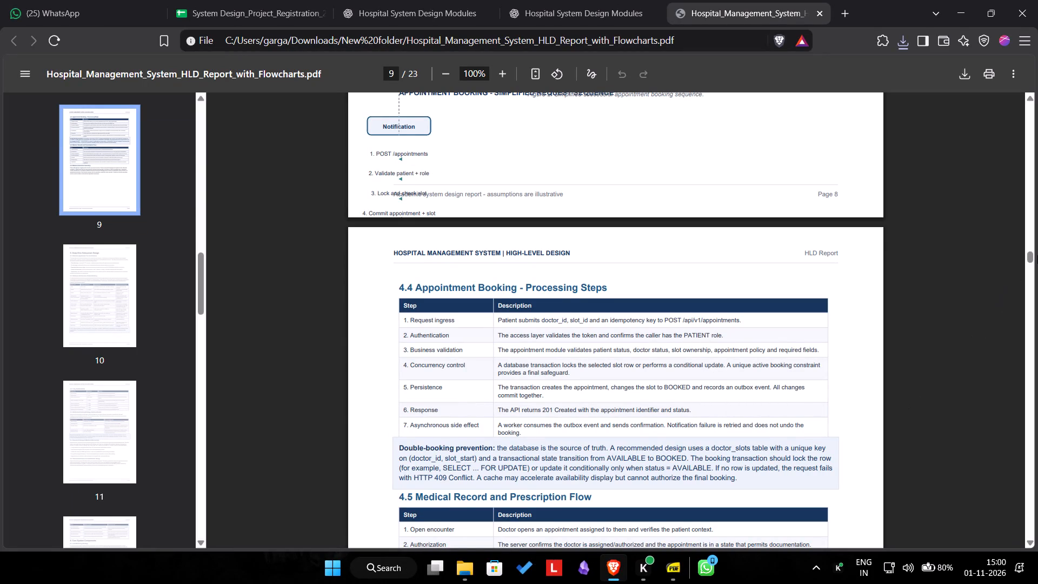
Return to the start of the report and examine the cover page, Document Guide and section 1, Project Overview & Scope.
drag(1031, 249, 1033, 42)
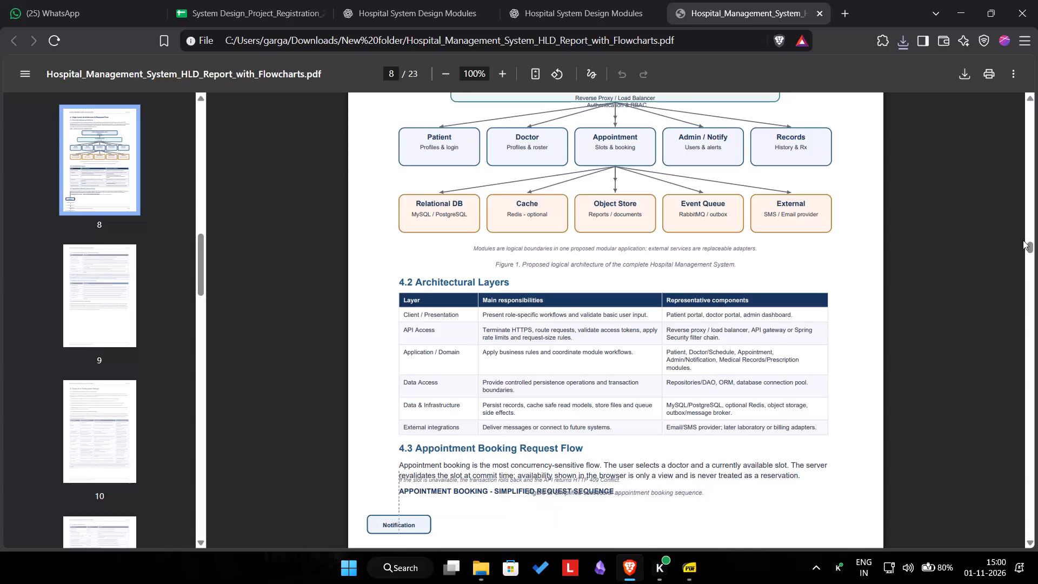
drag(1032, 249, 1035, 101)
scroll(497, 354, down, 5)
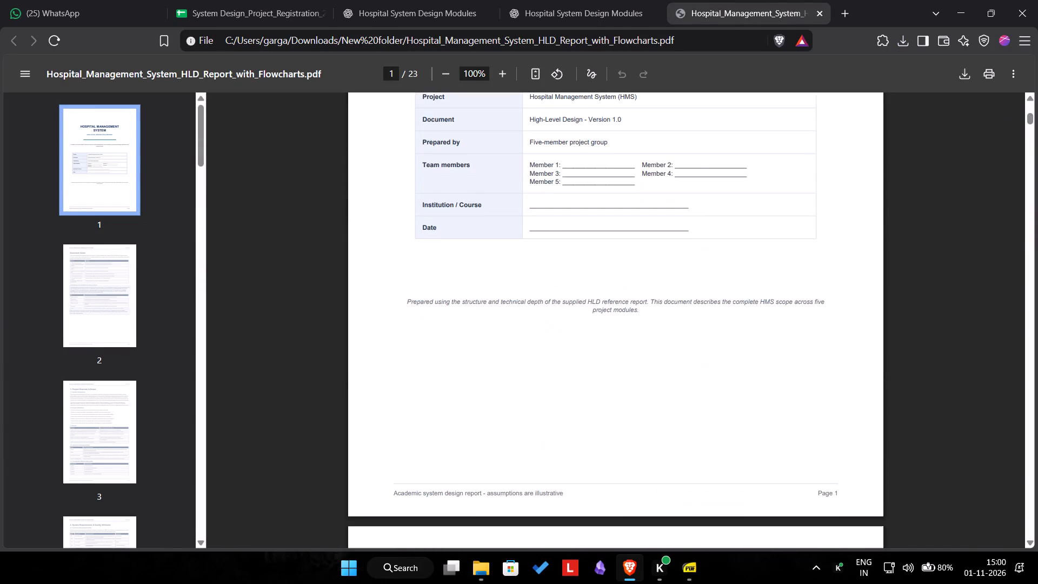
scroll(497, 354, down, 6)
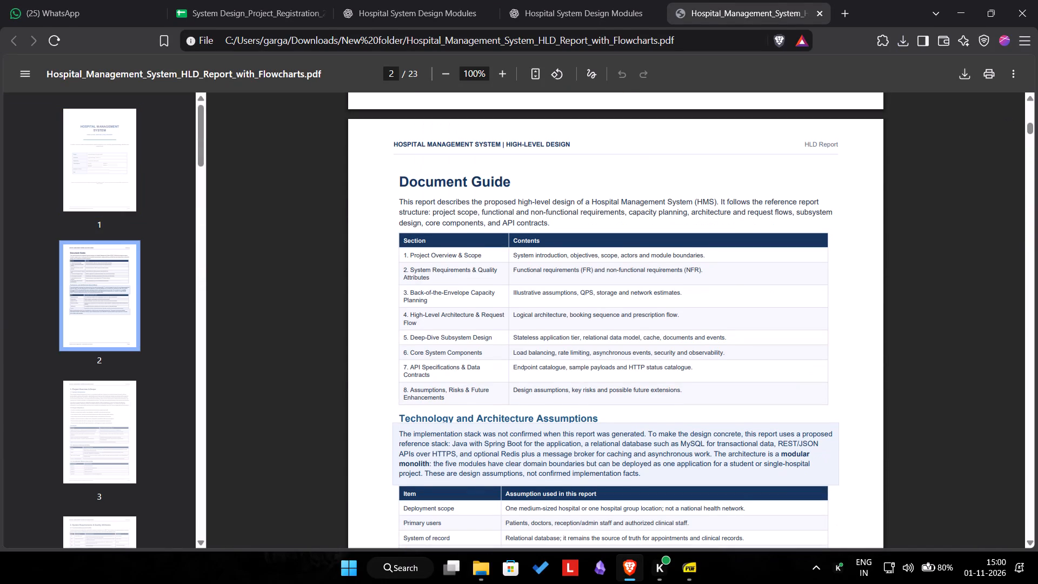
scroll(497, 354, down, 11)
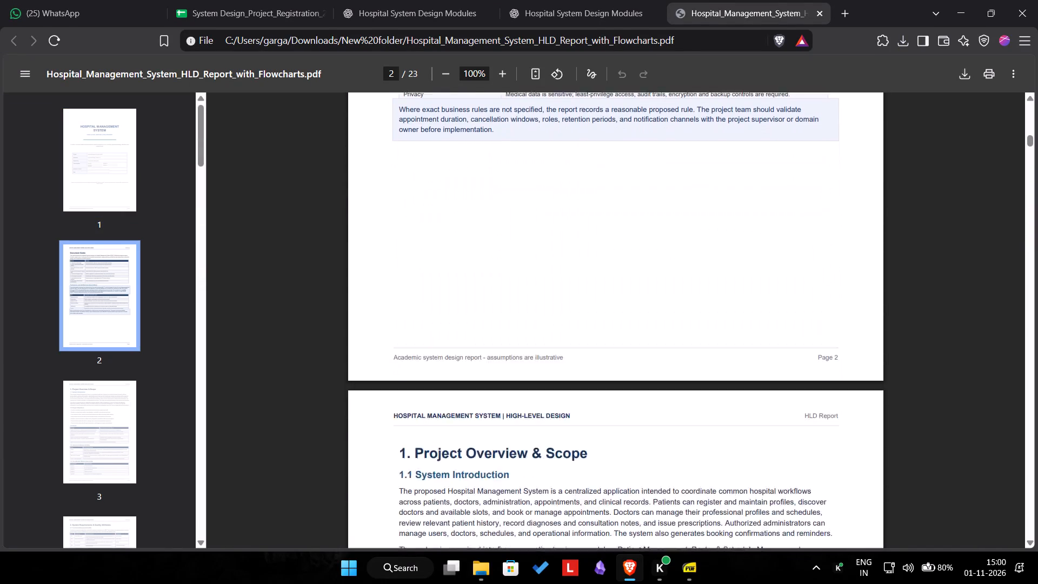
scroll(497, 354, down, 2)
scroll(497, 354, up, 3)
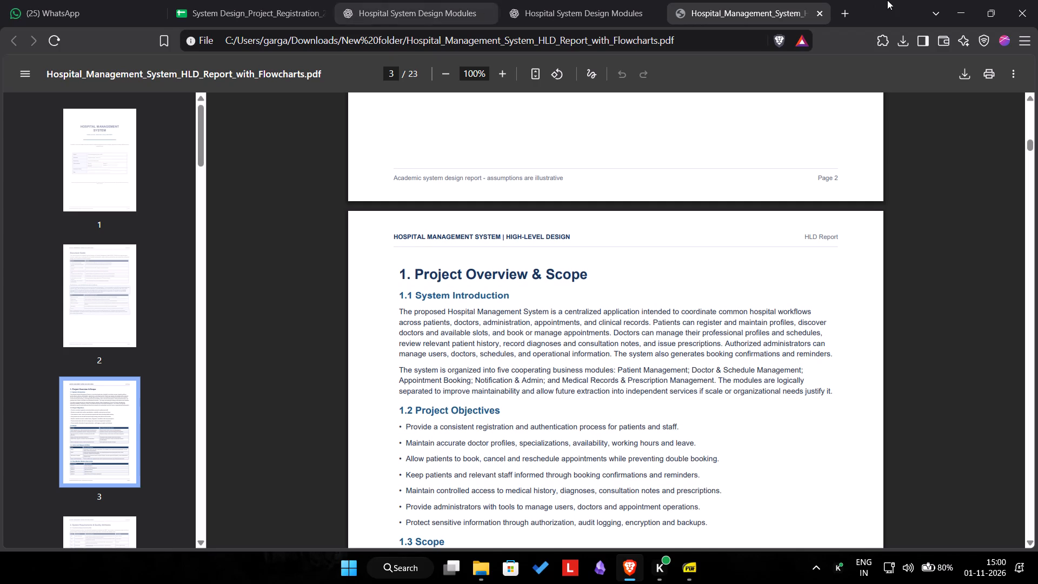
Search the web for "pdf to word" in a new tab and open the iLovePDF PDF to WORD Converter.
click(849, 16)
text(pdf to)
key(space)
key(Return)
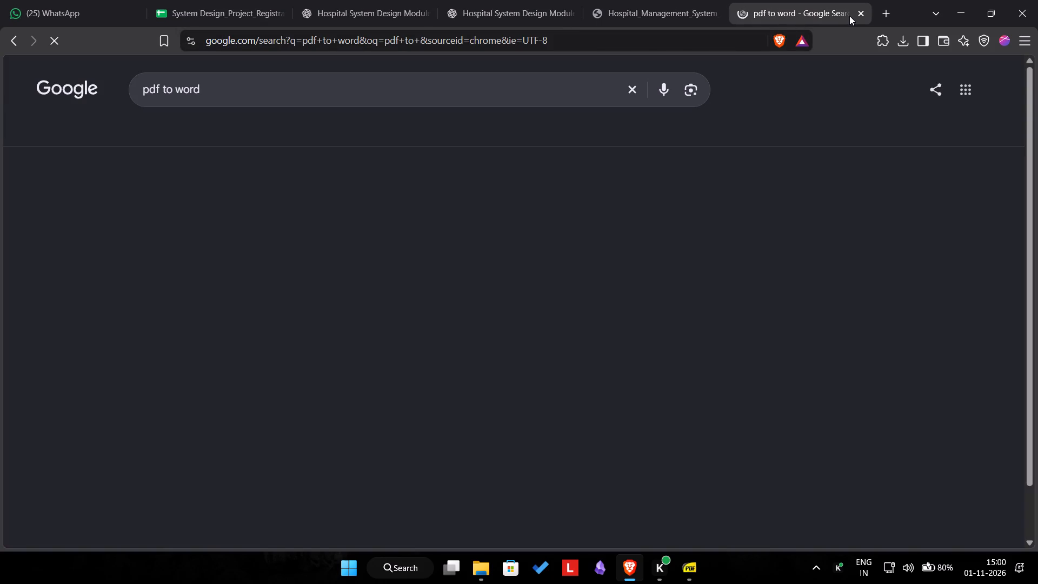
click(265, 205)
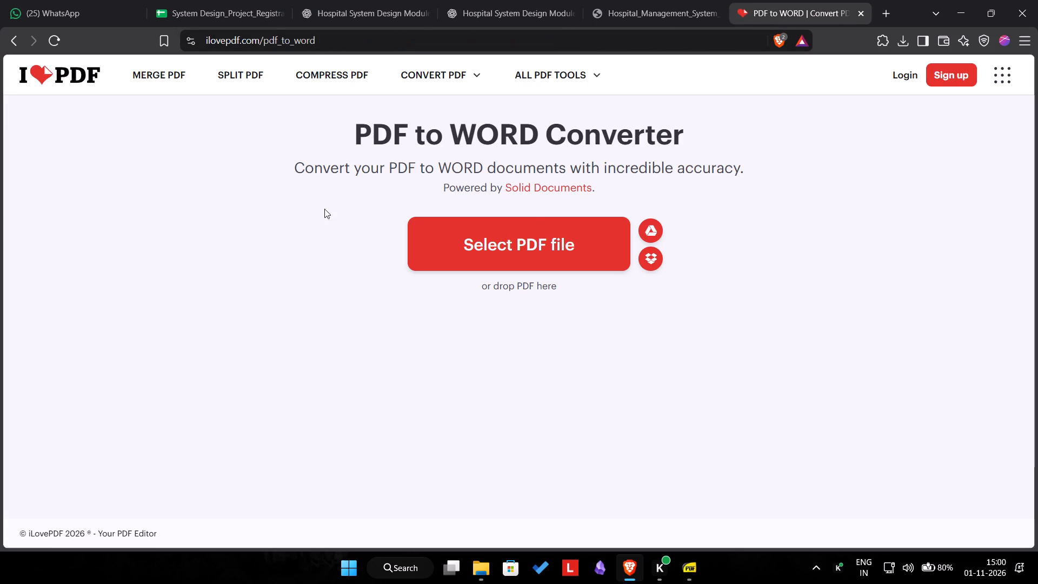
click(536, 226)
click(227, 126)
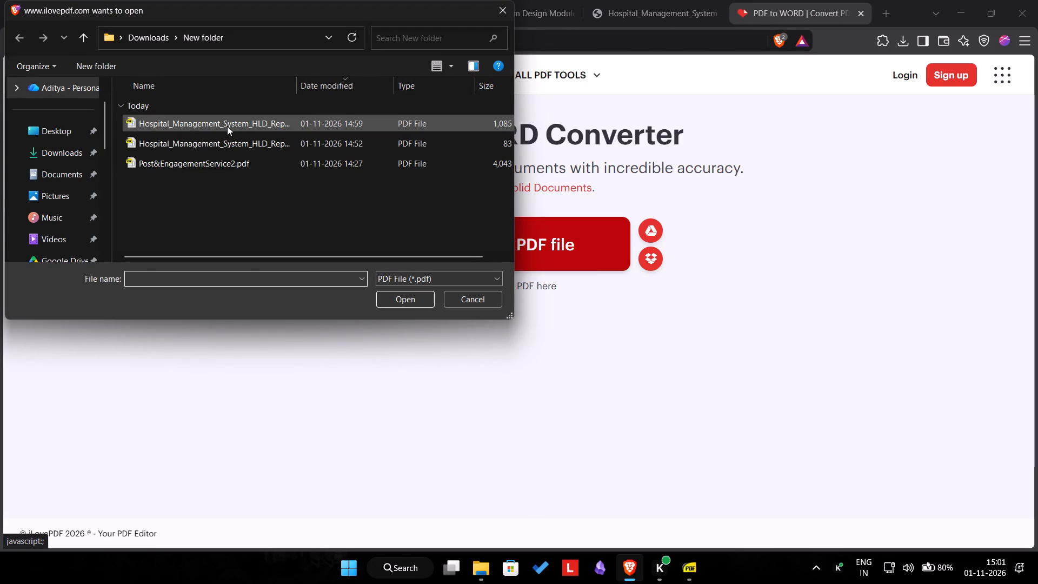
click(396, 301)
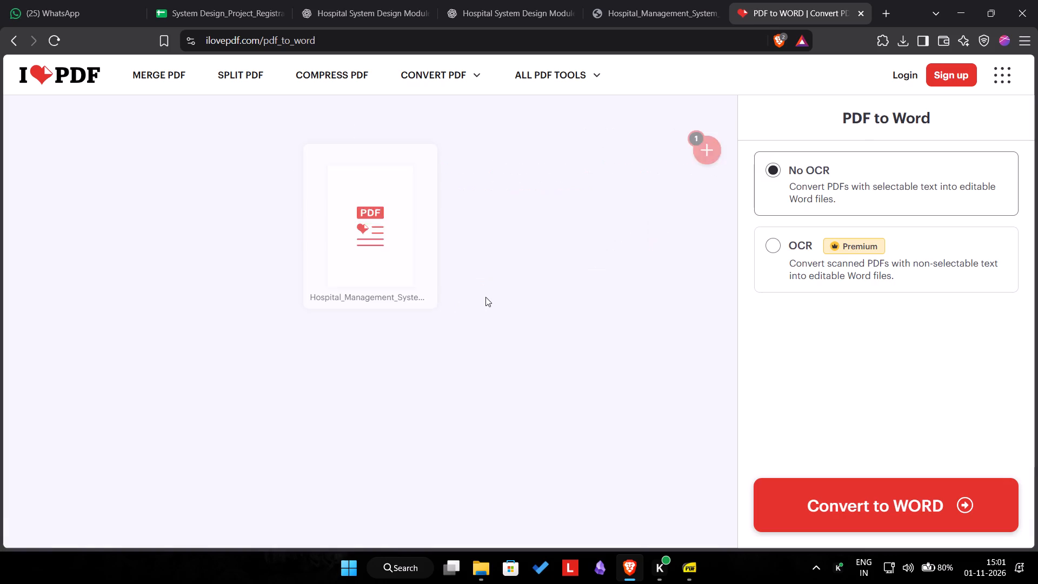
click(940, 507)
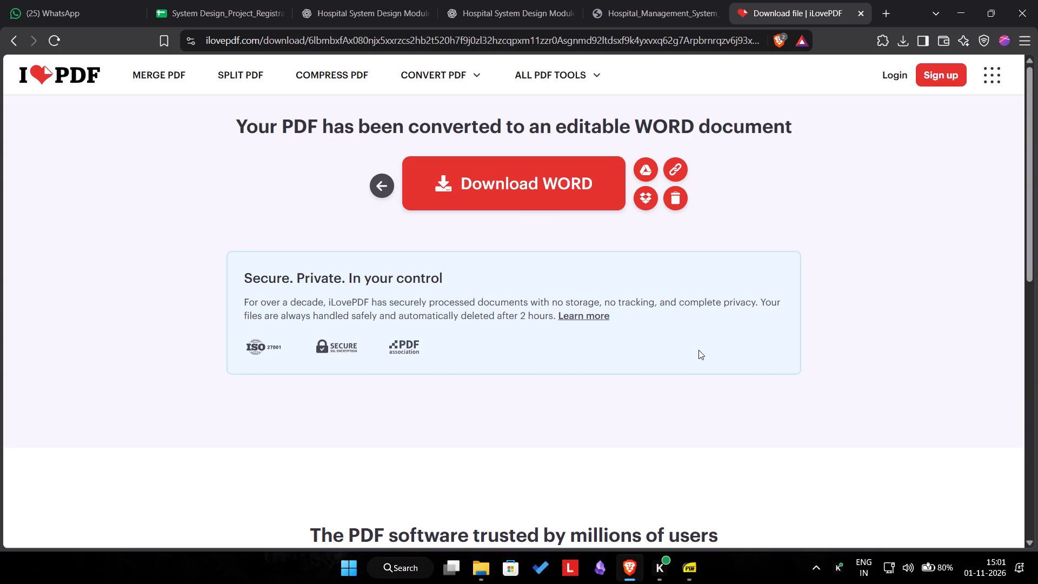
click(540, 200)
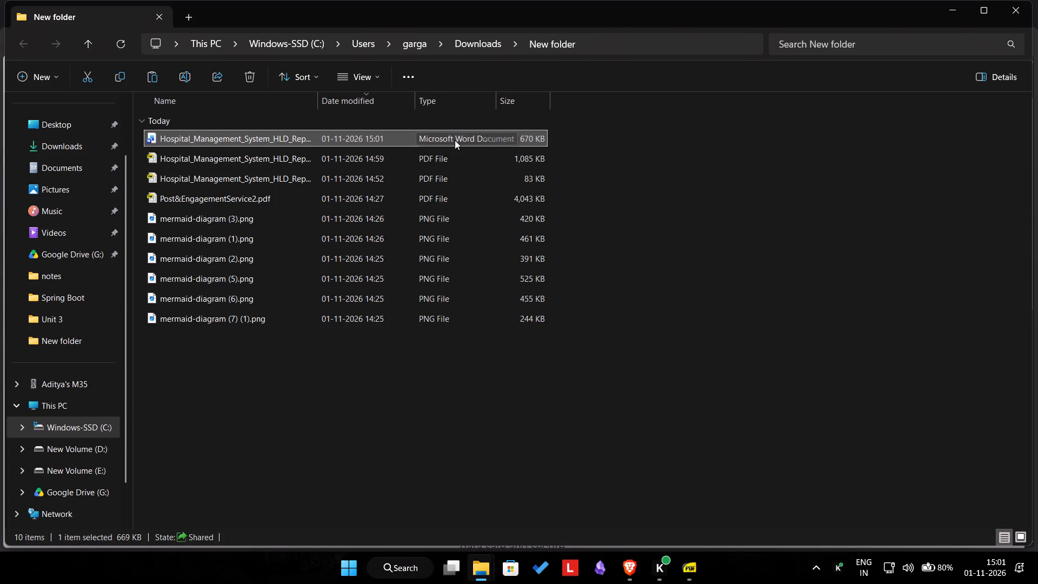
double_click(454, 141)
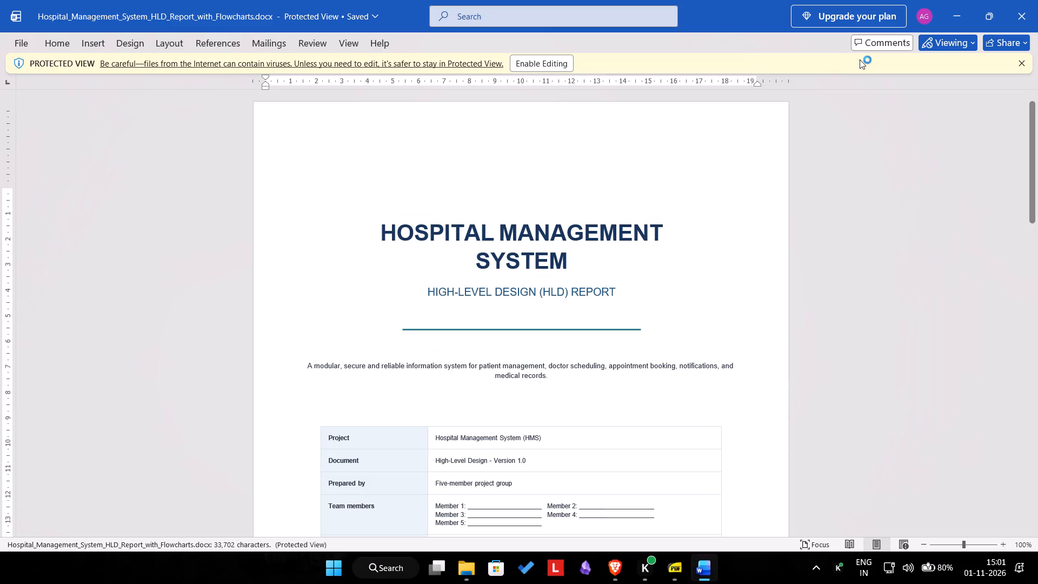
click(537, 68)
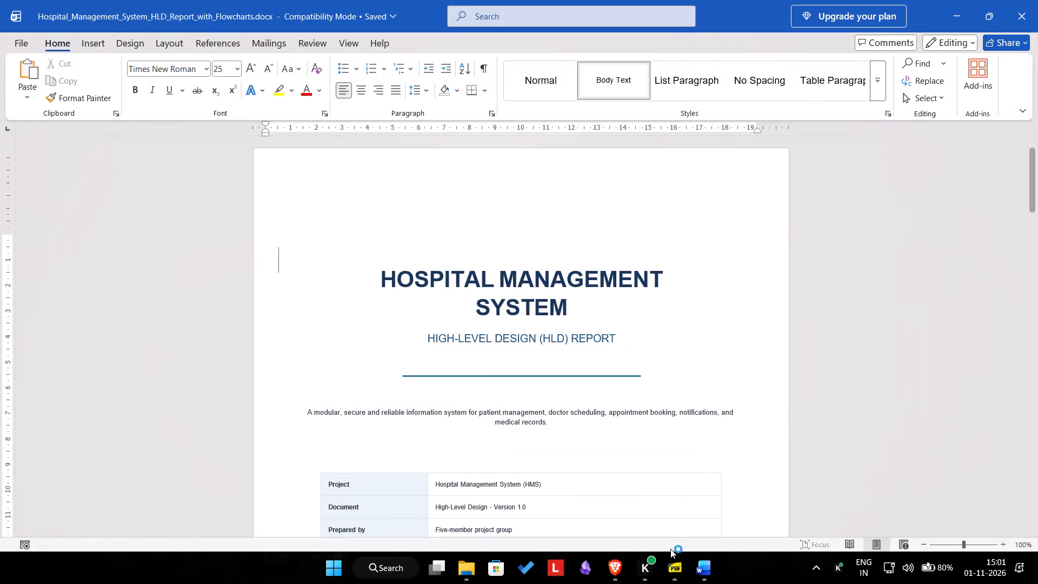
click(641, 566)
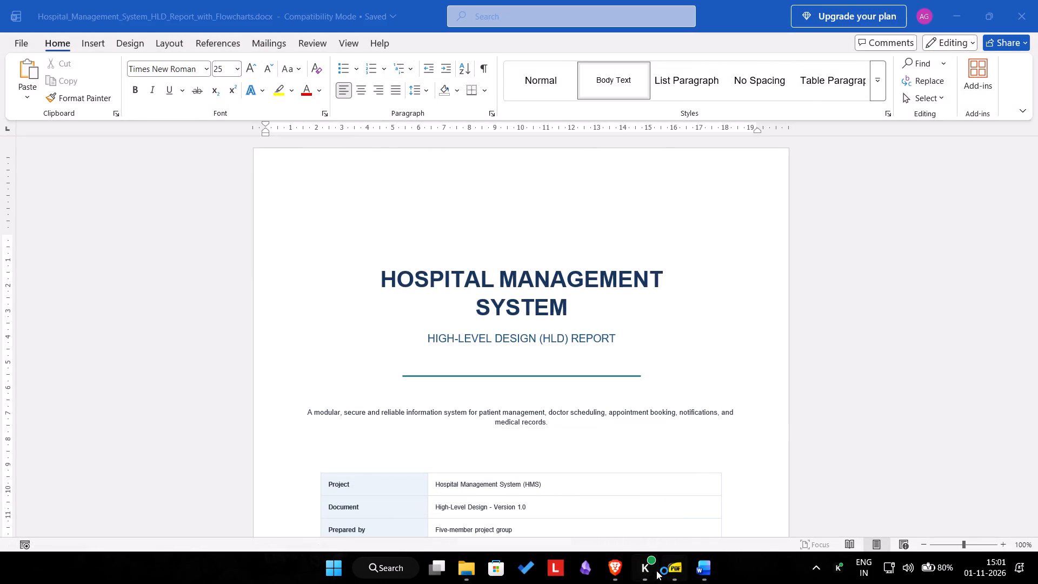
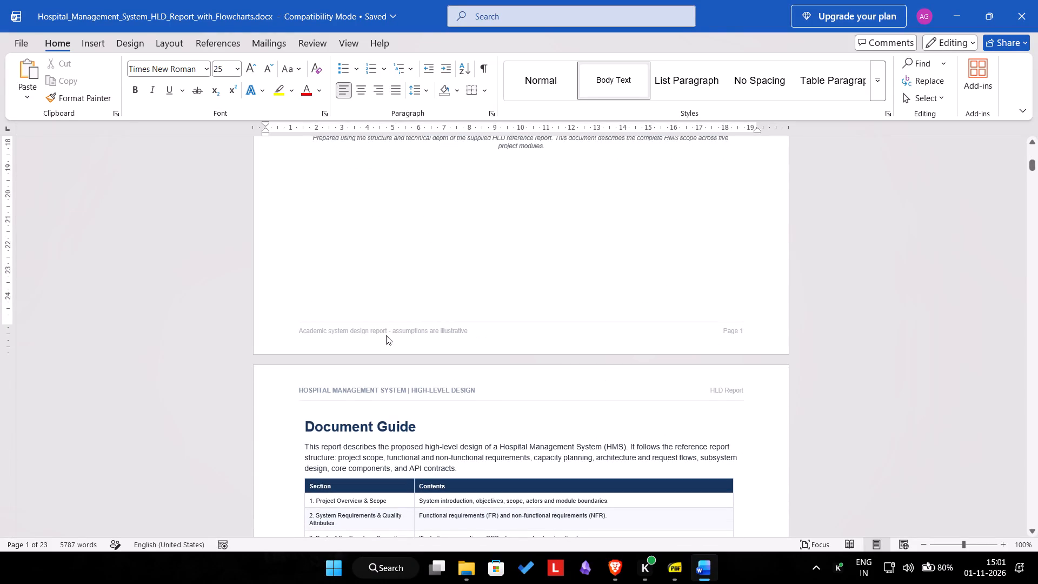
Delete the text "Academic system design report - assumptions are illustrative" from the page 1 footer and leave footer editing.
click(411, 331)
click(416, 330)
double_click(423, 327)
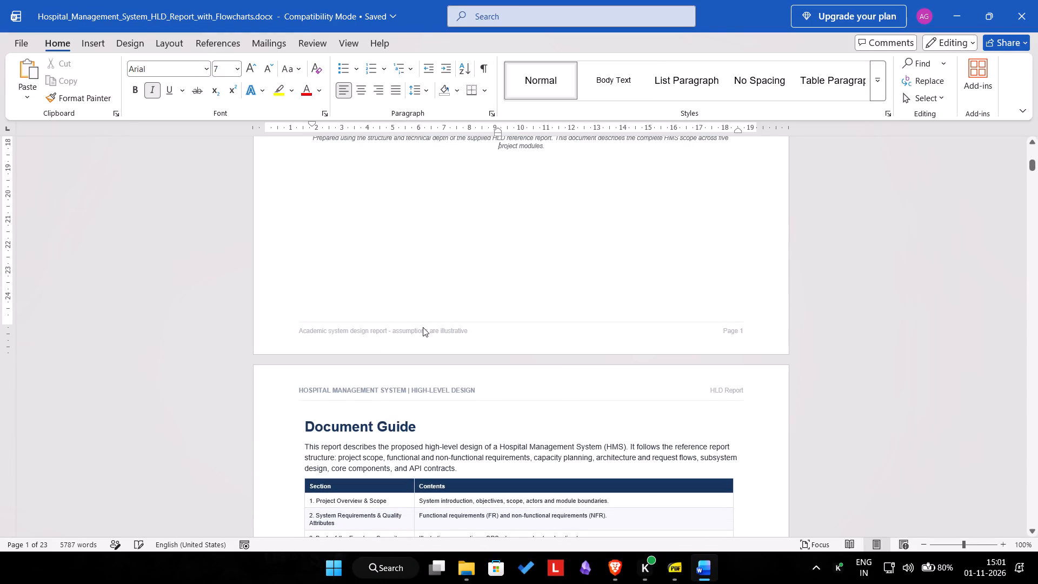
drag(481, 335, 342, 333)
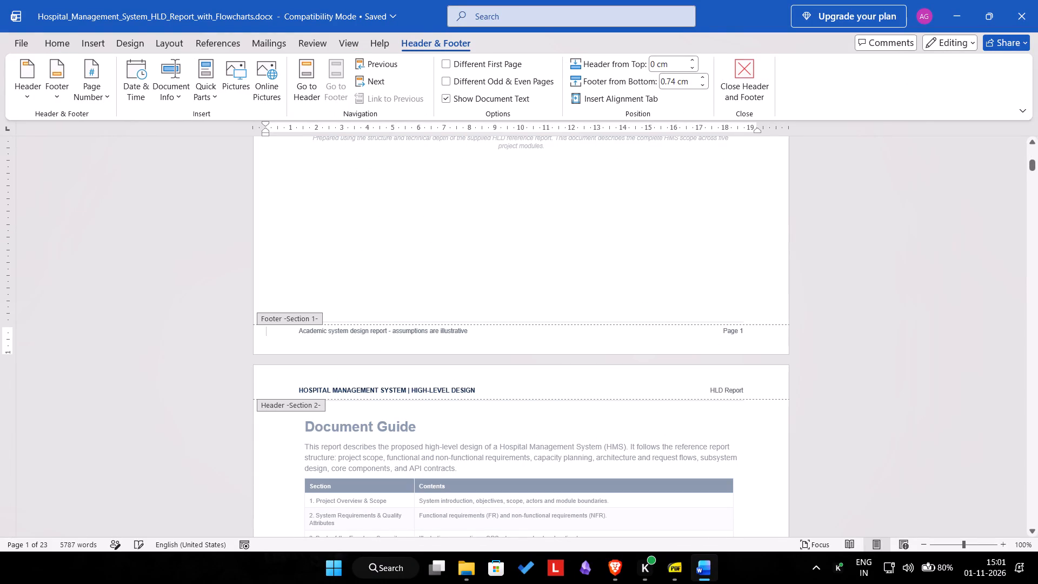
drag(342, 333, 328, 333)
click(336, 331)
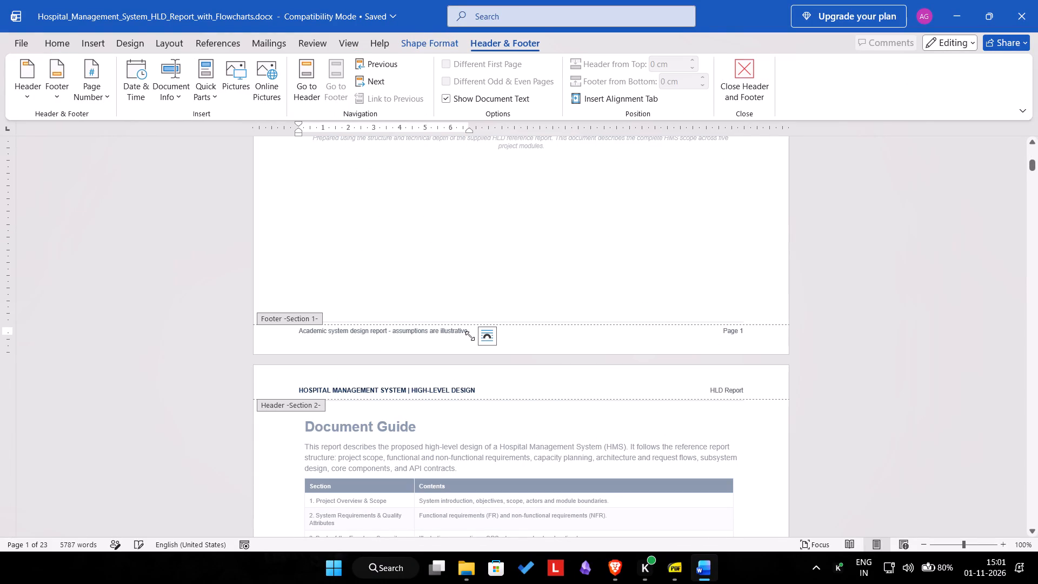
click(453, 329)
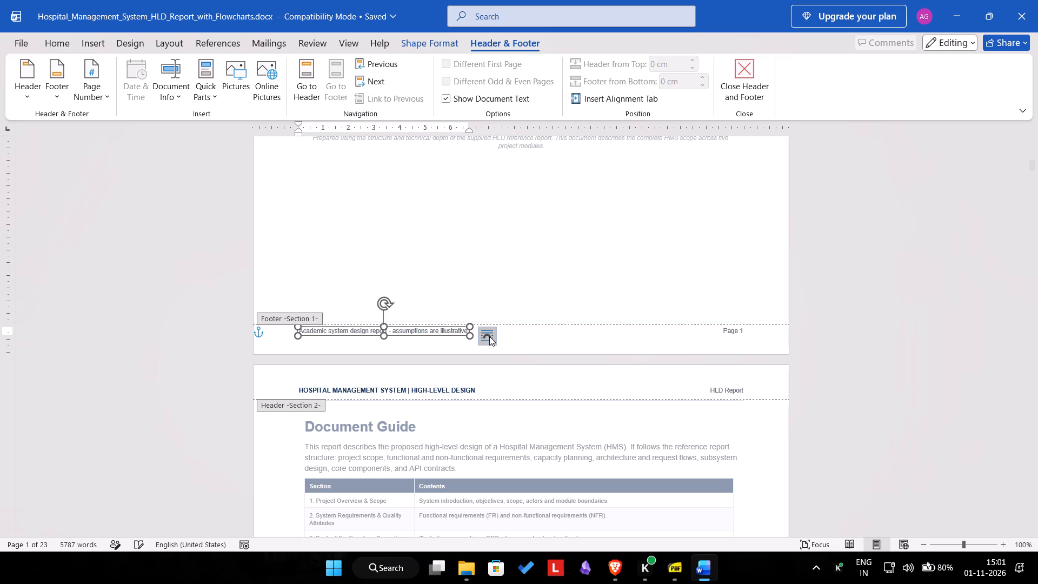
key(Delete)
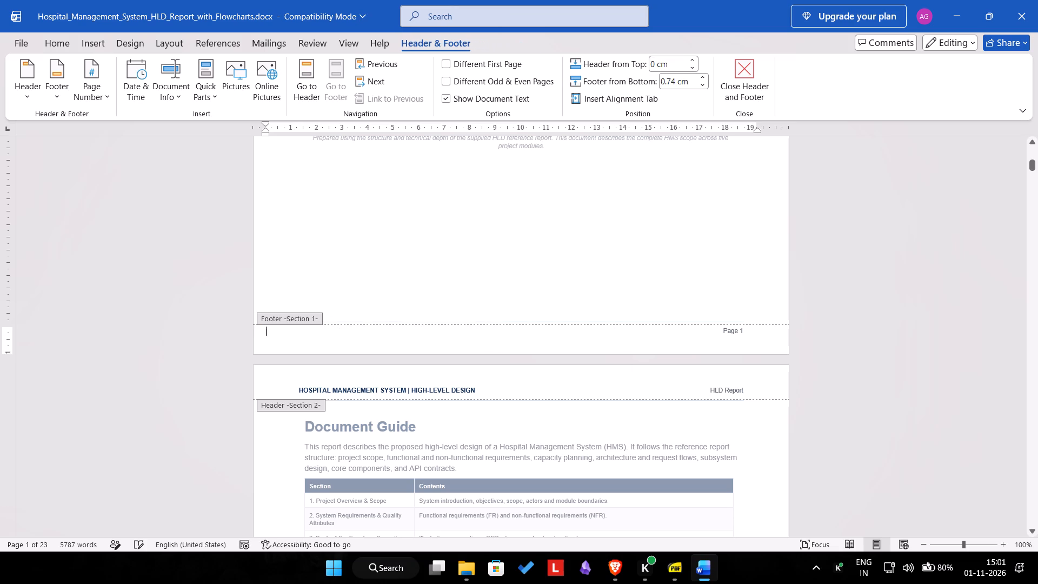
click(826, 316)
click(740, 78)
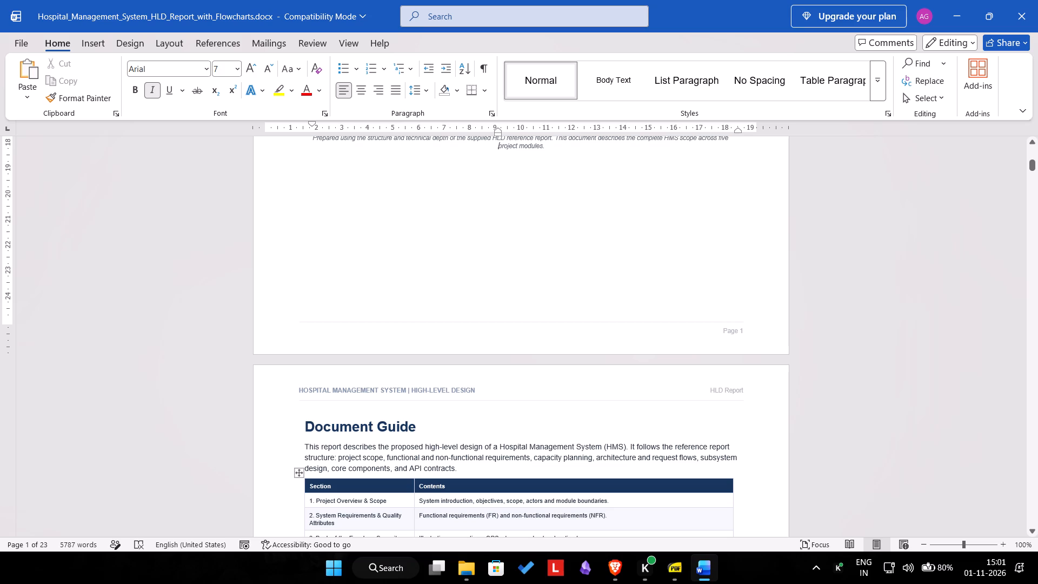
Switch to the System Design_Project_Registration sheet in Brave and examine the 601B project titles, application types and allocated functionality.
click(606, 573)
click(249, 0)
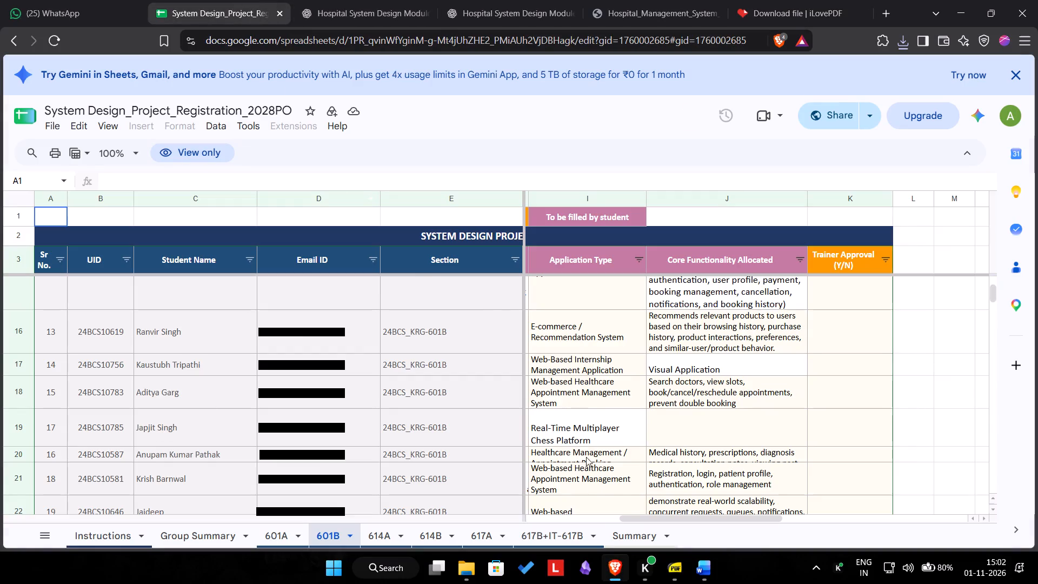
drag(631, 518, 585, 517)
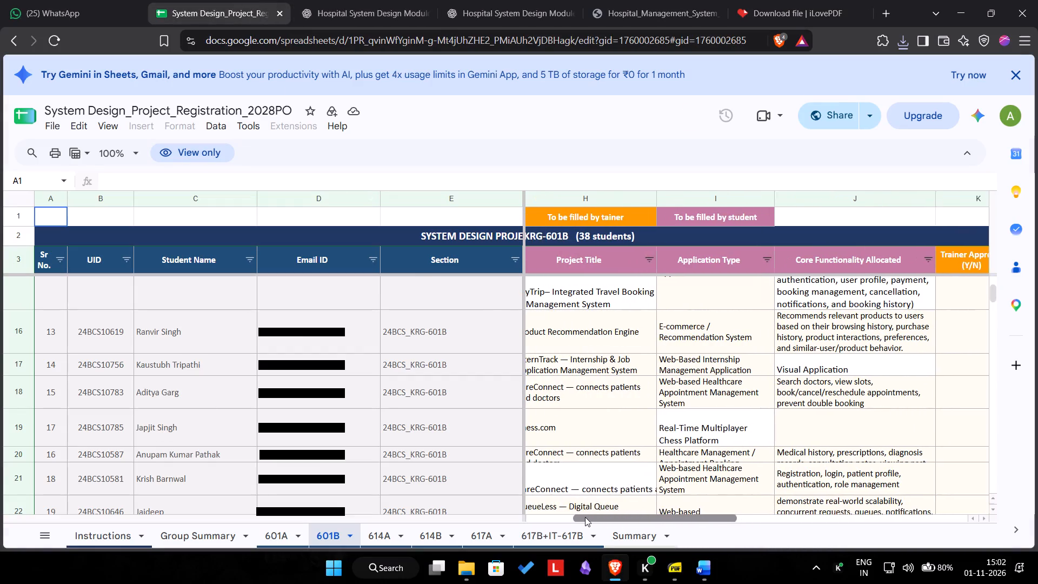
drag(585, 517, 570, 517)
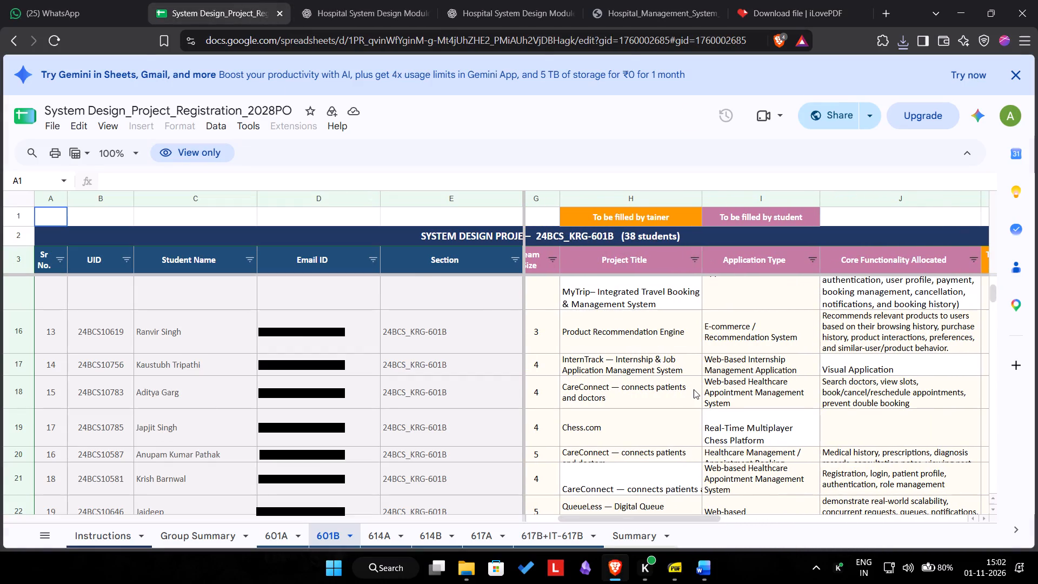
click(963, 0)
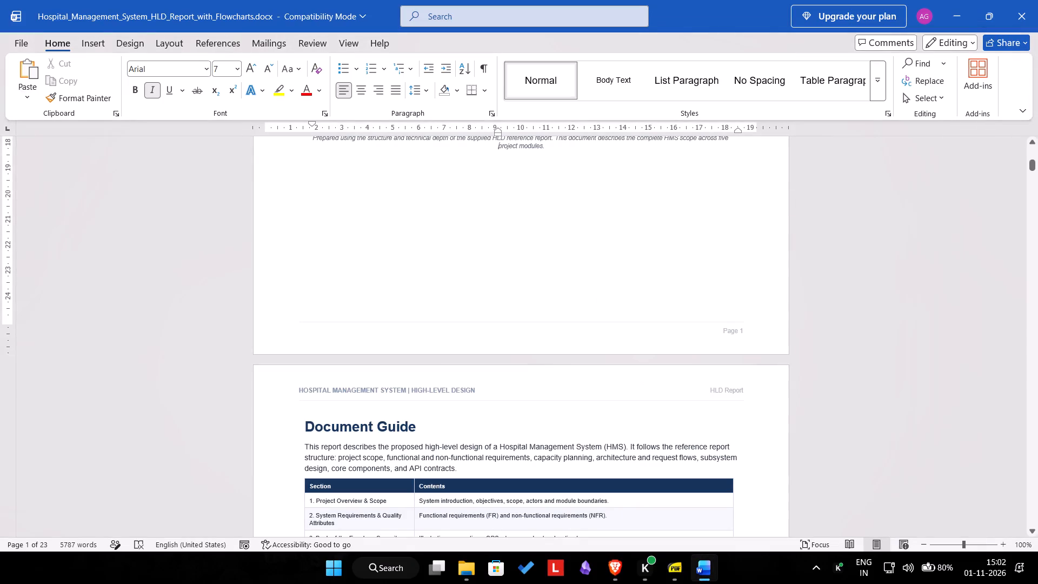
In Word, delete the text box "HOSPITAL MANAGEMENT SYSTEM | HIGH-LEVEL DESIGN" from the page 2 header.
double_click(375, 389)
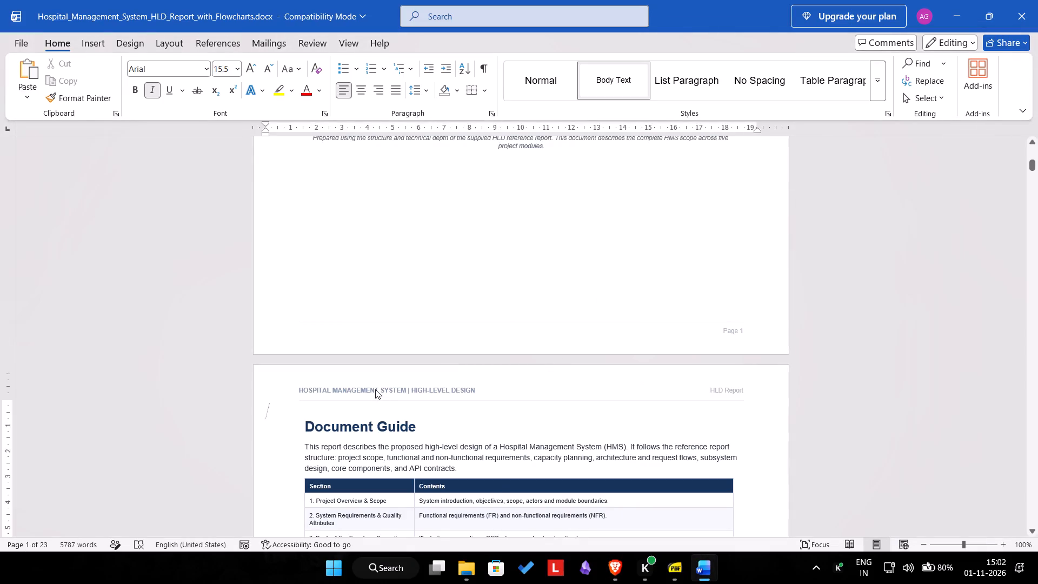
click(297, 388)
click(609, 568)
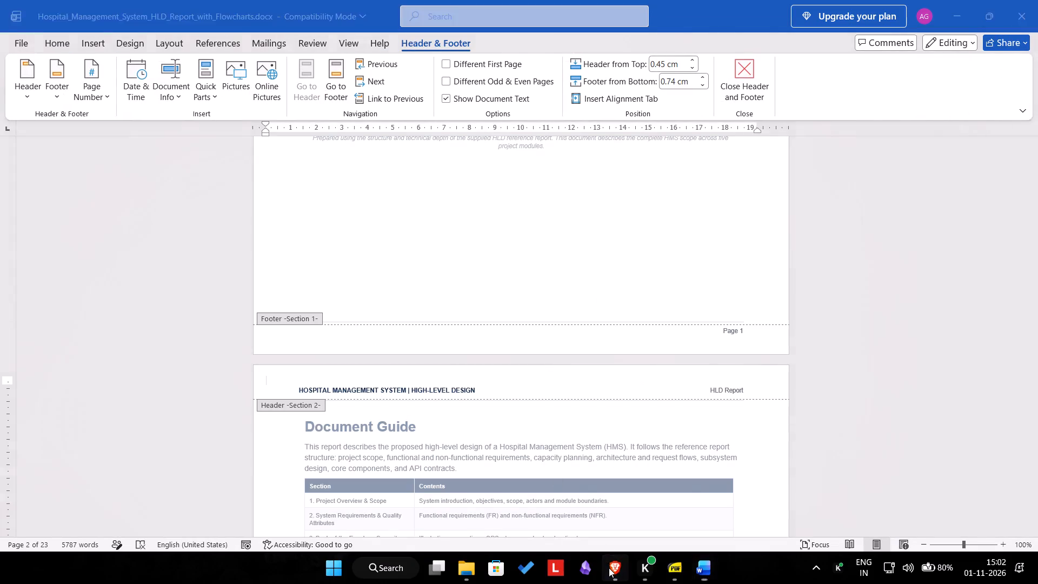
click(610, 568)
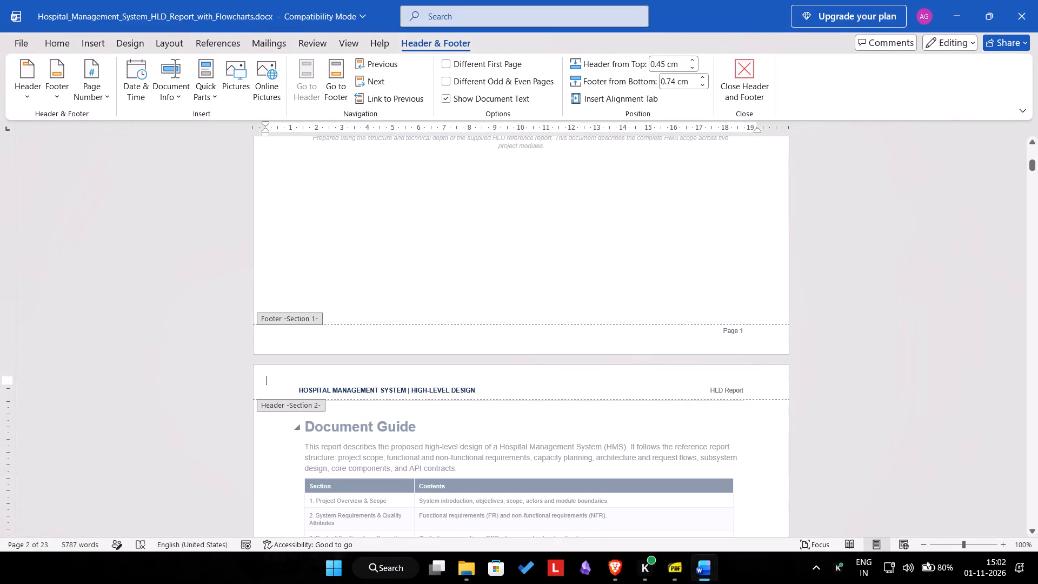
drag(297, 389, 325, 387)
scroll(383, 399, down, 4)
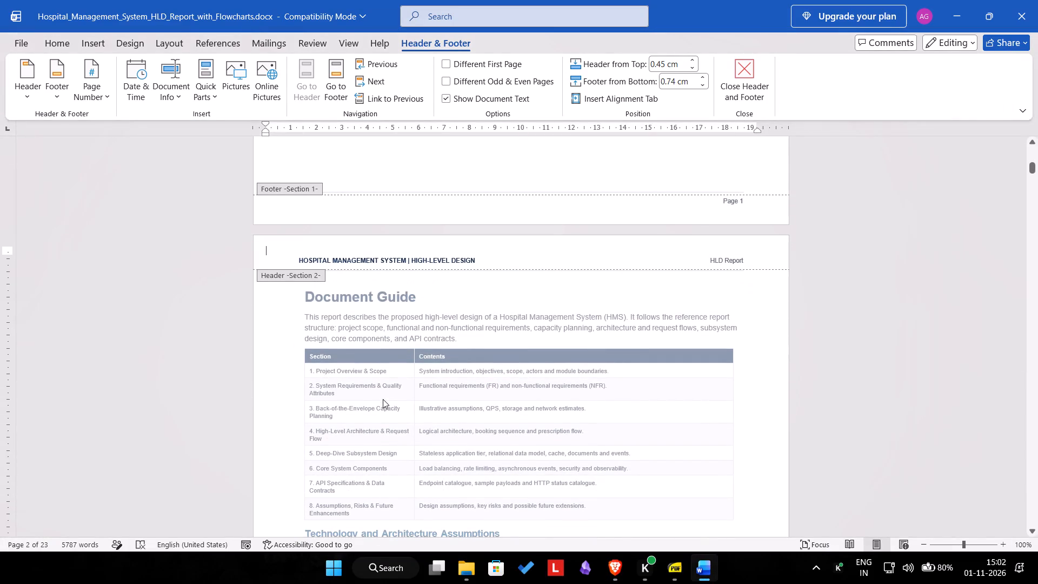
click(297, 260)
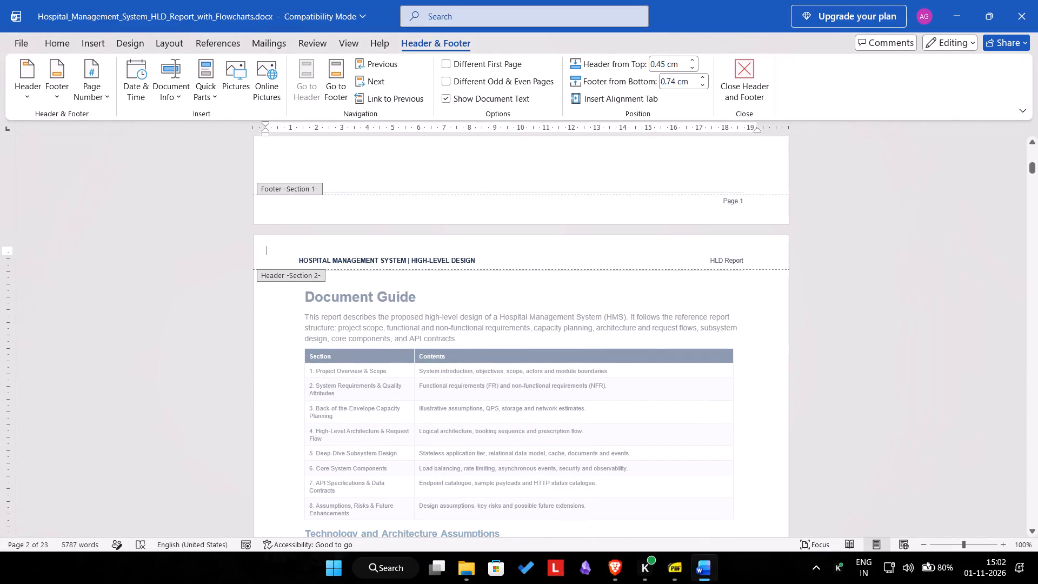
double_click(404, 257)
click(399, 258)
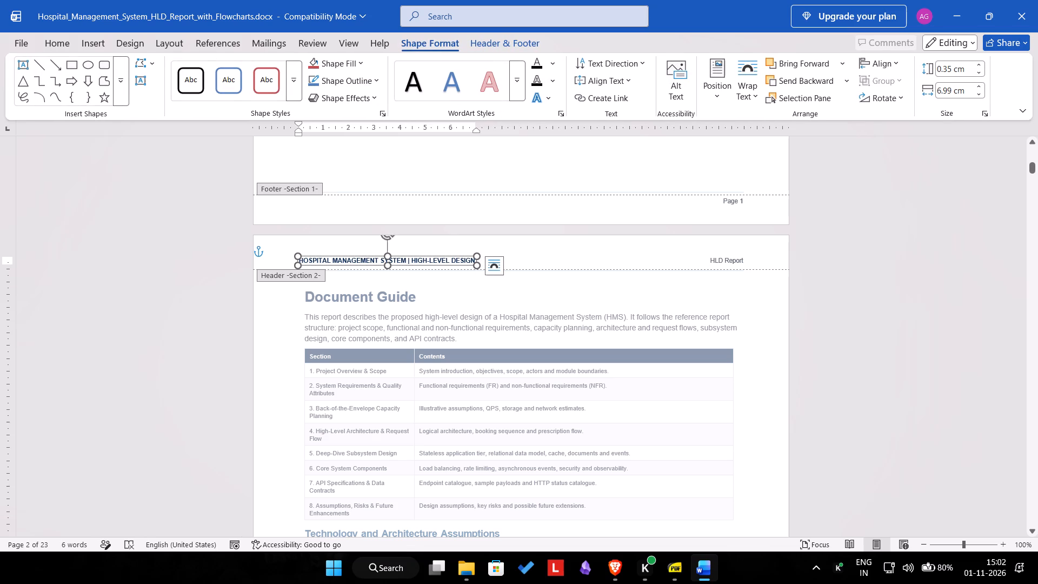
click(368, 260)
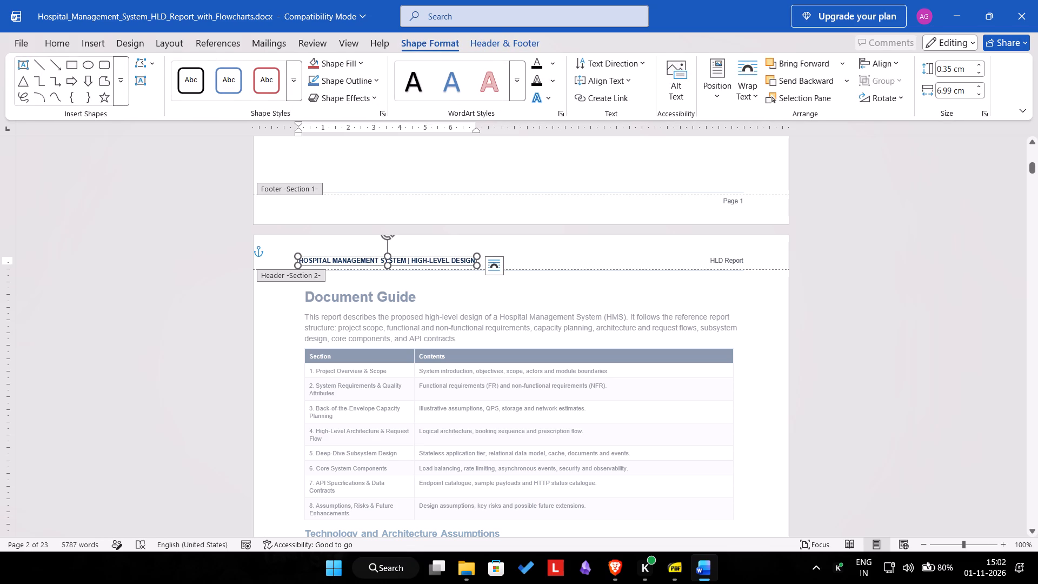
key(Delete)
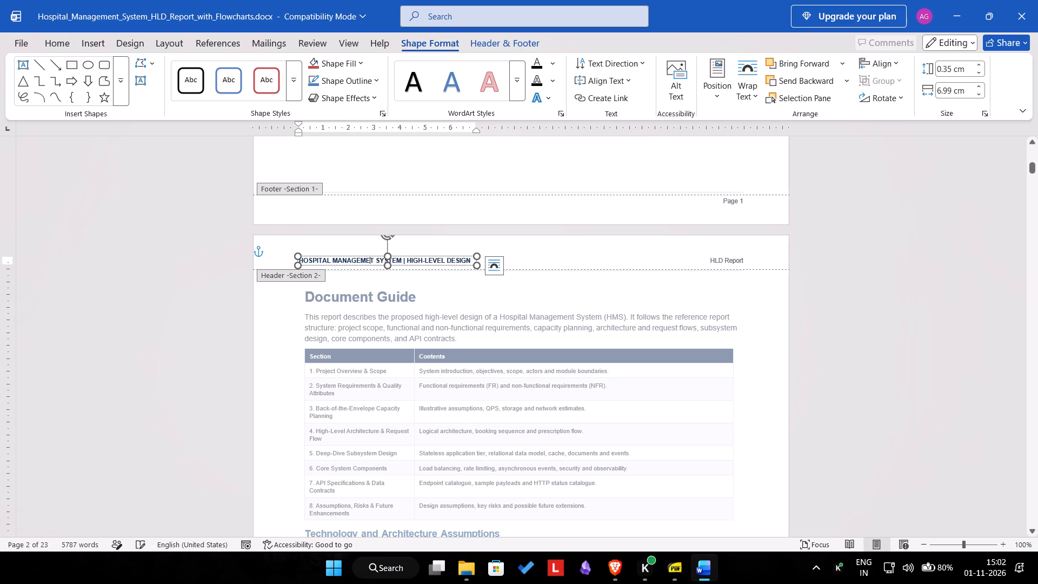
key(shift+super+s)
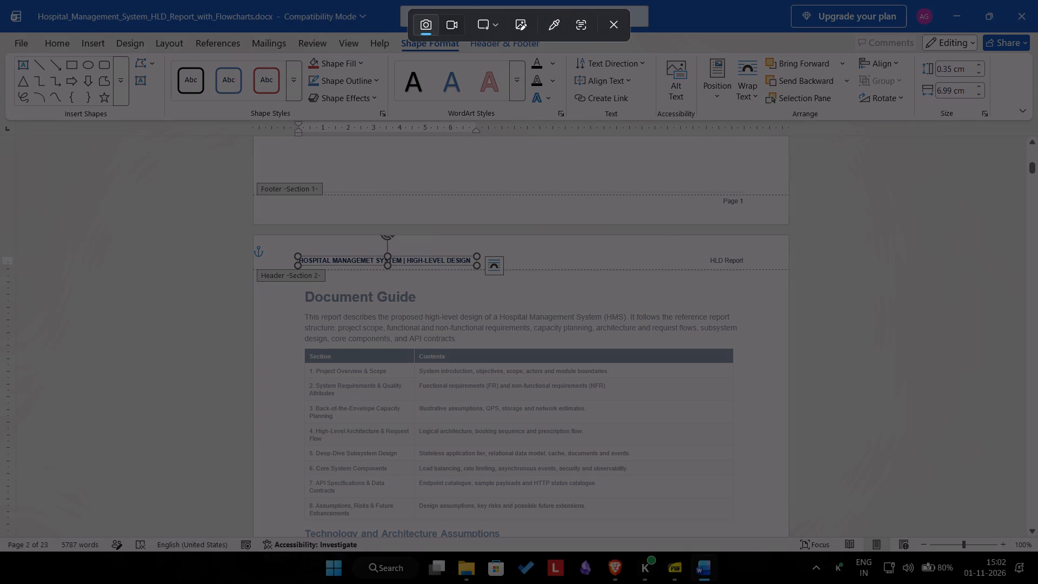
key(Escape)
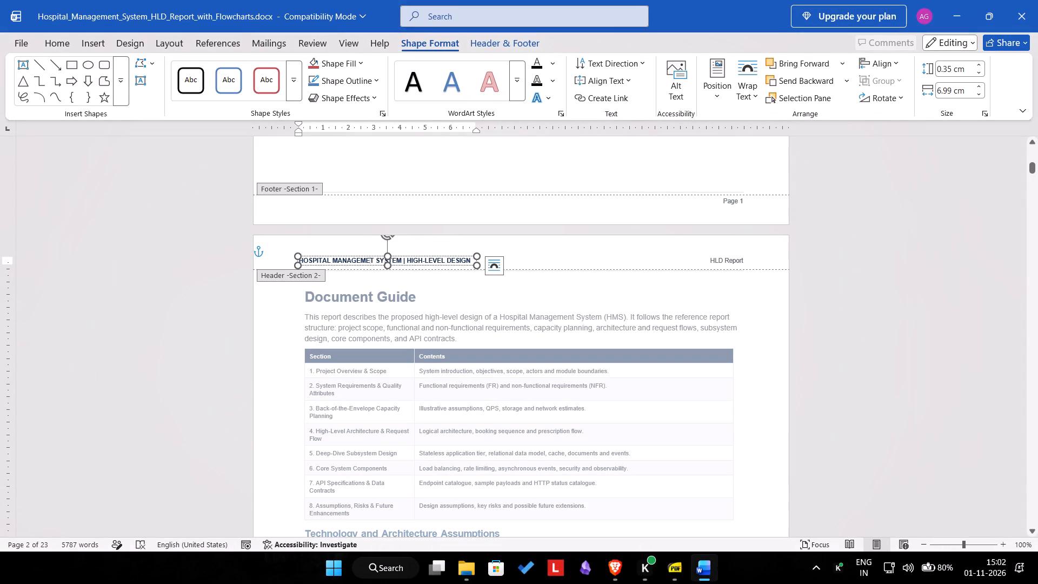
click(417, 255)
key(Delete)
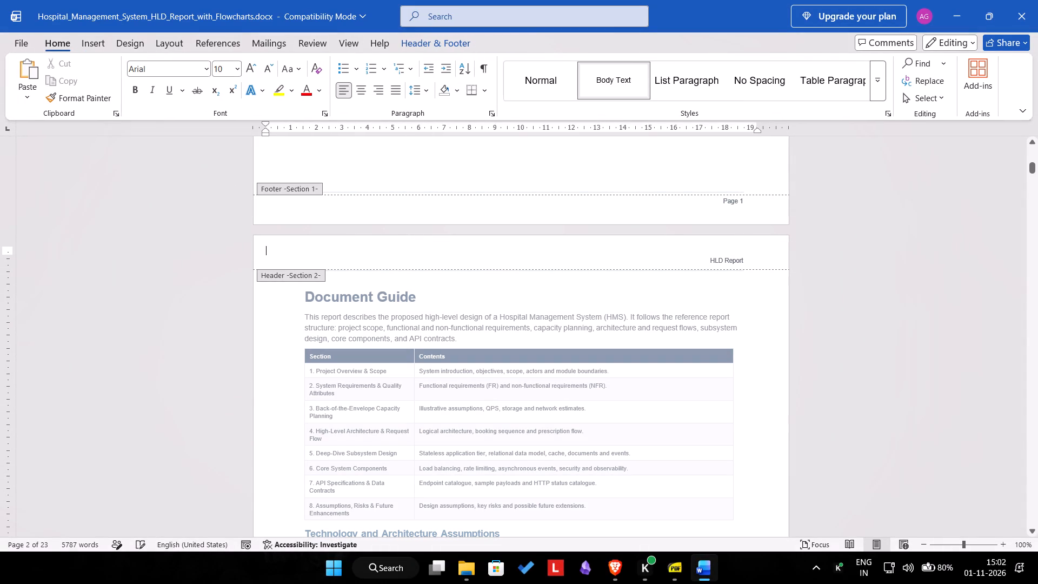
Delete the "HLD Report" text box from the page 2 header and leave header editing.
click(719, 262)
key(Delete)
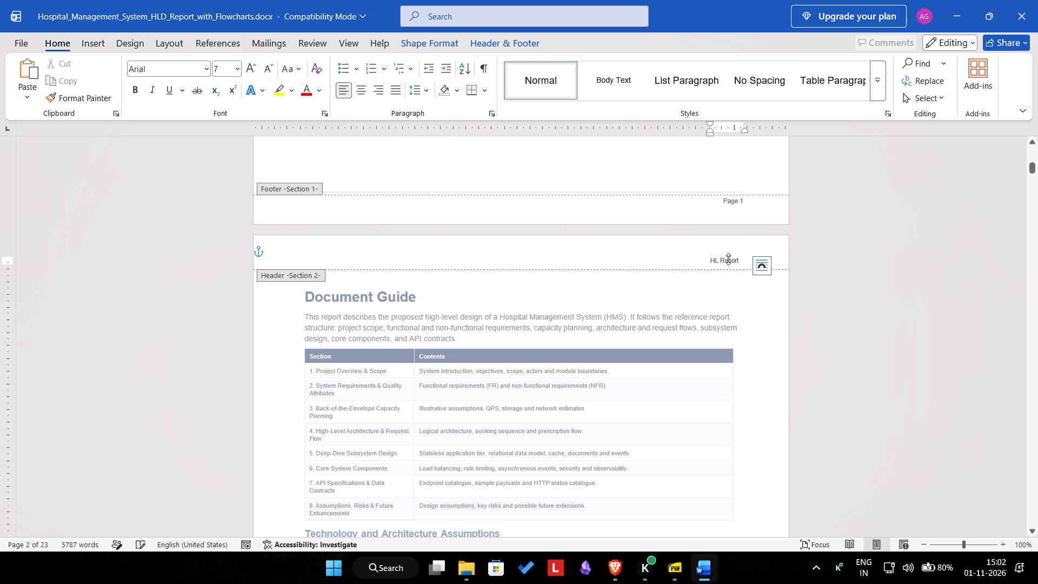
click(733, 255)
key(Delete)
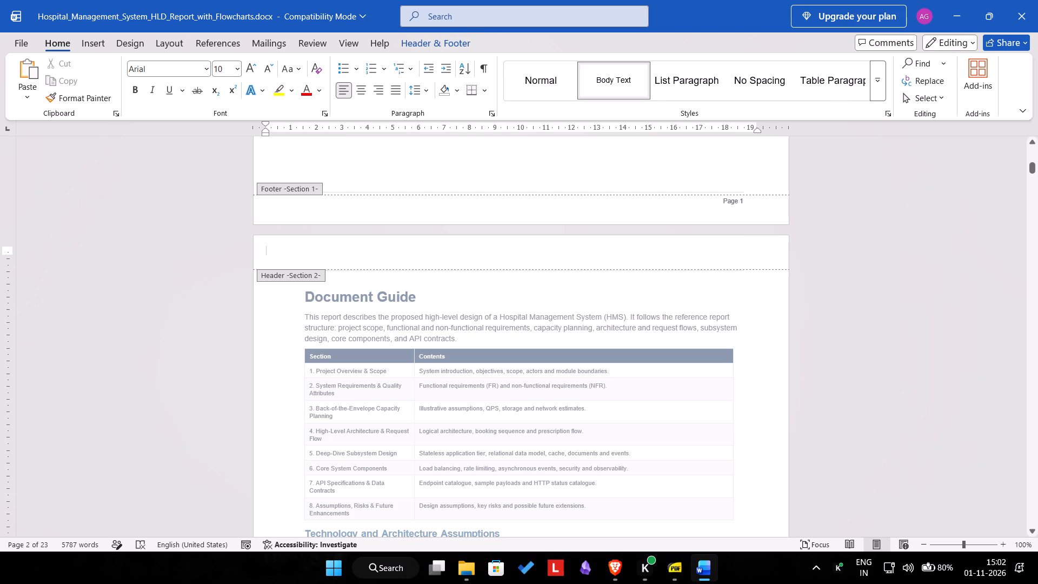
key(Escape)
click(894, 301)
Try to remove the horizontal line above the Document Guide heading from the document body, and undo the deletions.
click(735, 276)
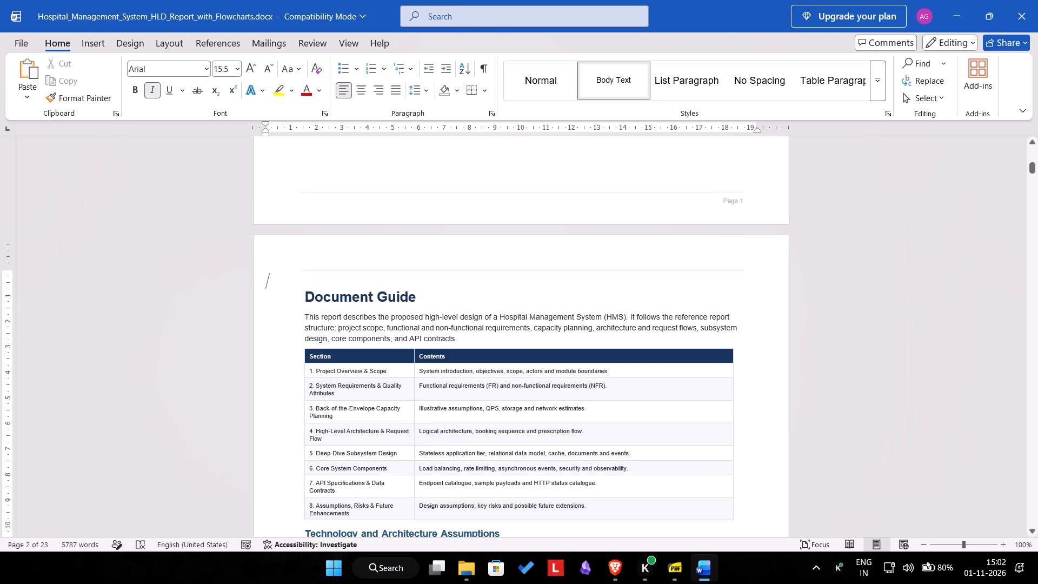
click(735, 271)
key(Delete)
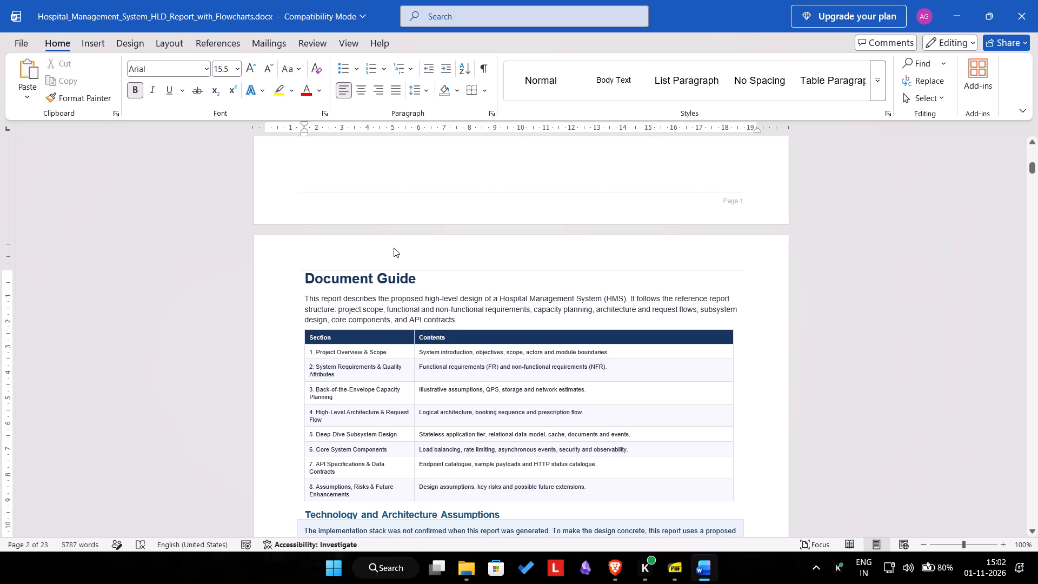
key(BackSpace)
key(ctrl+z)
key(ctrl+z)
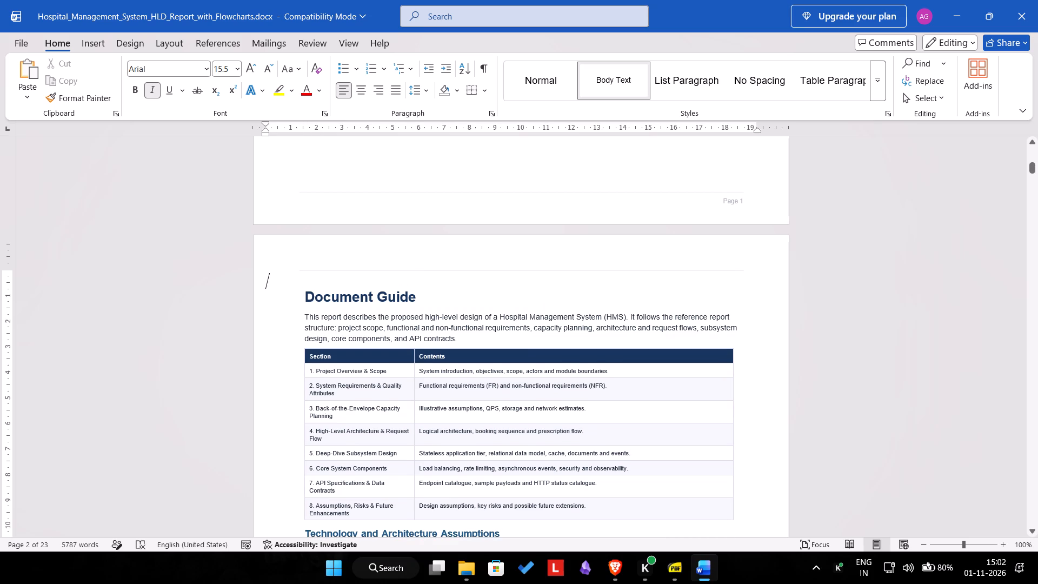
Reopen the page 2 header and delete the horizontal line above the Document Guide heading.
click(402, 267)
double_click(402, 269)
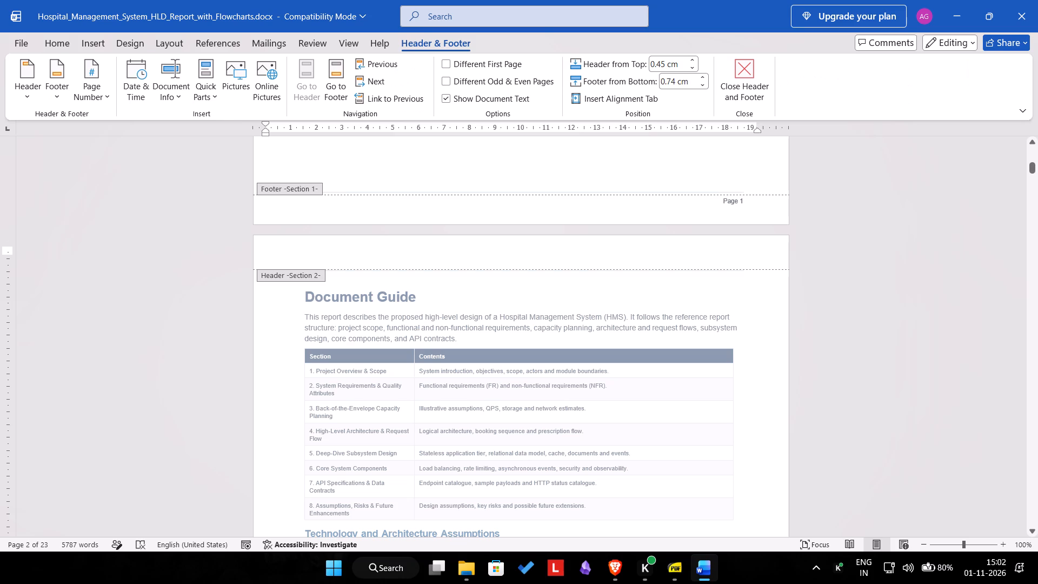
ctrl+scroll(485, 292, up, 3)
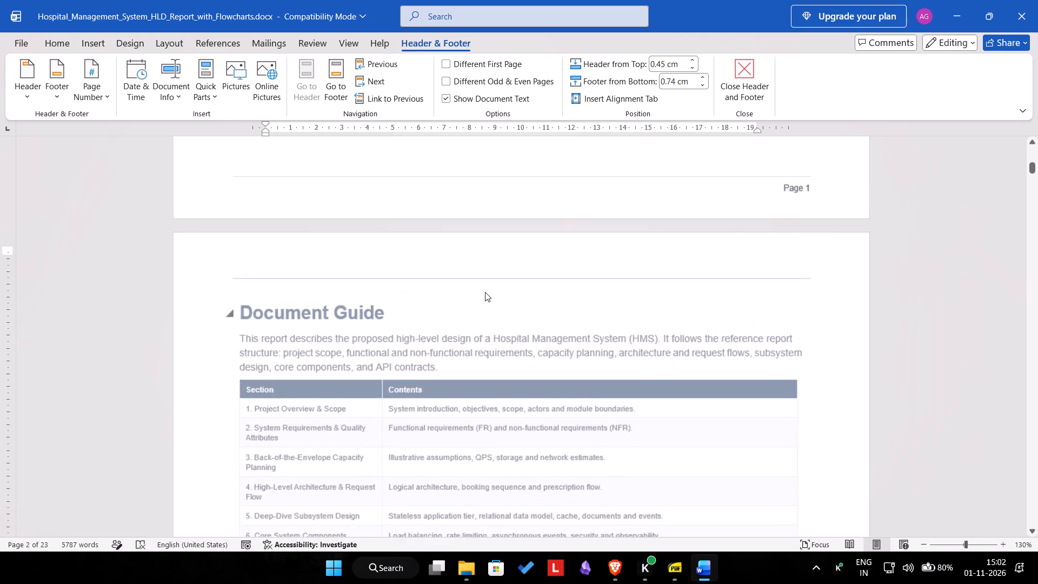
ctrl+scroll(485, 292, up, 2)
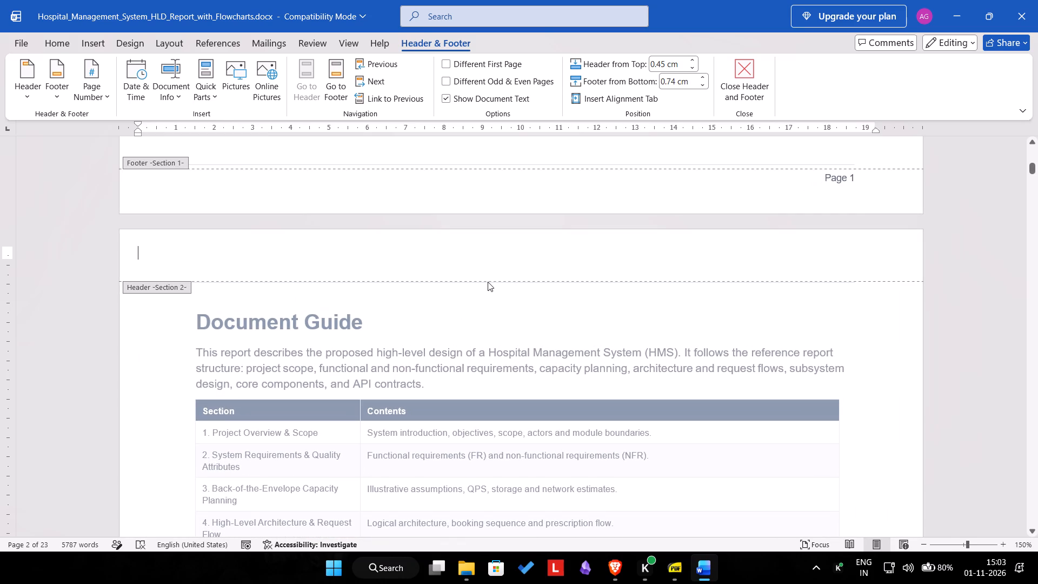
click(488, 282)
click(488, 282)
double_click(489, 281)
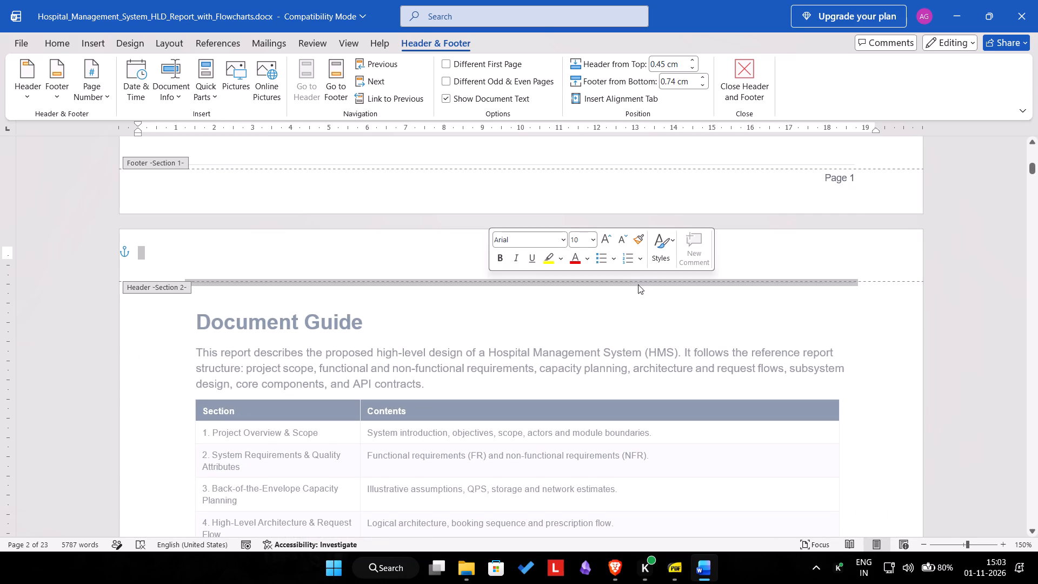
key(Delete)
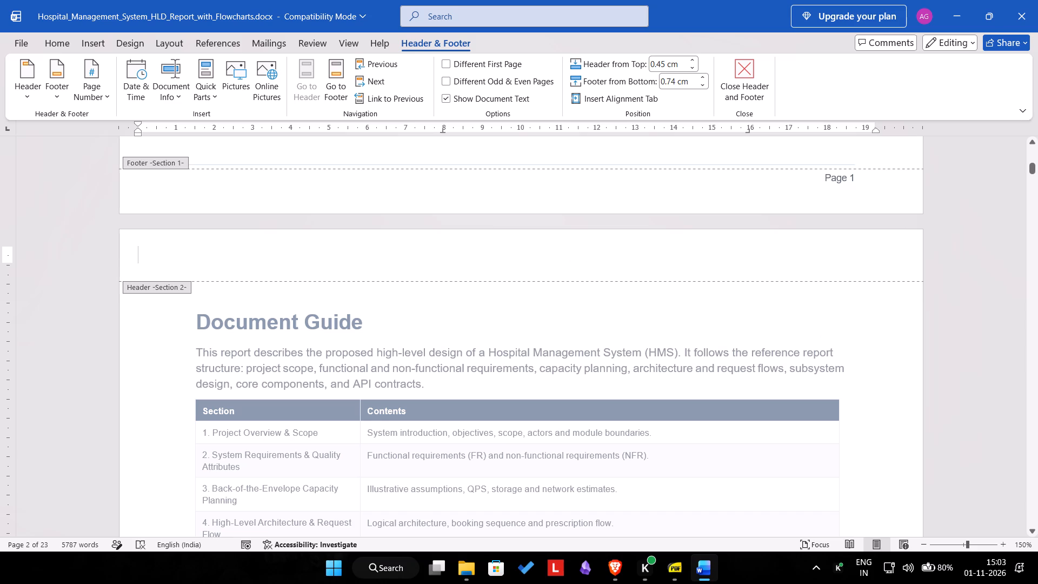
Leave header editing and check the cover page and the Document Guide page.
click(738, 67)
click(838, 400)
drag(922, 310, 928, 307)
drag(1037, 163, 1037, 157)
drag(1037, 158, 1037, 143)
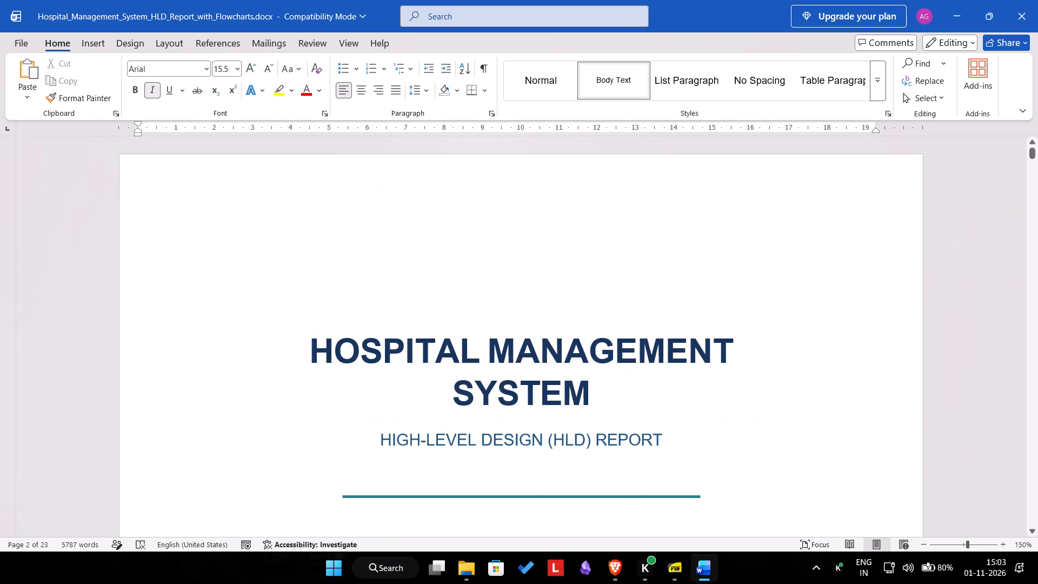
scroll(814, 349, down, 8)
scroll(814, 349, up, 1)
scroll(814, 349, down, 18)
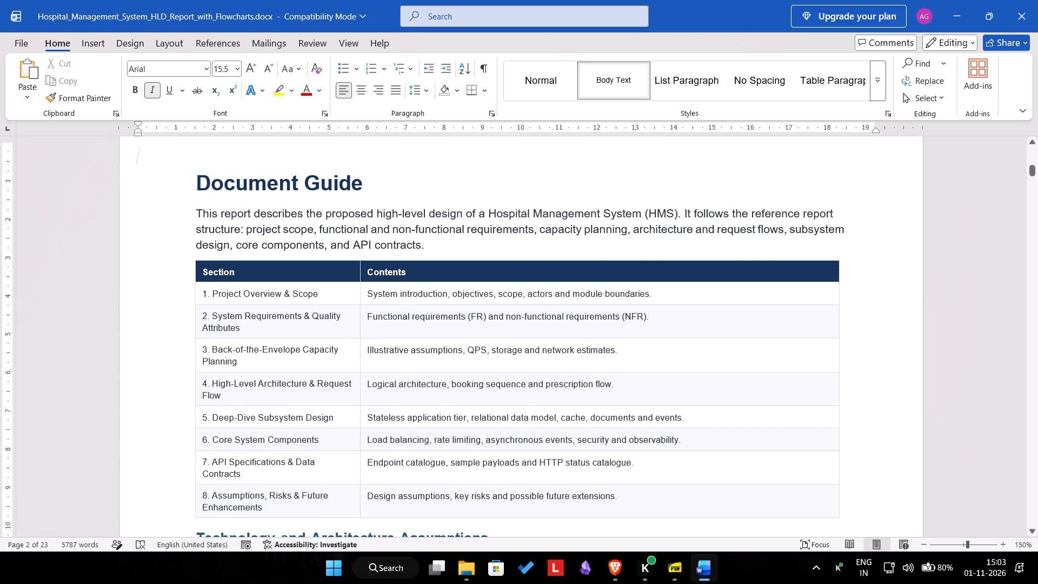
scroll(813, 361, down, 5)
Add a blank line after the paragraph in the shaded callout under Technology and Architecture Assumptions.
click(621, 322)
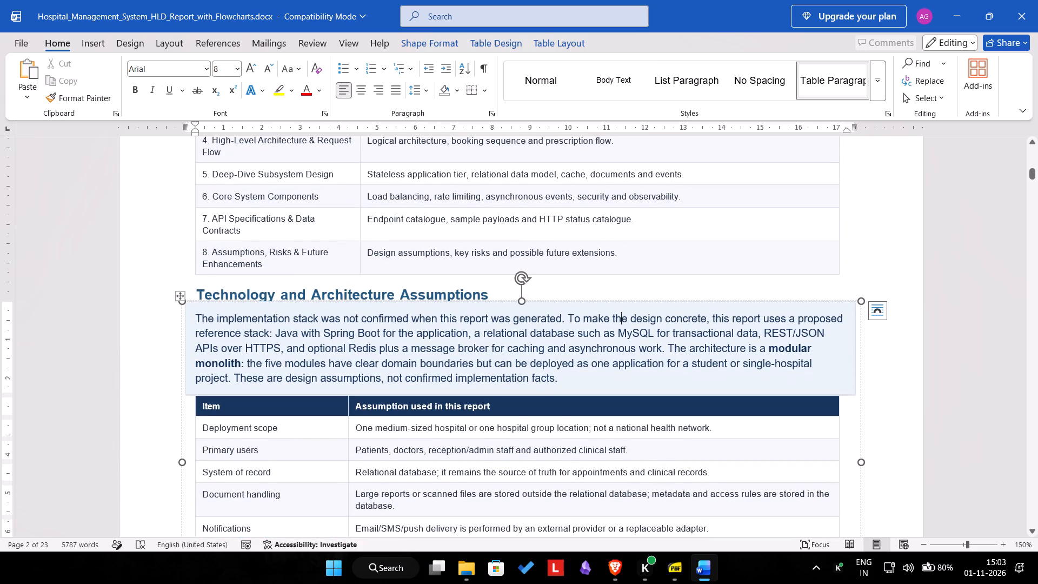
scroll(640, 306, up, 1)
scroll(640, 306, down, 5)
scroll(476, 359, up, 1)
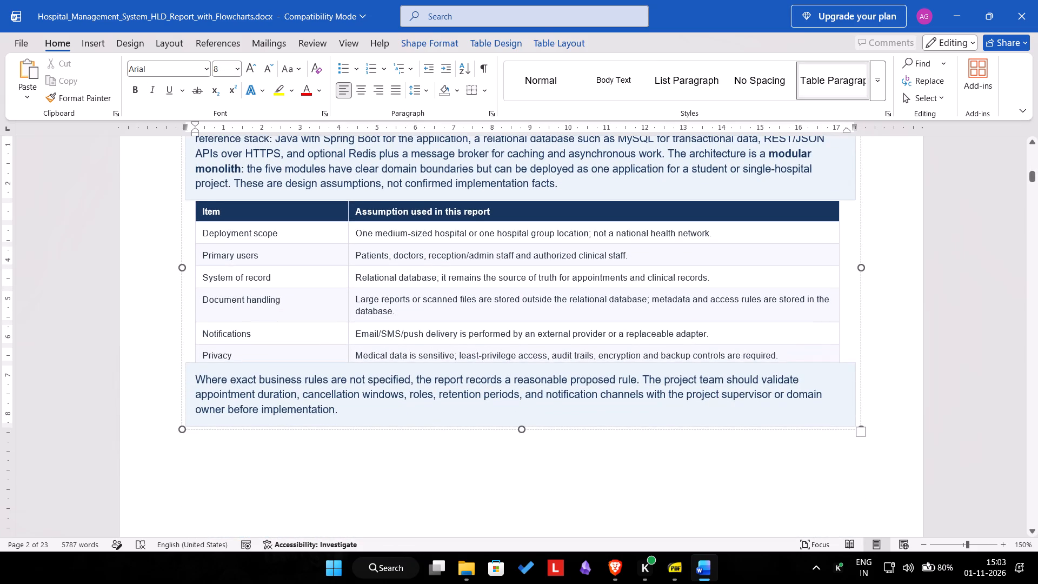
scroll(493, 291, up, 1)
drag(528, 308, 529, 339)
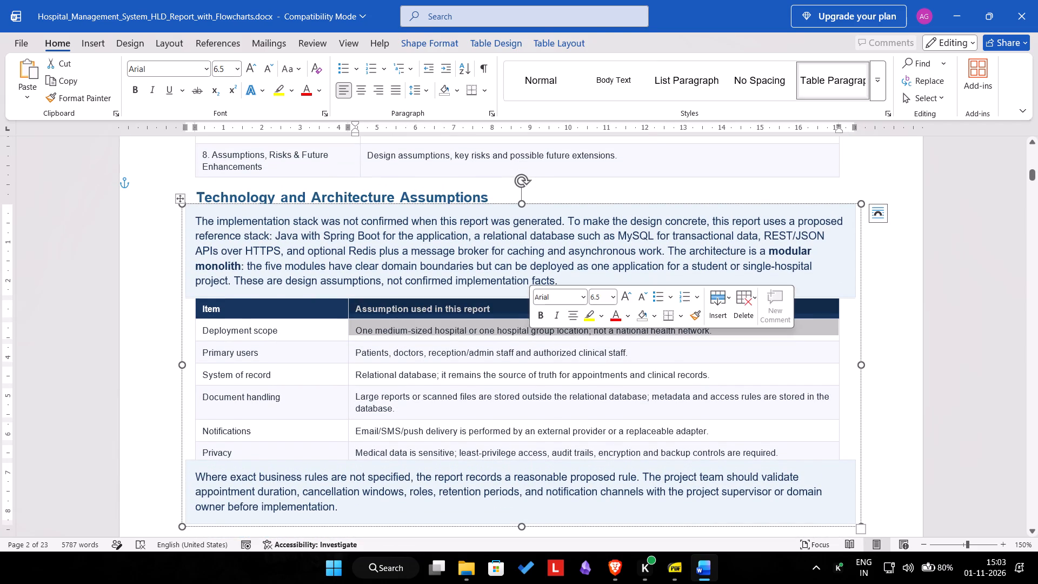
click(481, 253)
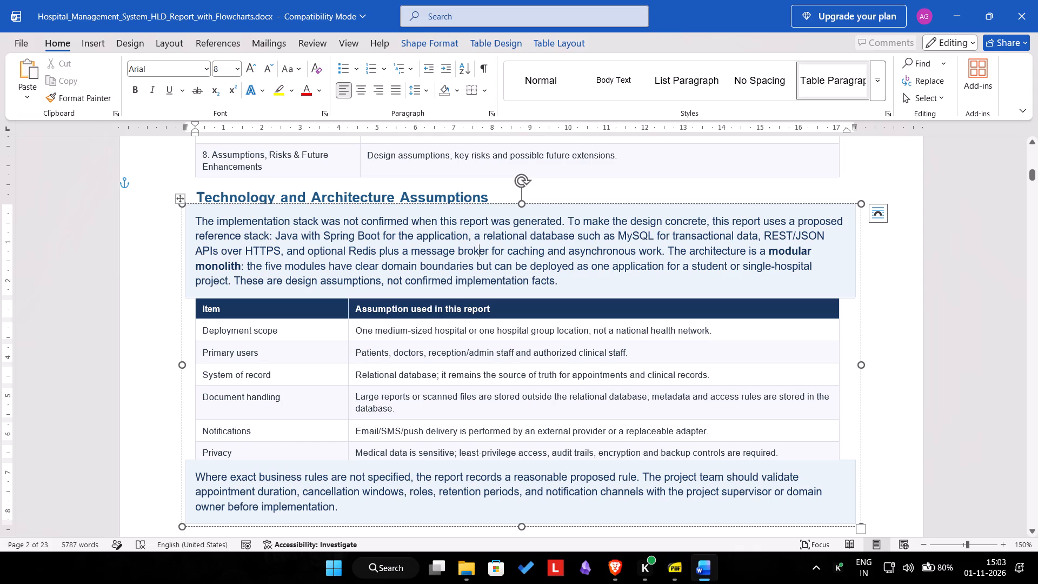
click(570, 289)
click(194, 306)
key(Return)
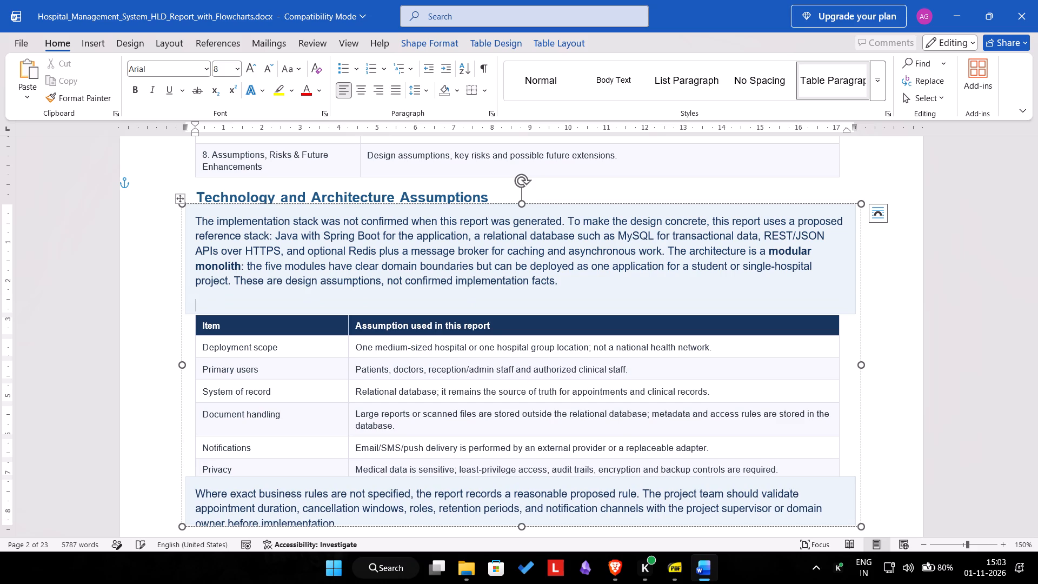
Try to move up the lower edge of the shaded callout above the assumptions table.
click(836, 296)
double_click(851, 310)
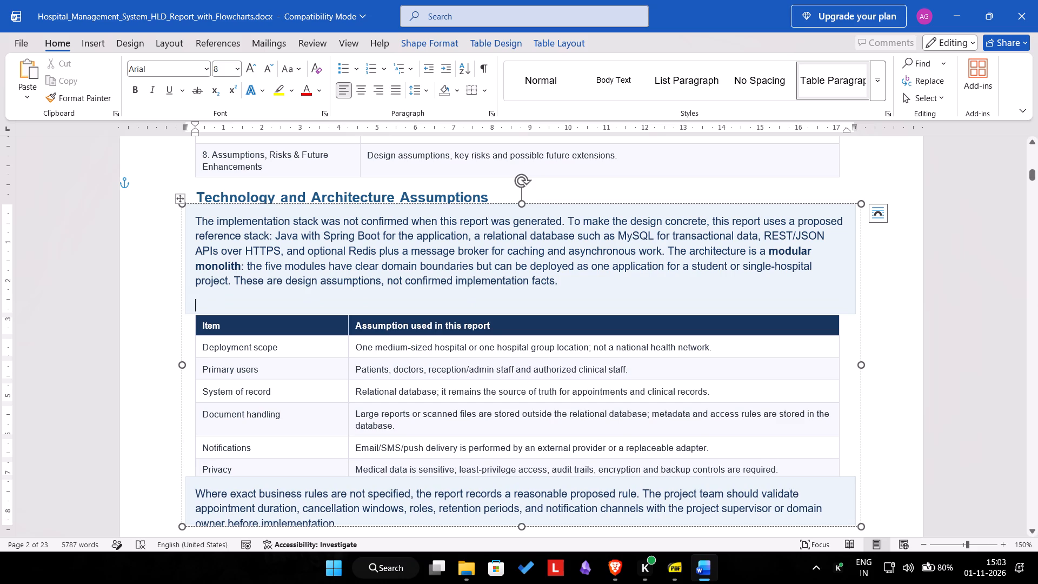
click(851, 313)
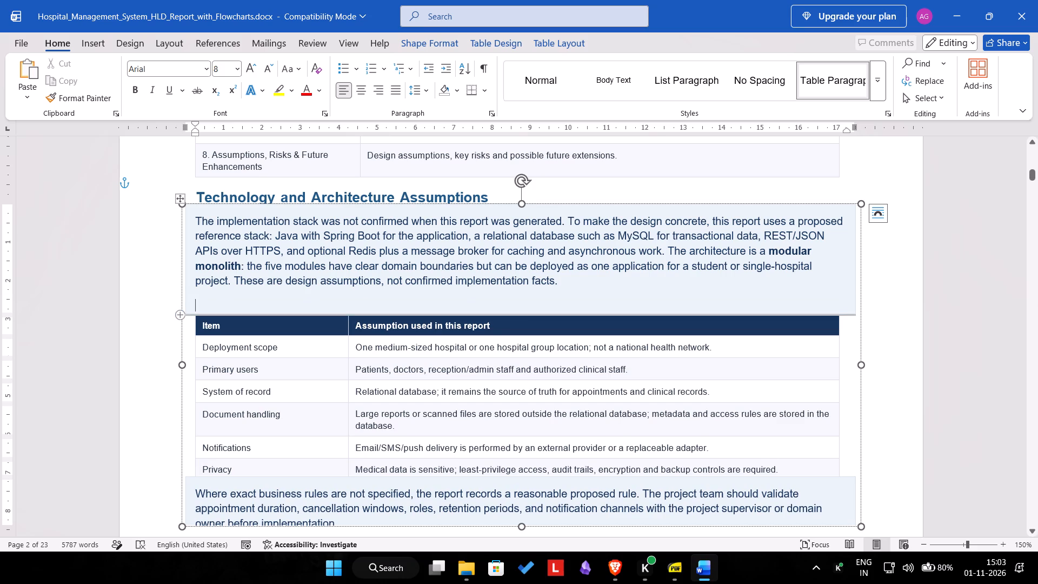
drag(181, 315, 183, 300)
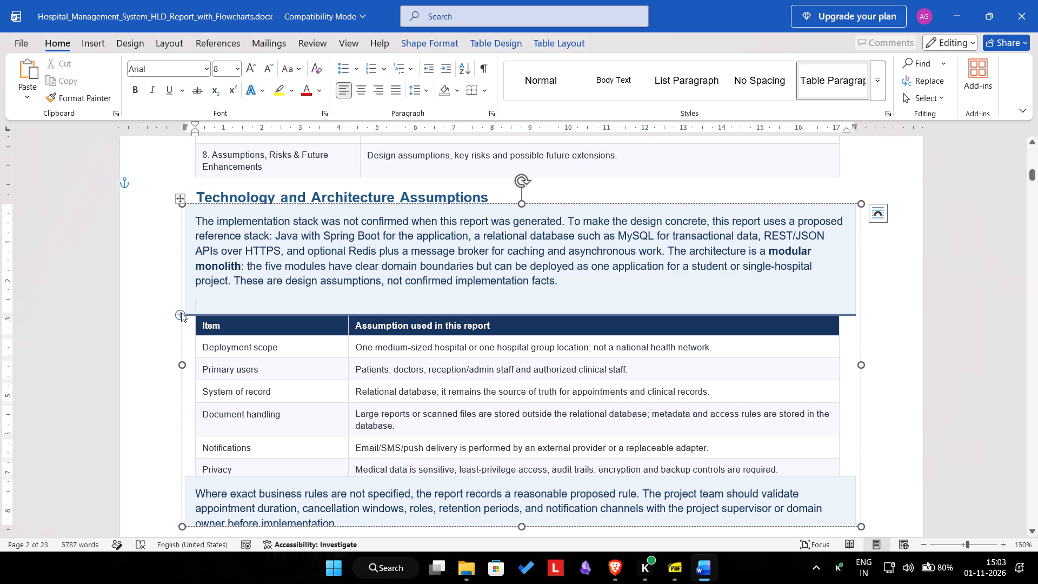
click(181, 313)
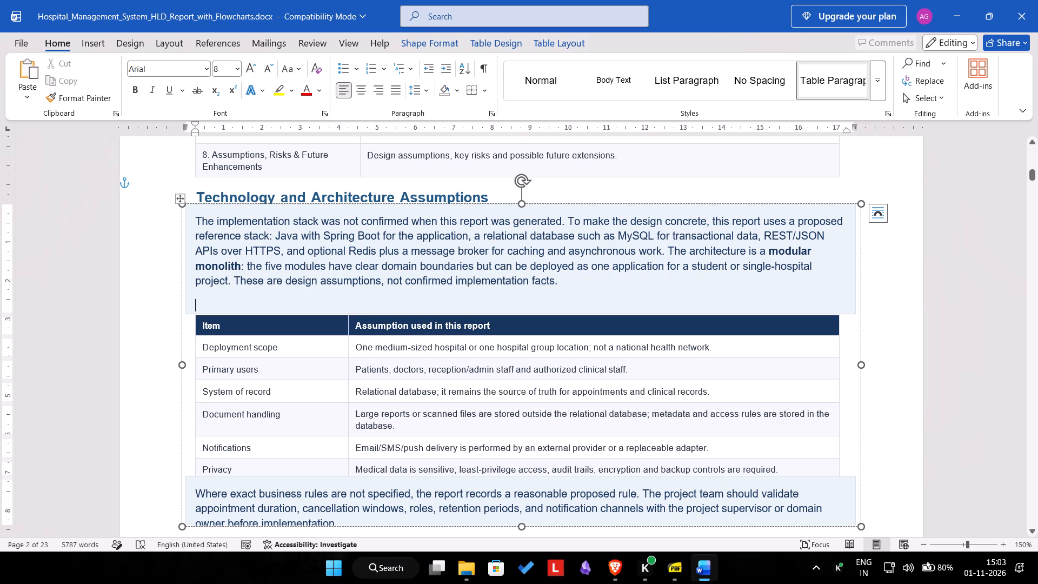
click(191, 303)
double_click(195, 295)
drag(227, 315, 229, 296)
scroll(687, 294, down, 14)
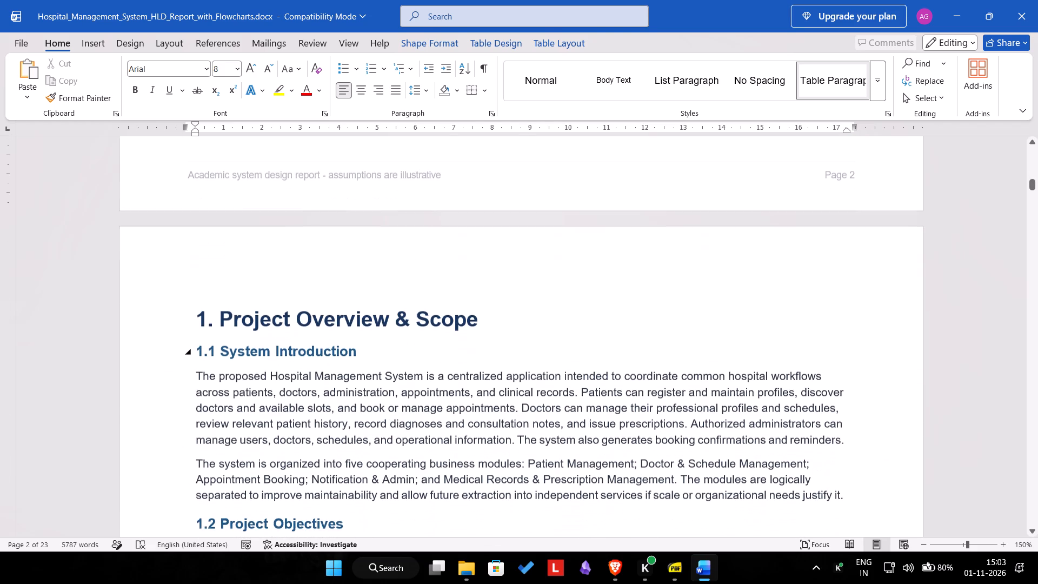
scroll(677, 351, up, 1)
scroll(677, 351, down, 3)
scroll(677, 351, up, 1)
scroll(677, 351, down, 1)
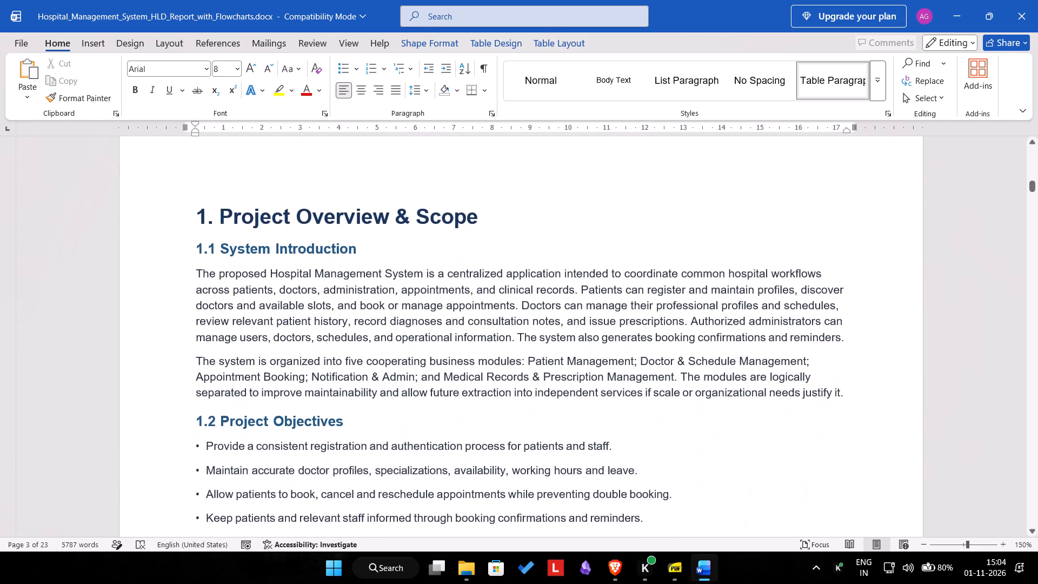
scroll(677, 352, up, 1)
scroll(677, 352, down, 3)
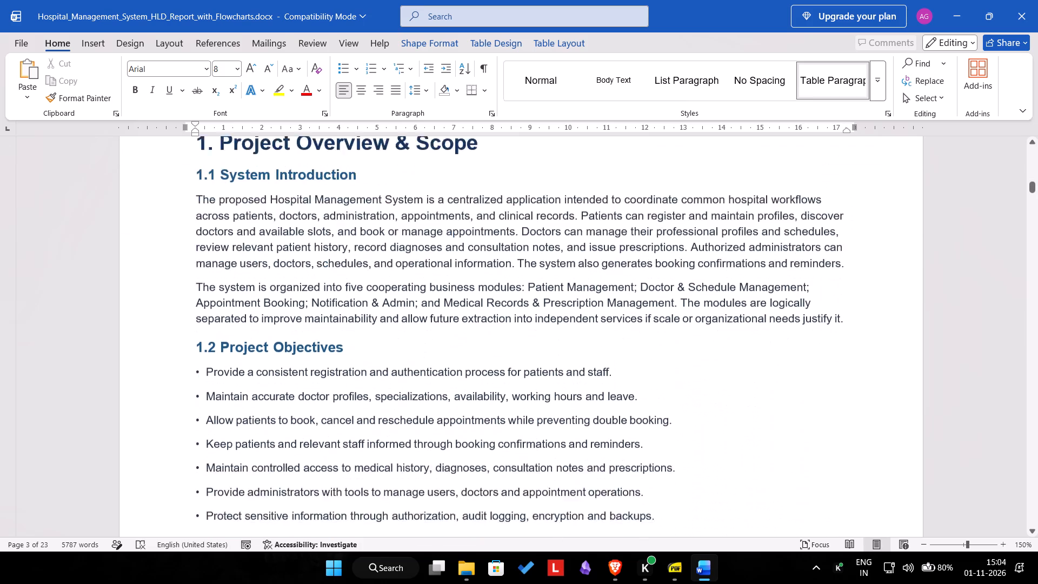
scroll(677, 352, down, 5)
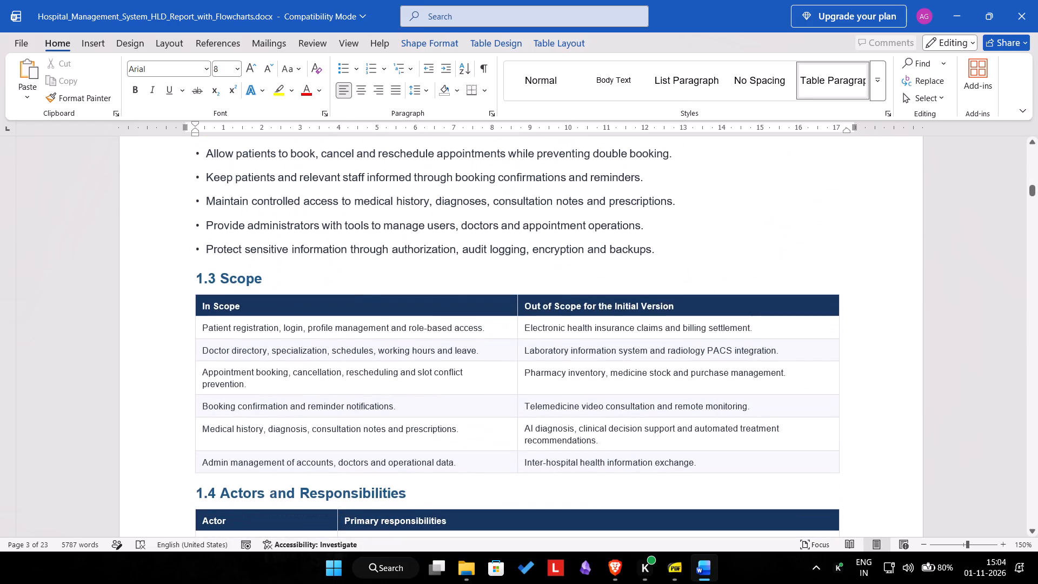
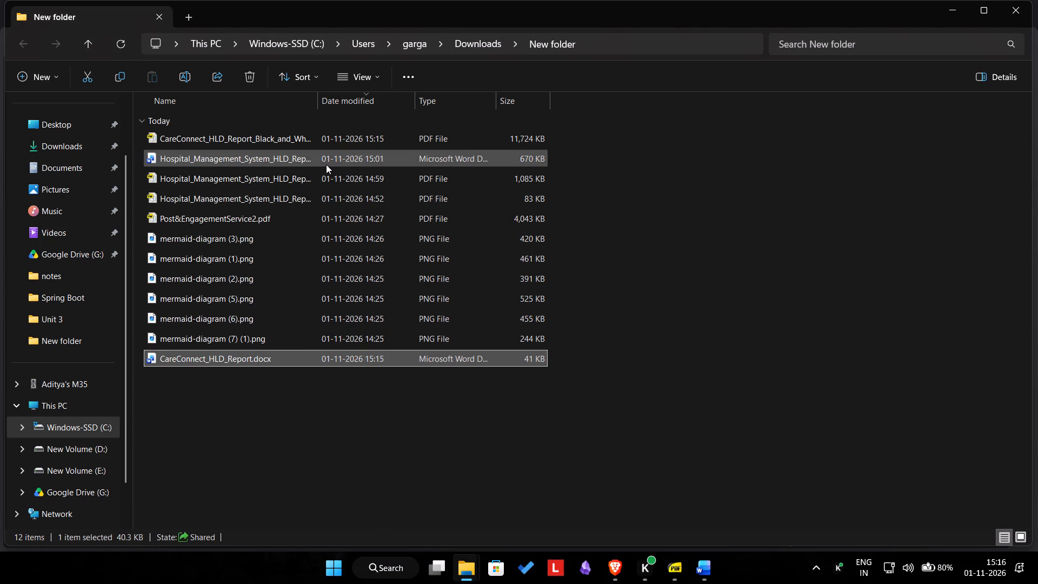
double_click(343, 354)
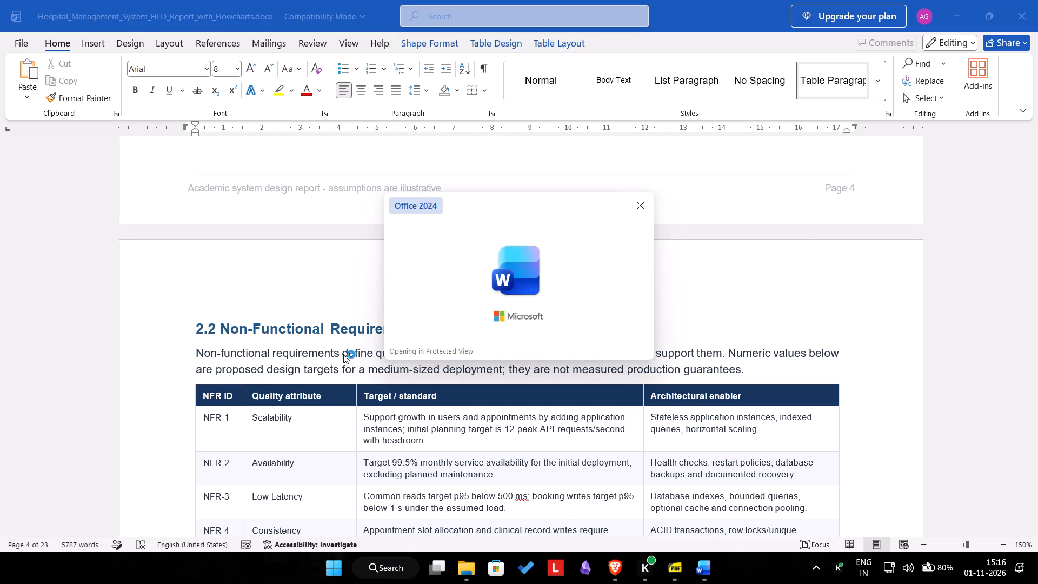
click(541, 69)
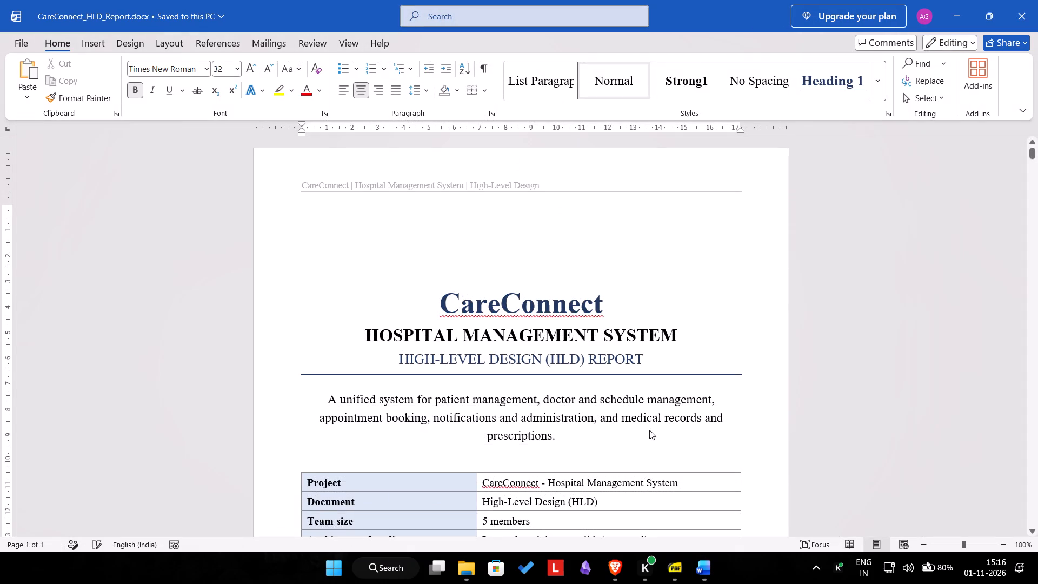
Examine the formatting of the report's cover page and Document Contents page.
scroll(649, 430, down, 15)
scroll(649, 430, up, 2)
scroll(649, 430, down, 6)
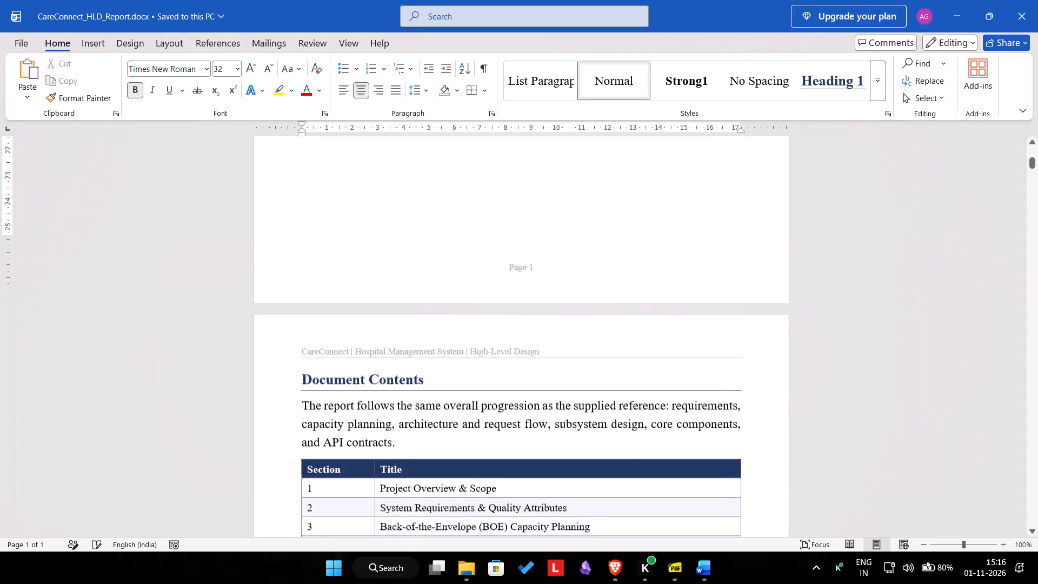
scroll(649, 430, down, 6)
Check the report's page margin and paper size options without changing them.
click(143, 41)
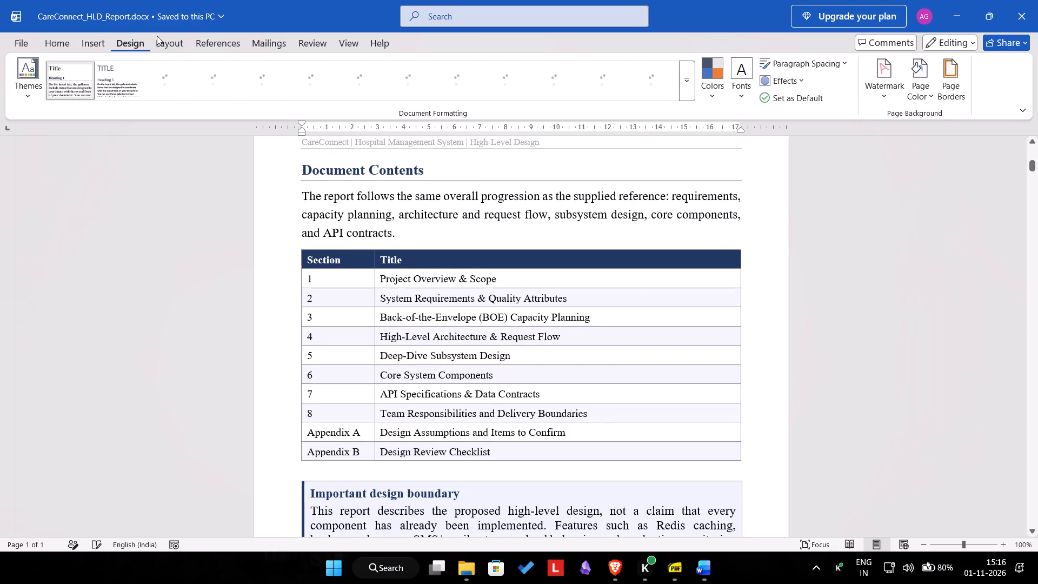
click(167, 39)
click(27, 98)
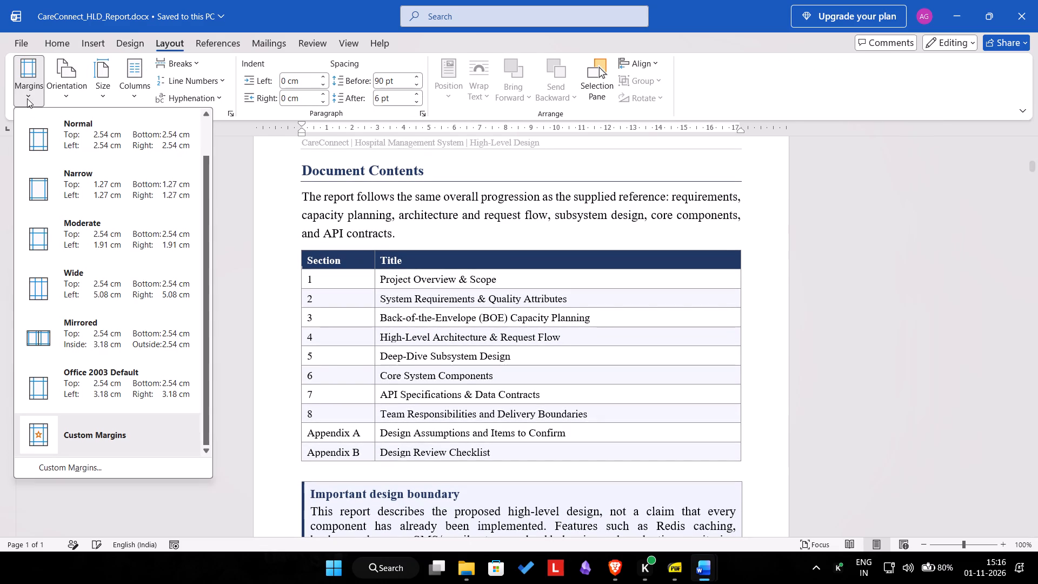
click(27, 98)
click(103, 98)
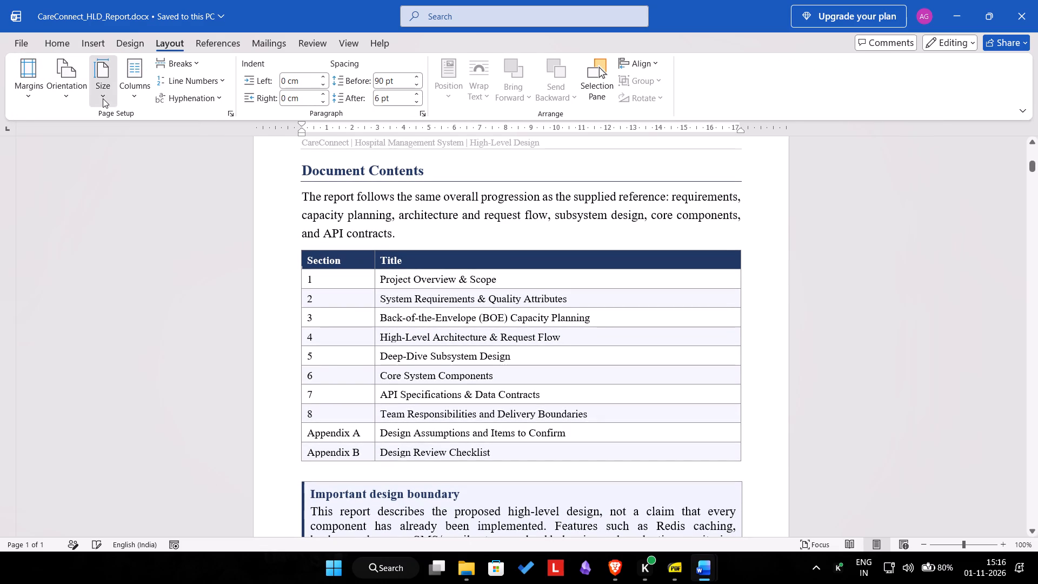
click(1029, 286)
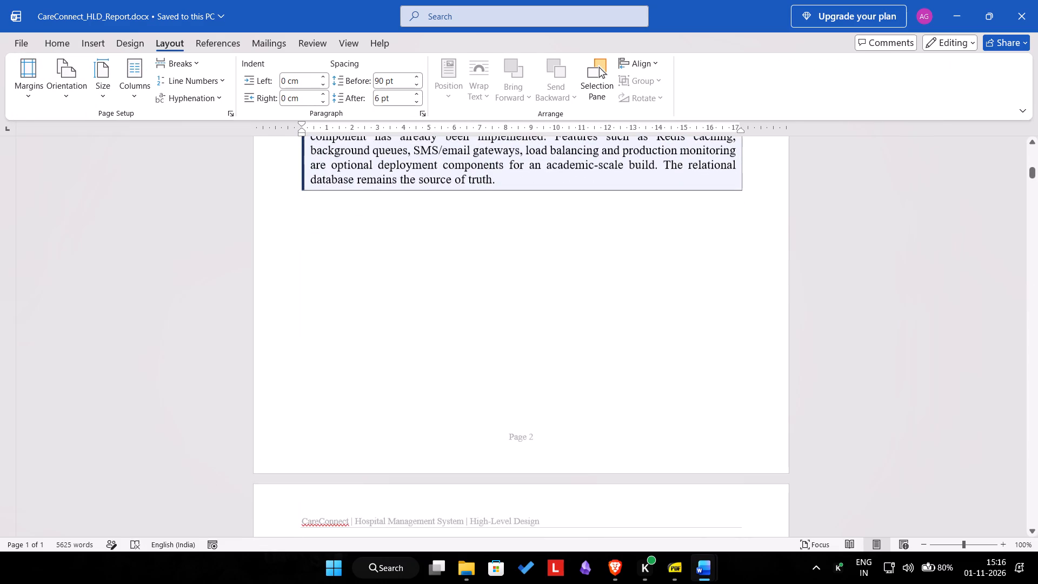
Check the font and text size of the body paragraph under 1.1 System Introduction.
scroll(879, 394, up, 2)
scroll(879, 394, down, 10)
scroll(879, 394, up, 1)
scroll(879, 394, down, 1)
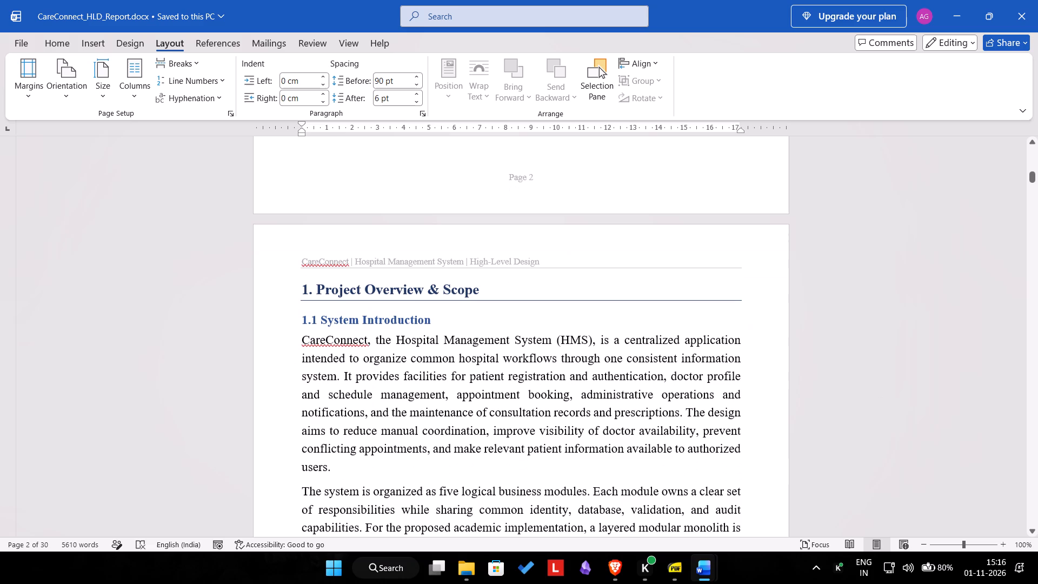
click(595, 354)
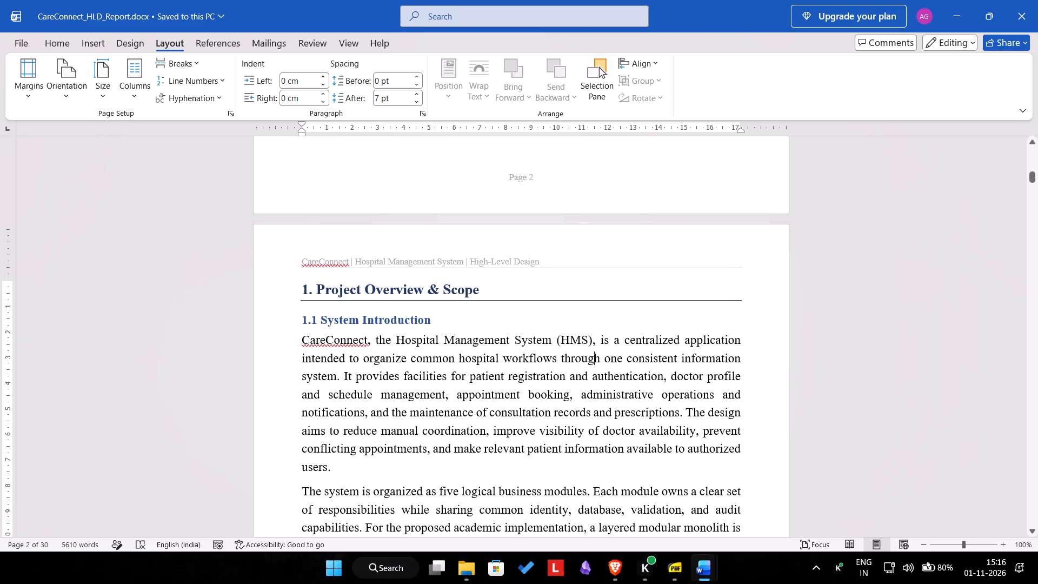
click(57, 40)
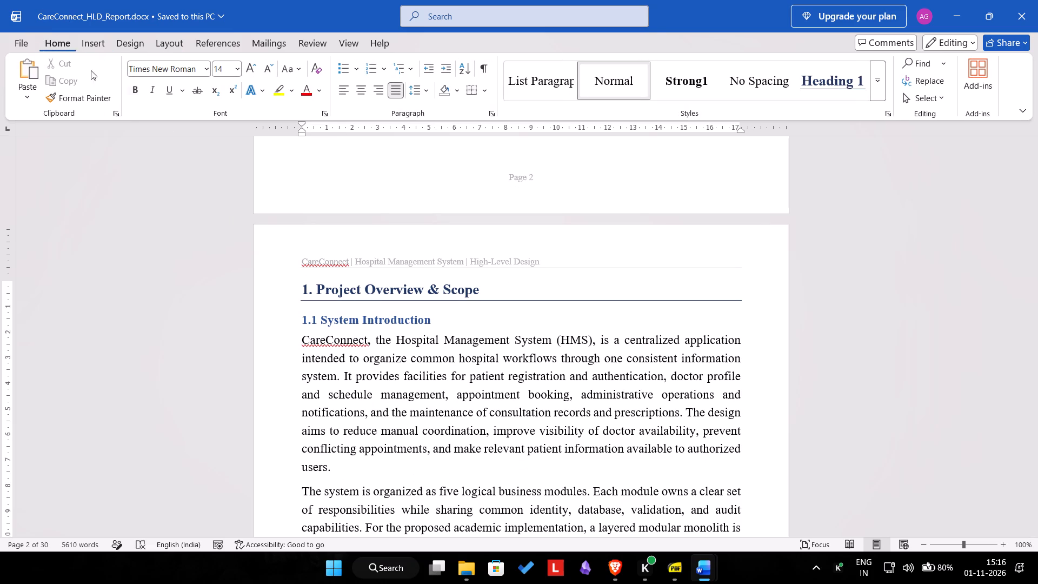
click(394, 380)
Examine the text and table formatting in section 1, from the objectives through Scope, Primary Actors and Design Principles.
scroll(544, 401, down, 15)
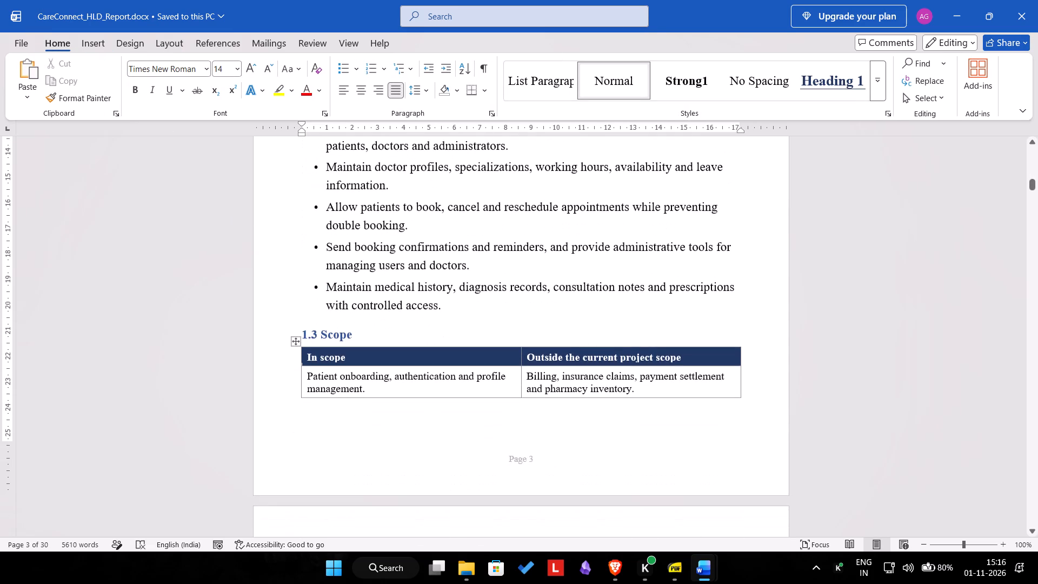
scroll(544, 401, down, 8)
scroll(544, 401, up, 1)
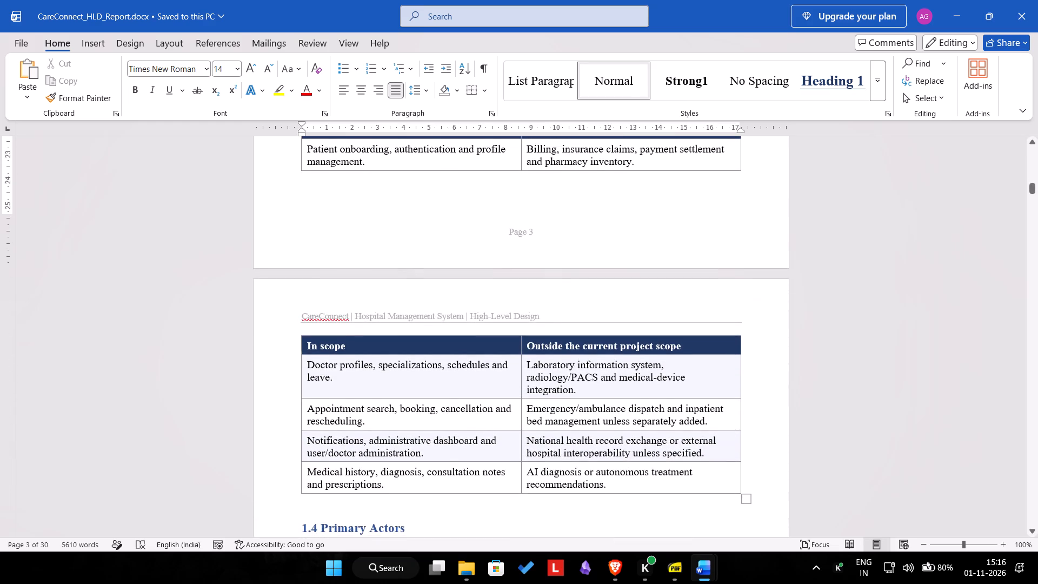
scroll(544, 401, down, 10)
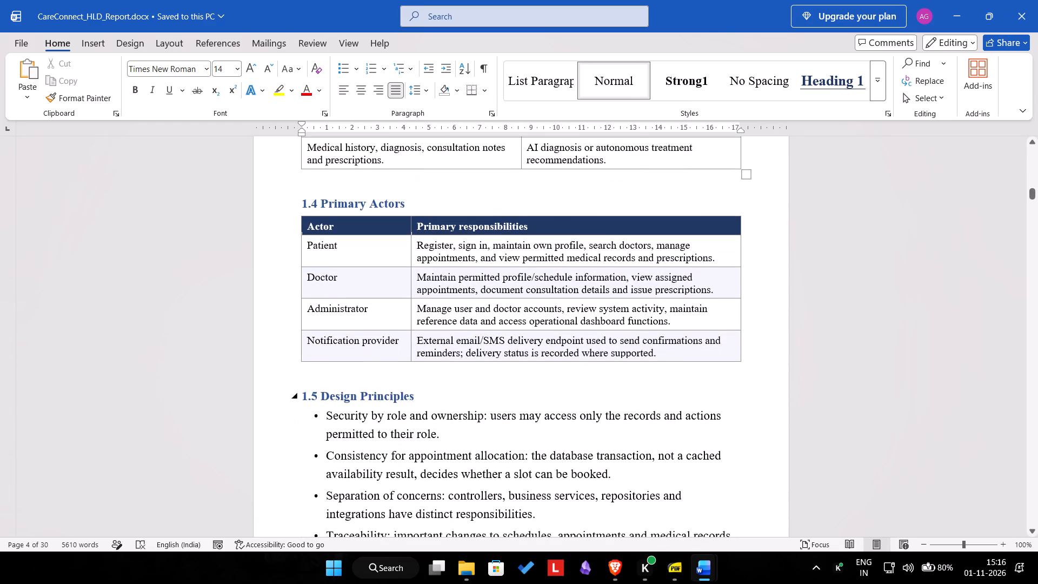
scroll(545, 401, down, 5)
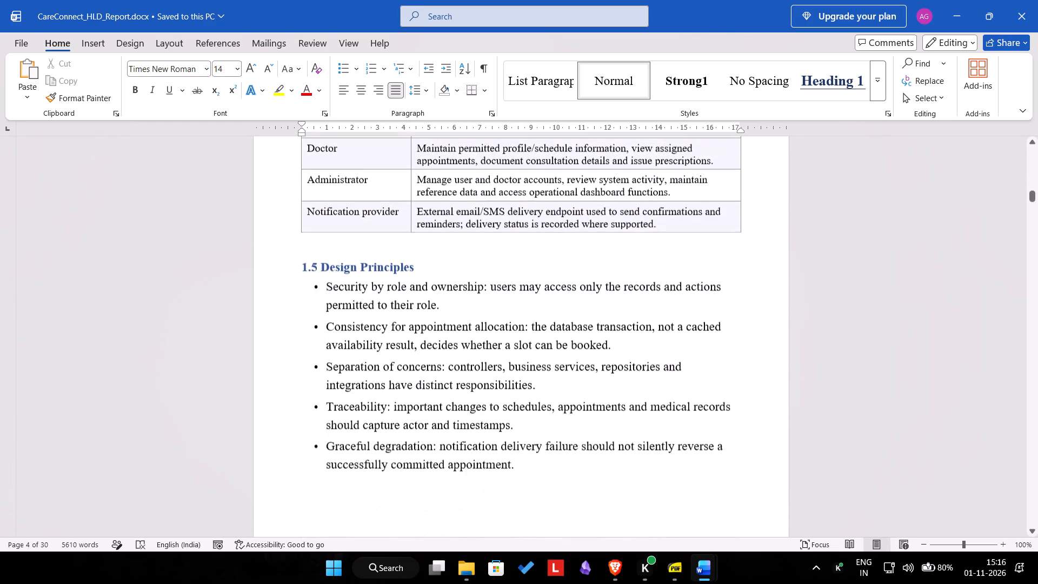
scroll(545, 401, down, 8)
scroll(545, 401, up, 1)
scroll(545, 401, down, 1)
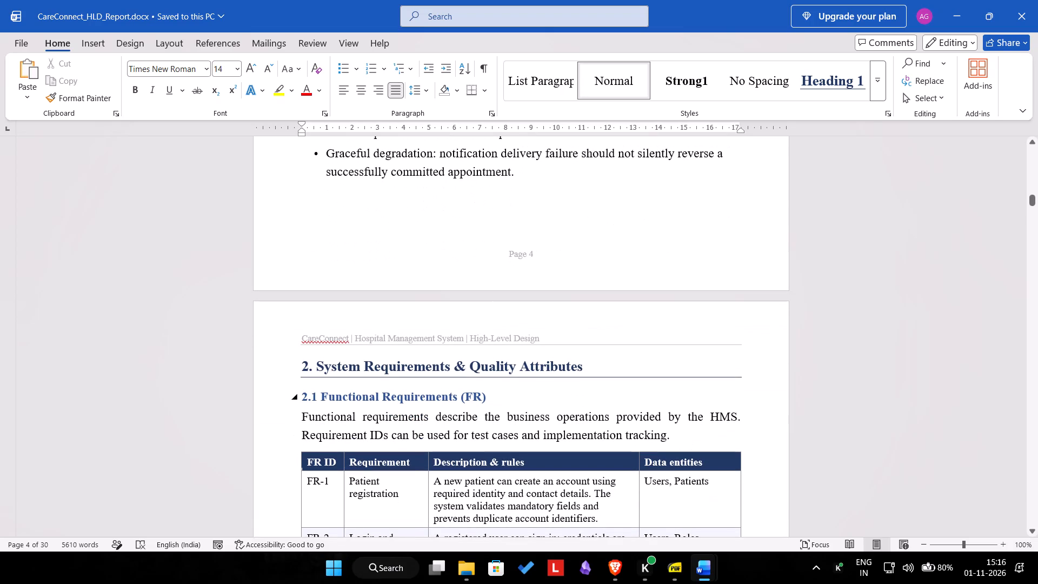
Examine the functional and non-functional requirements tables in section 2, including how they continue across pages.
scroll(545, 401, down, 7)
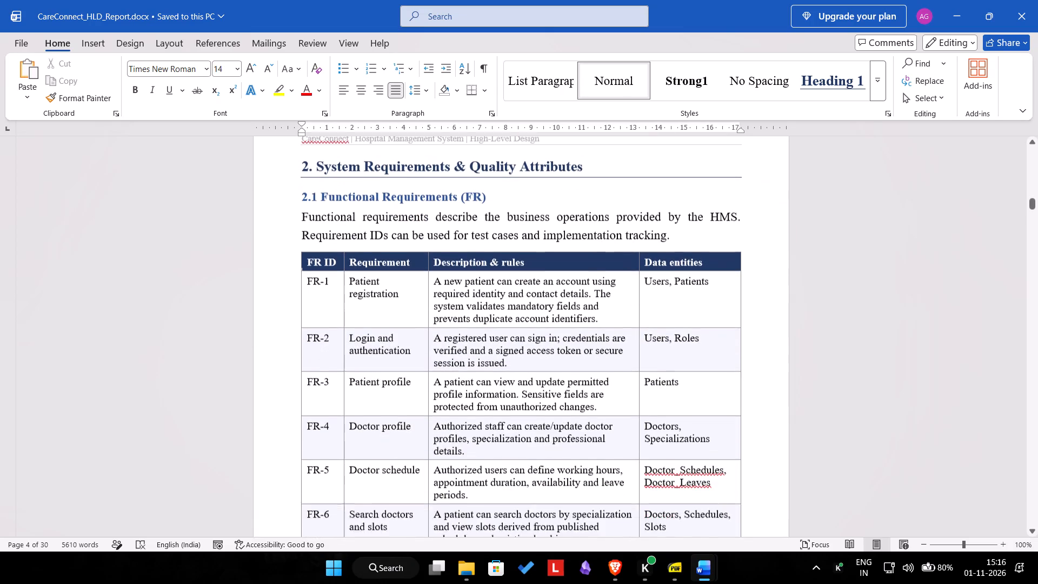
scroll(553, 408, down, 9)
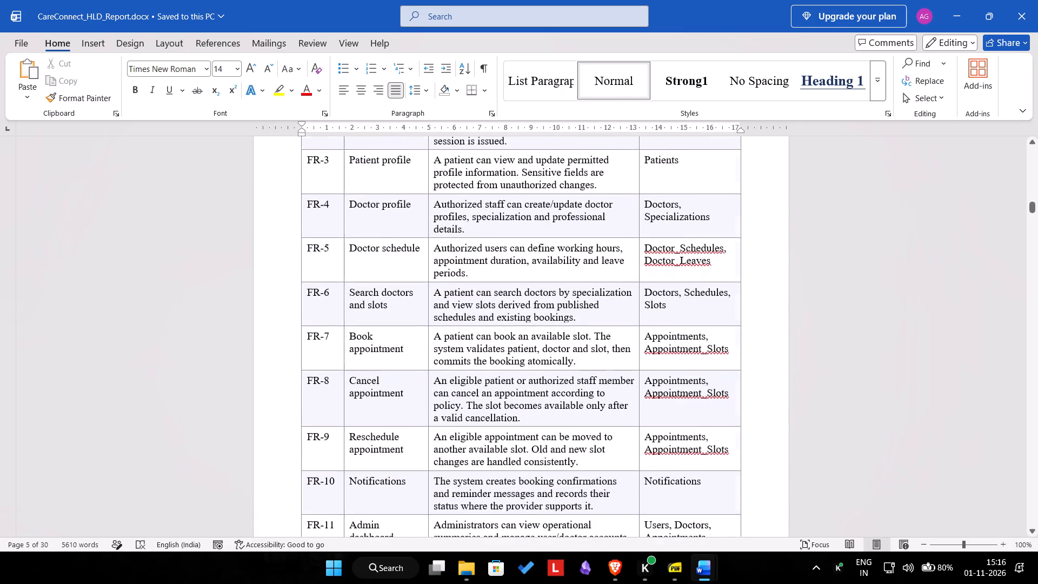
scroll(553, 408, down, 4)
scroll(553, 408, up, 2)
scroll(553, 408, down, 15)
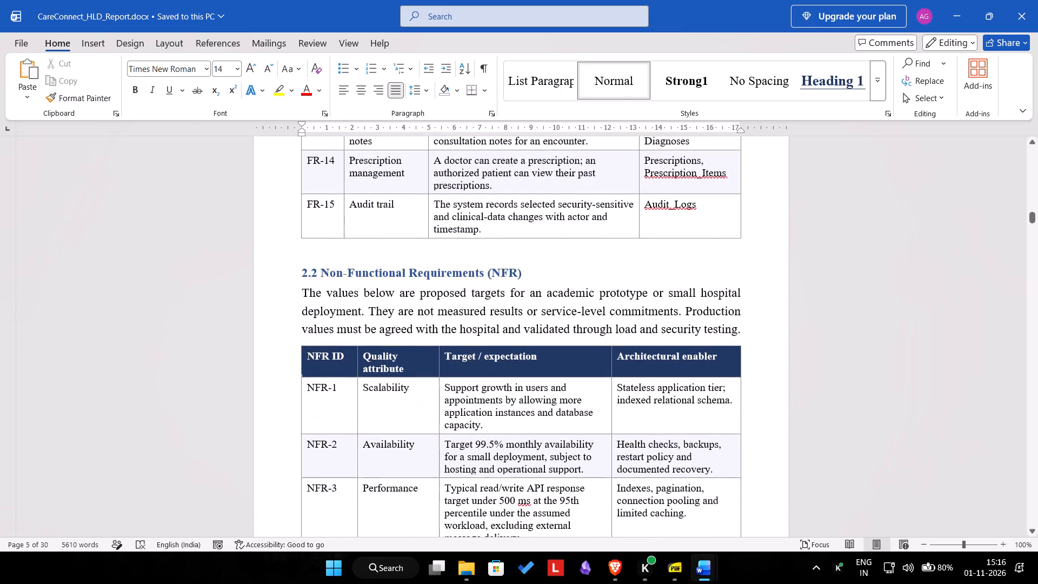
scroll(553, 408, down, 6)
scroll(553, 408, up, 1)
scroll(553, 408, down, 14)
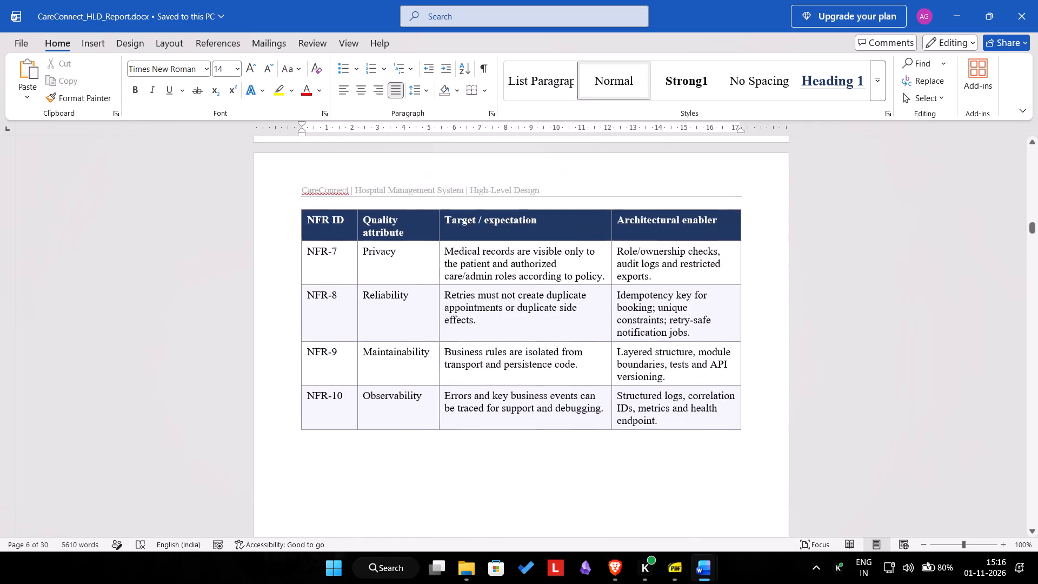
Examine the layout of section 3, Back-of-the-Envelope Capacity Planning, including its tables, calculations and page breaks.
scroll(553, 408, down, 8)
scroll(553, 408, up, 1)
scroll(553, 408, down, 12)
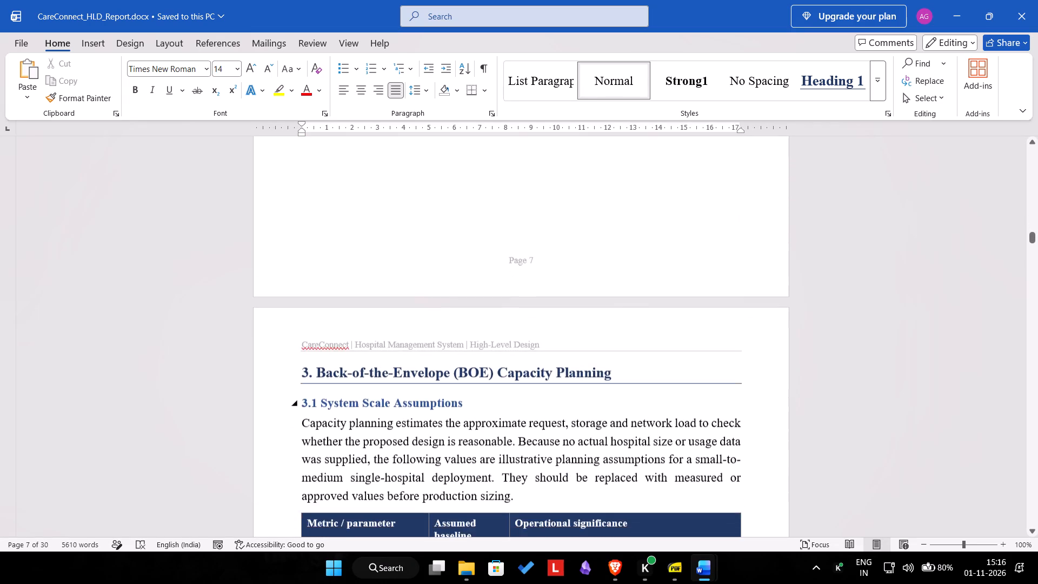
scroll(553, 408, down, 6)
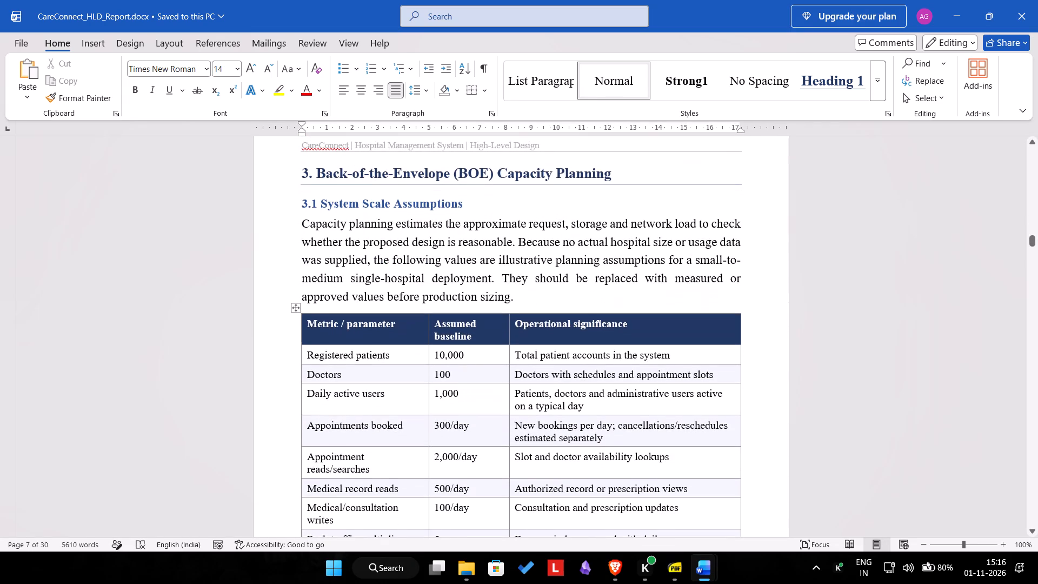
scroll(553, 408, down, 4)
scroll(553, 408, up, 1)
scroll(553, 408, down, 20)
scroll(553, 408, up, 1)
scroll(553, 408, down, 1)
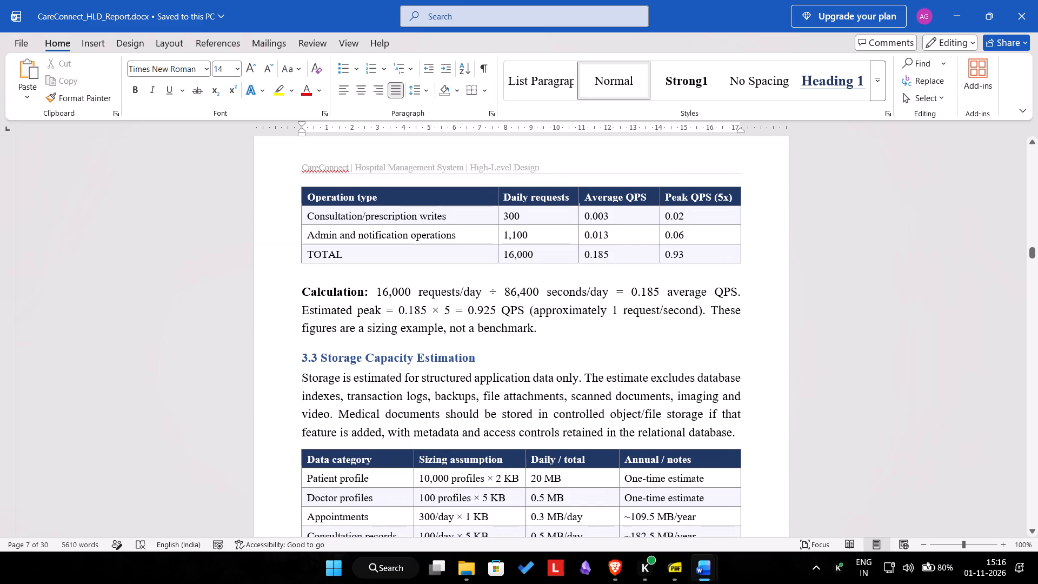
scroll(553, 408, down, 10)
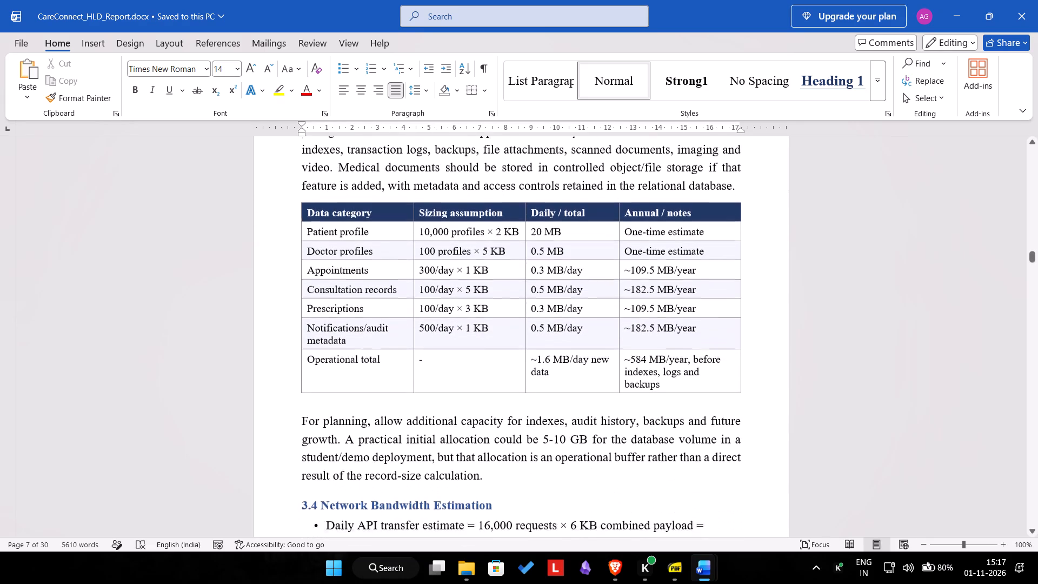
scroll(553, 408, down, 5)
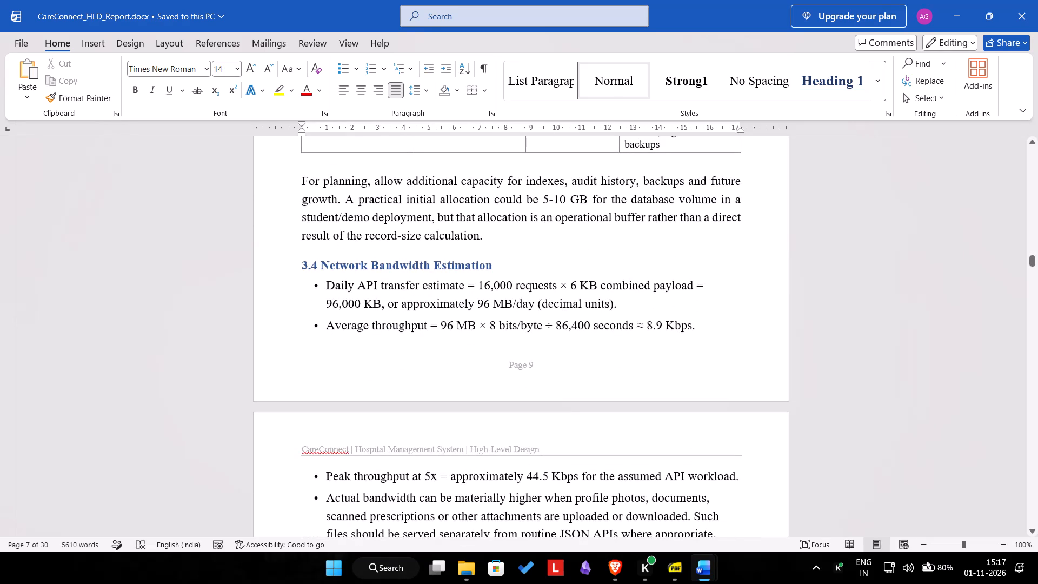
scroll(553, 408, down, 5)
scroll(553, 408, up, 1)
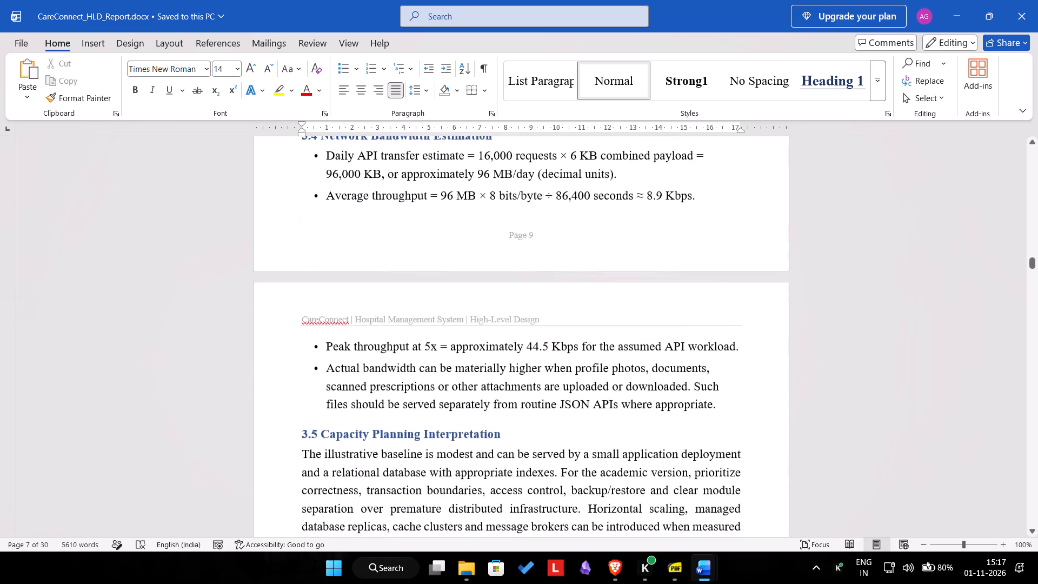
scroll(553, 408, down, 19)
scroll(553, 408, down, 4)
scroll(553, 408, up, 2)
scroll(553, 408, down, 1)
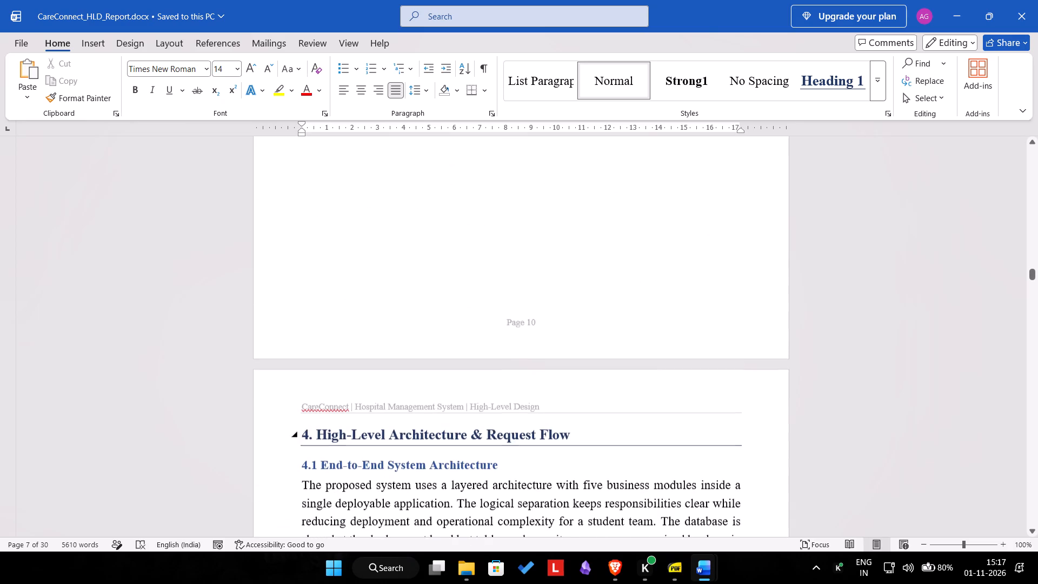
Examine section 4's architecture figure, tables and request flows, and the opening of section 5, Deep-Dive Subsystem Design.
scroll(553, 408, down, 7)
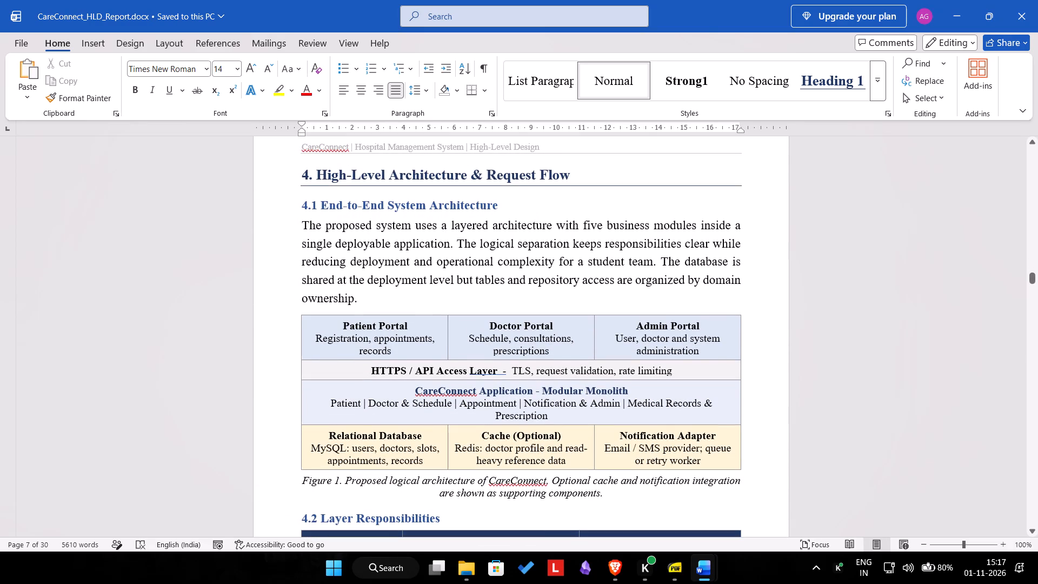
scroll(553, 408, down, 11)
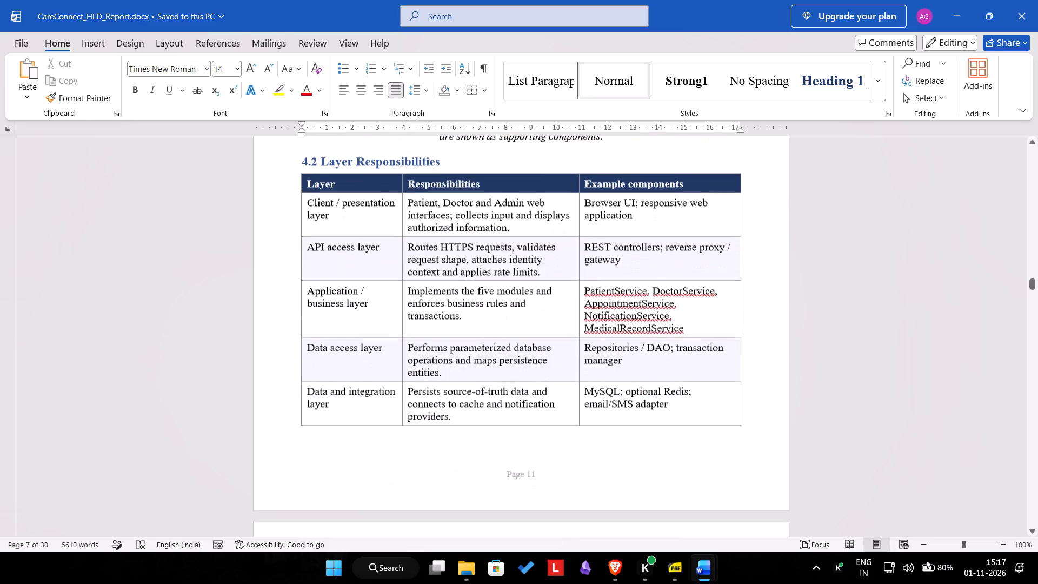
scroll(553, 408, down, 2)
scroll(553, 408, up, 1)
scroll(553, 408, down, 16)
scroll(553, 408, down, 19)
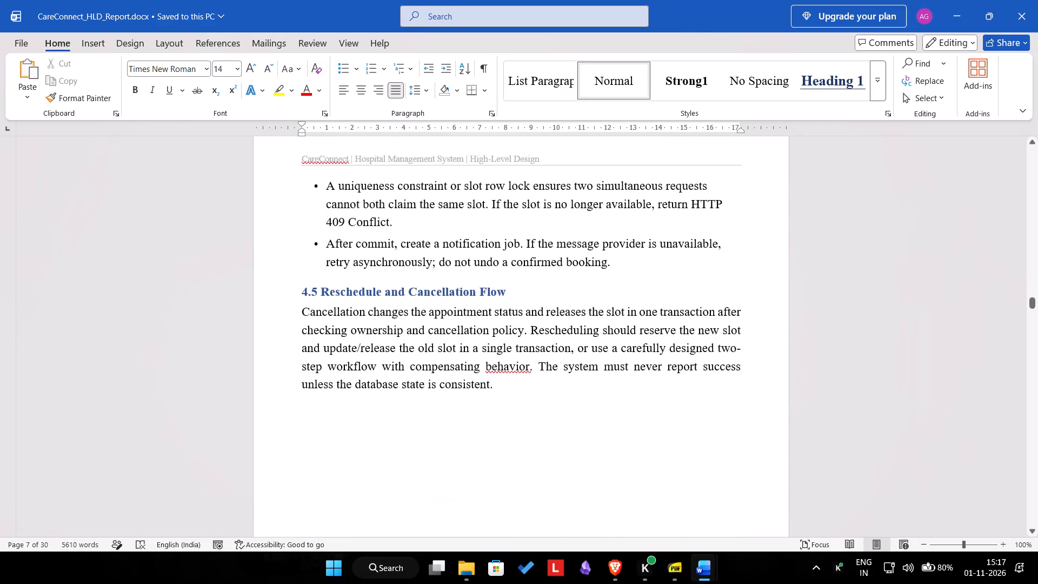
scroll(553, 408, down, 18)
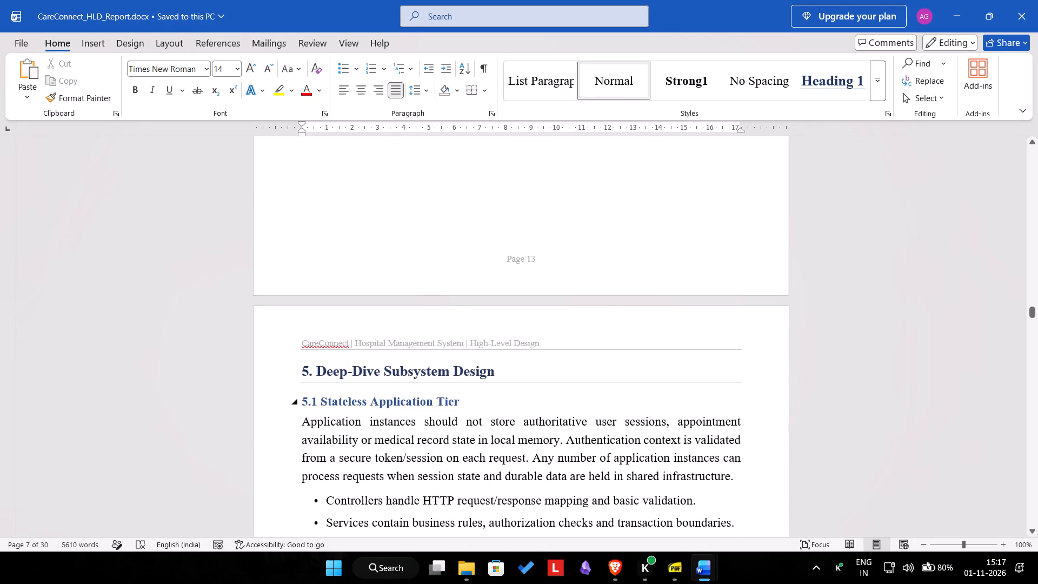
scroll(553, 408, down, 6)
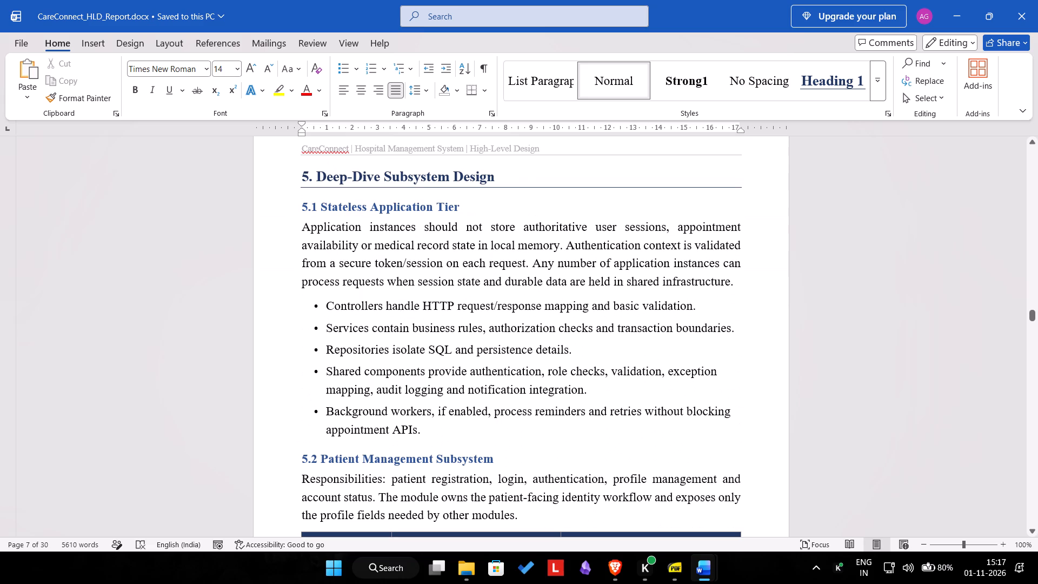
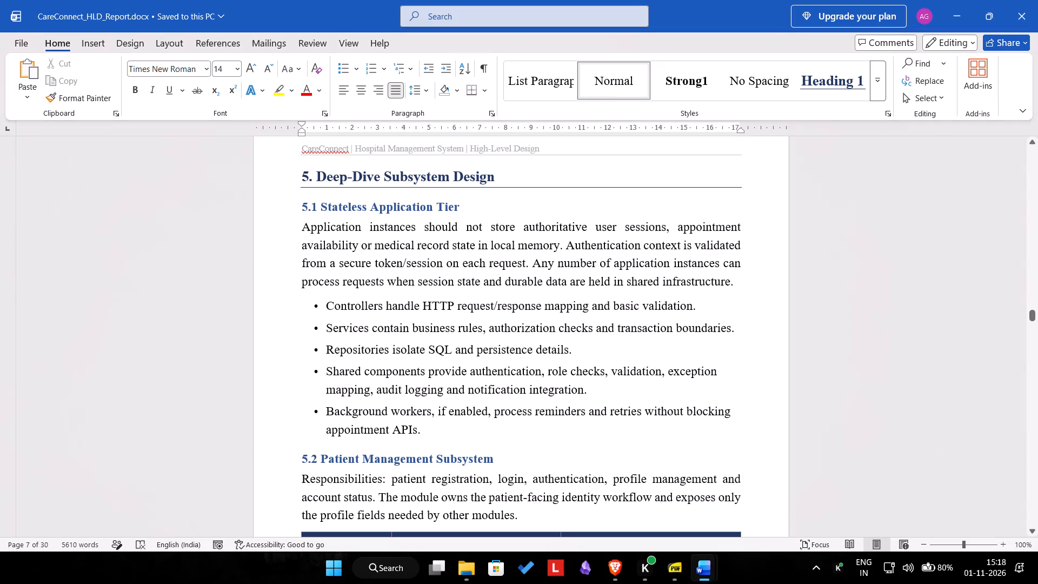
scroll(635, 390, up, 5)
drag(1035, 313, 1036, 310)
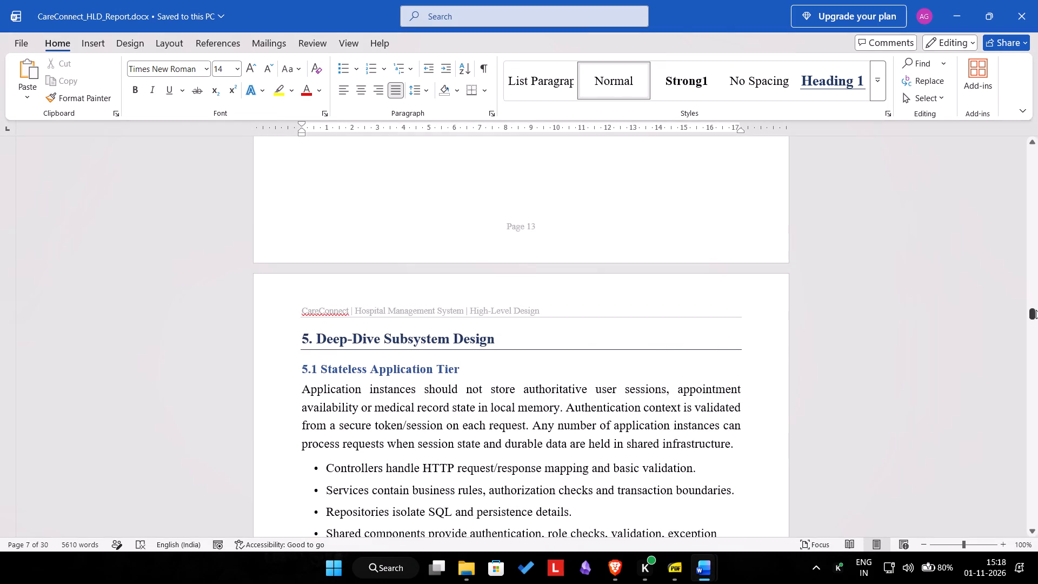
drag(1036, 310, 1037, 154)
scroll(619, 374, up, 1)
scroll(619, 374, down, 6)
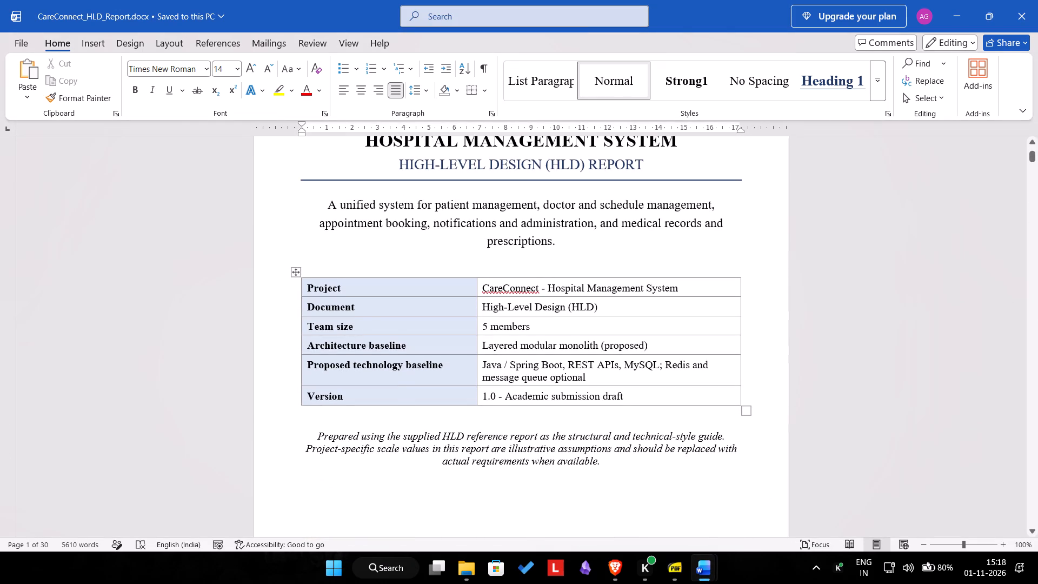
scroll(619, 374, down, 8)
scroll(619, 374, up, 1)
scroll(619, 374, down, 14)
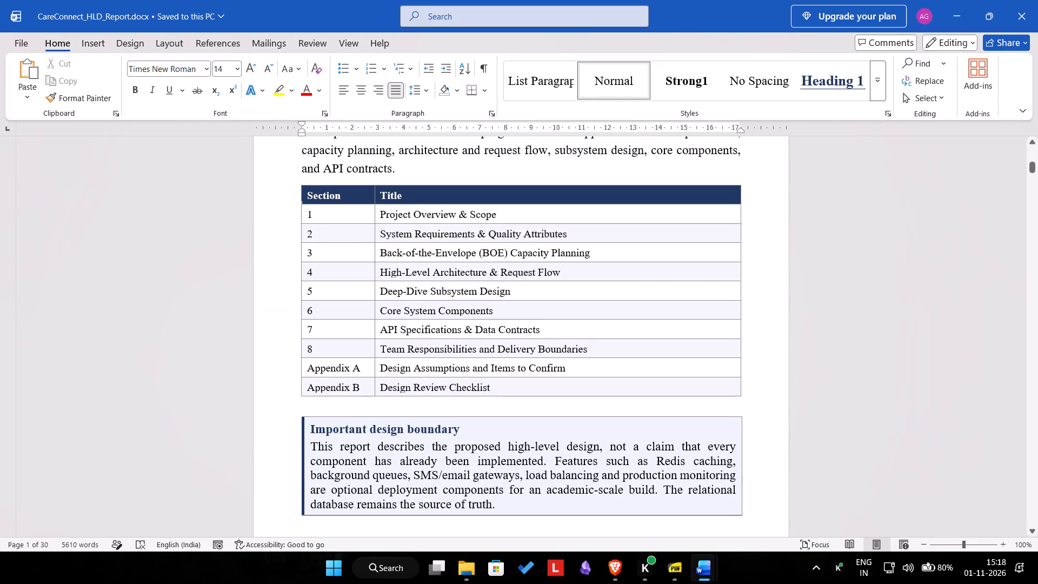
scroll(619, 374, down, 19)
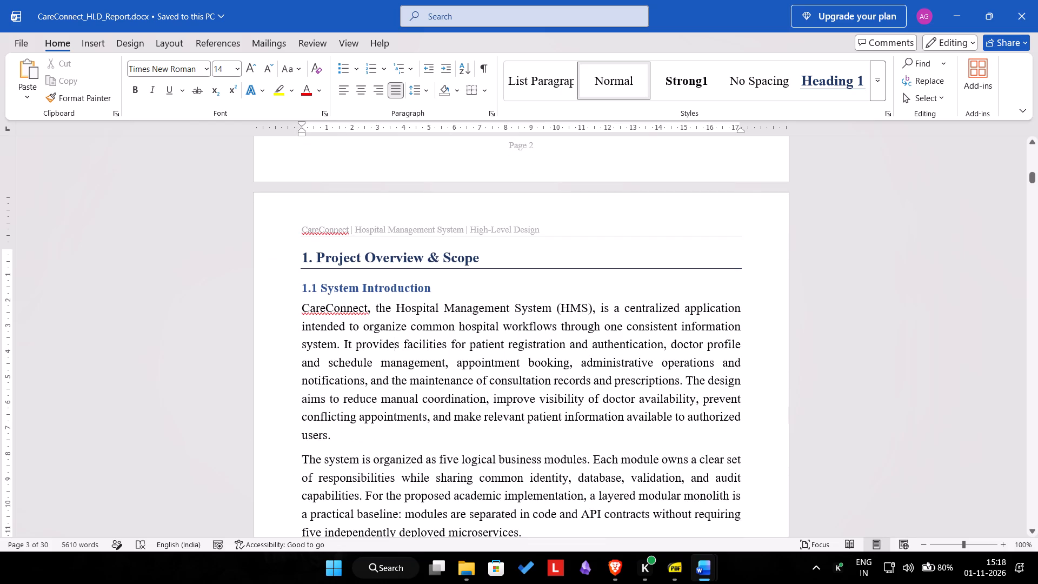
Review the project overview and system requirements sections, including the scope, actor, functional and non-functional requirement tables.
scroll(619, 374, down, 12)
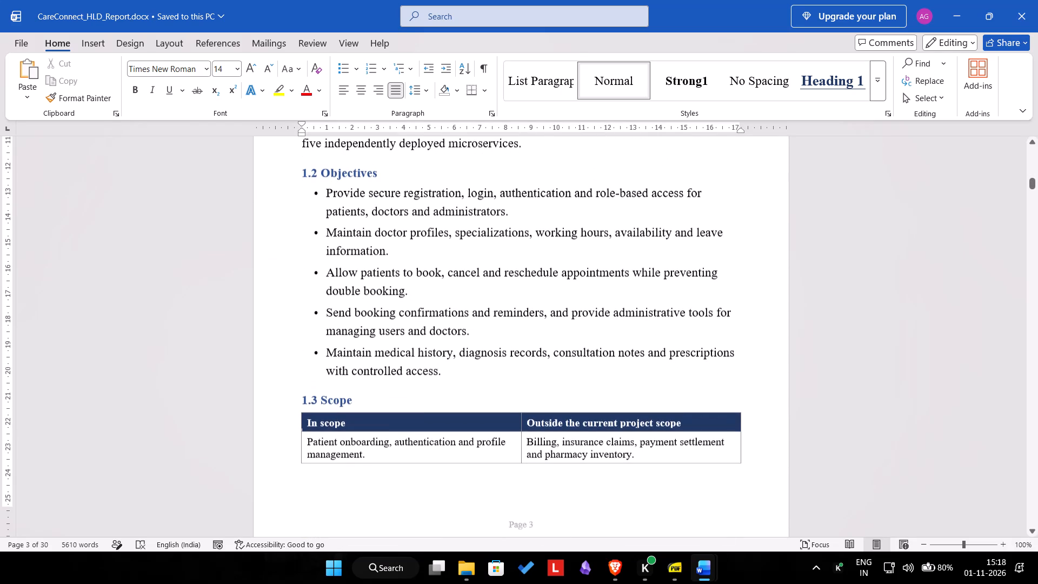
scroll(619, 374, down, 20)
scroll(619, 374, down, 2)
scroll(619, 374, up, 1)
scroll(619, 374, down, 2)
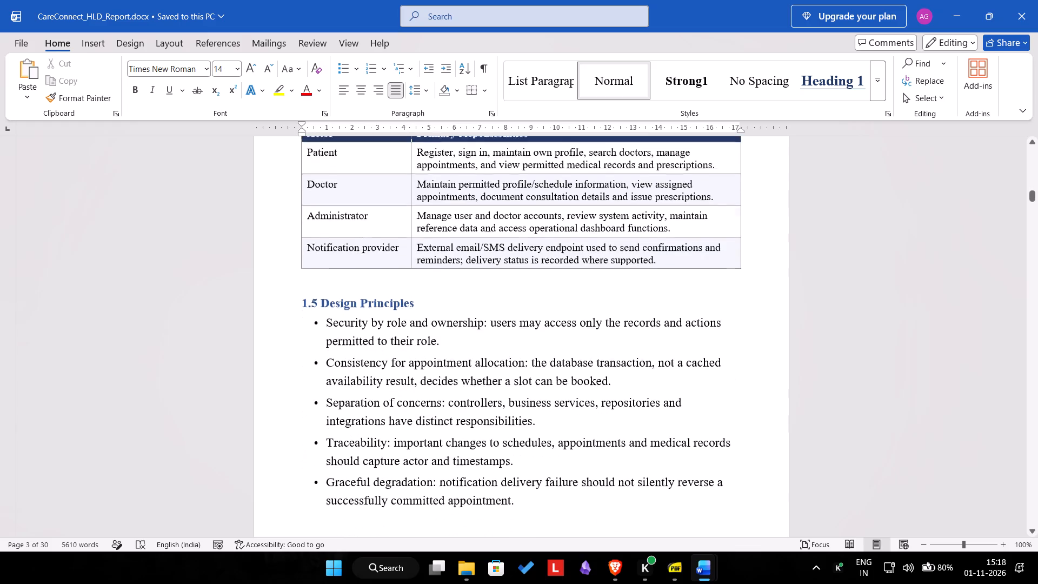
scroll(619, 374, down, 20)
scroll(619, 374, down, 12)
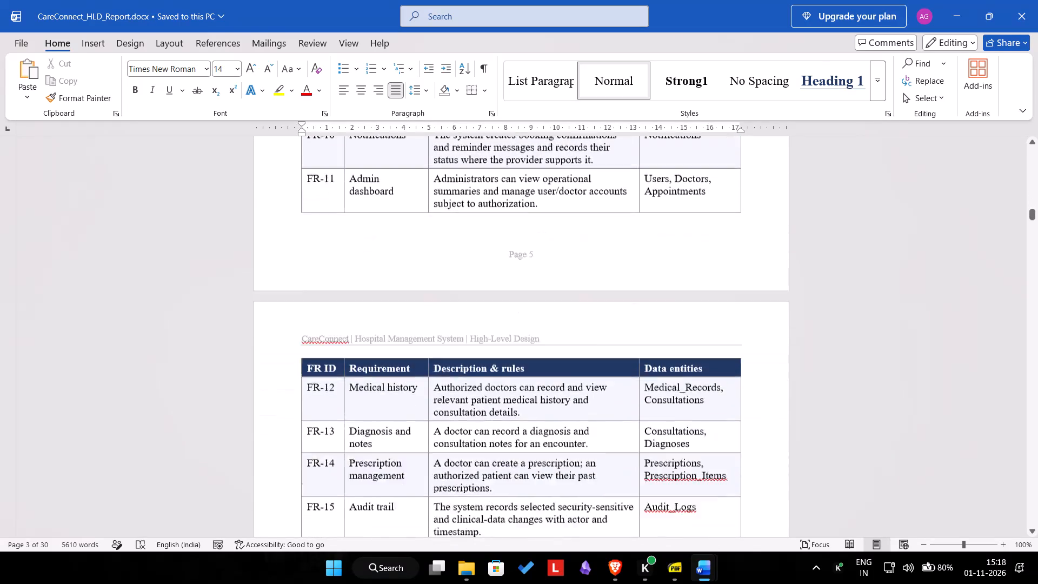
scroll(619, 374, down, 16)
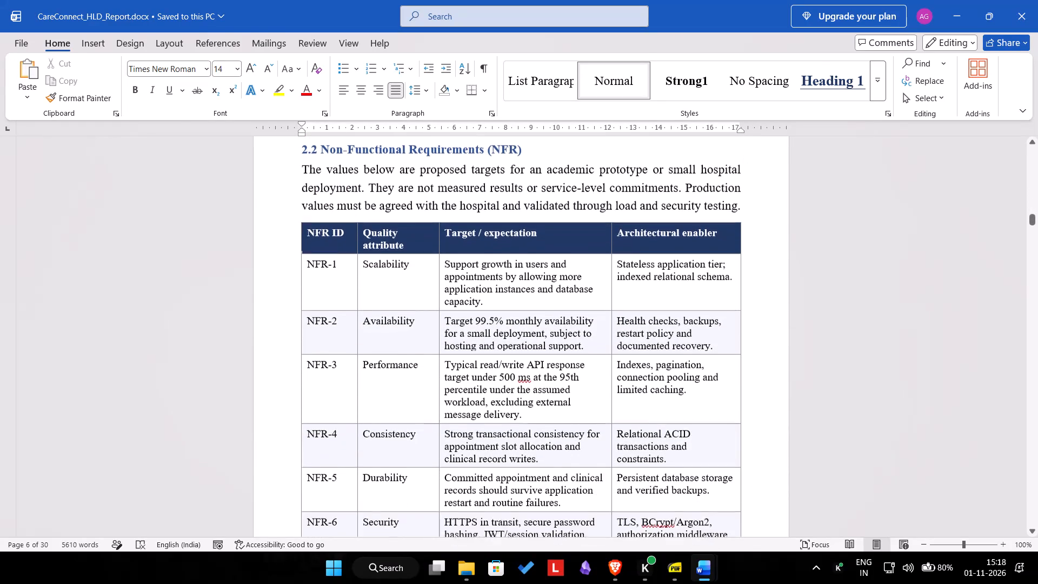
scroll(619, 374, down, 14)
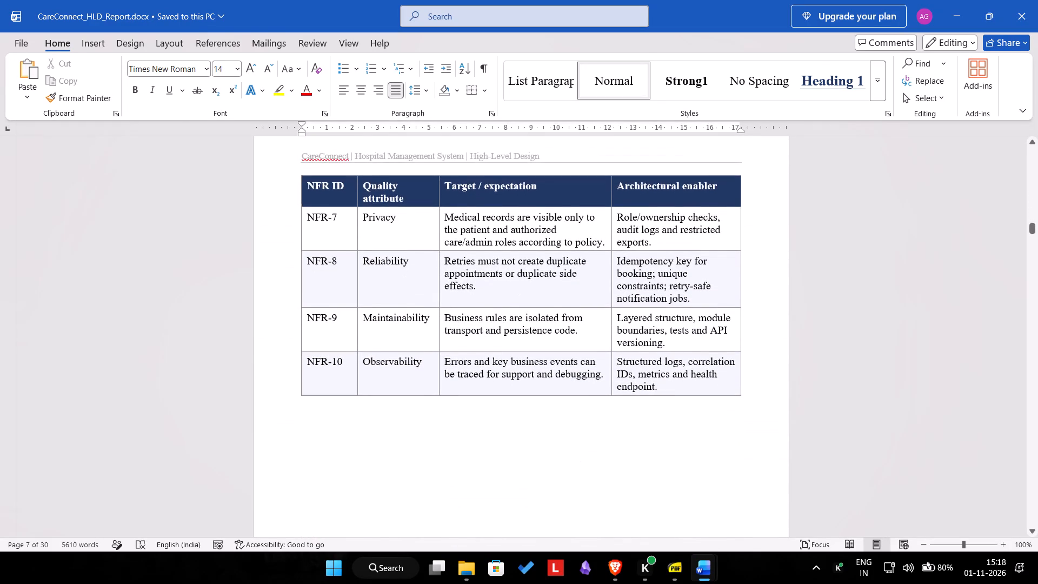
scroll(619, 374, down, 2)
scroll(619, 374, up, 1)
scroll(619, 374, down, 19)
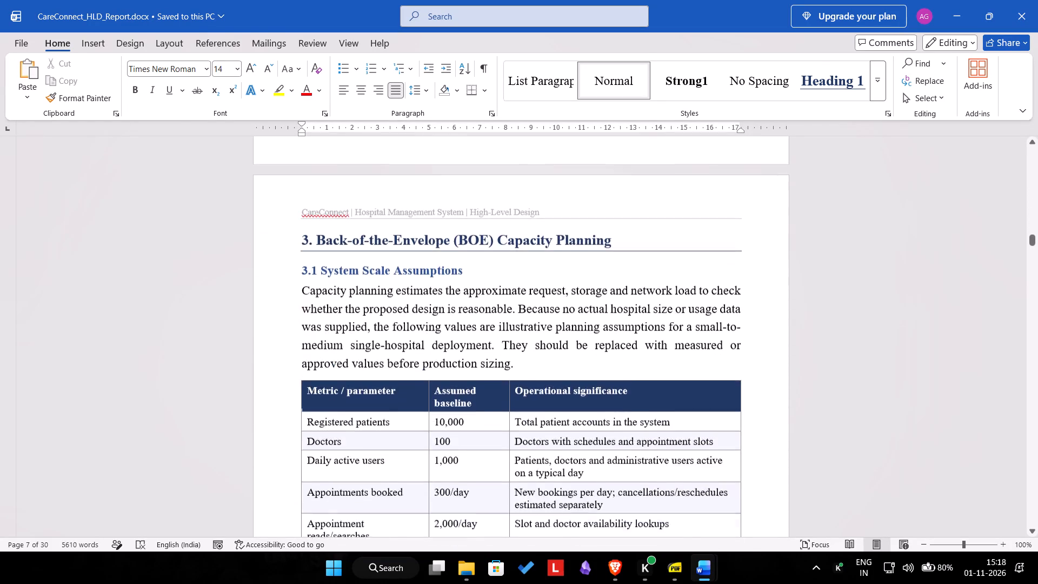
Review section 3 on capacity planning, including the scale assumptions, request-rate tables and throughput calculations.
scroll(619, 374, down, 4)
scroll(619, 374, up, 1)
scroll(619, 374, down, 19)
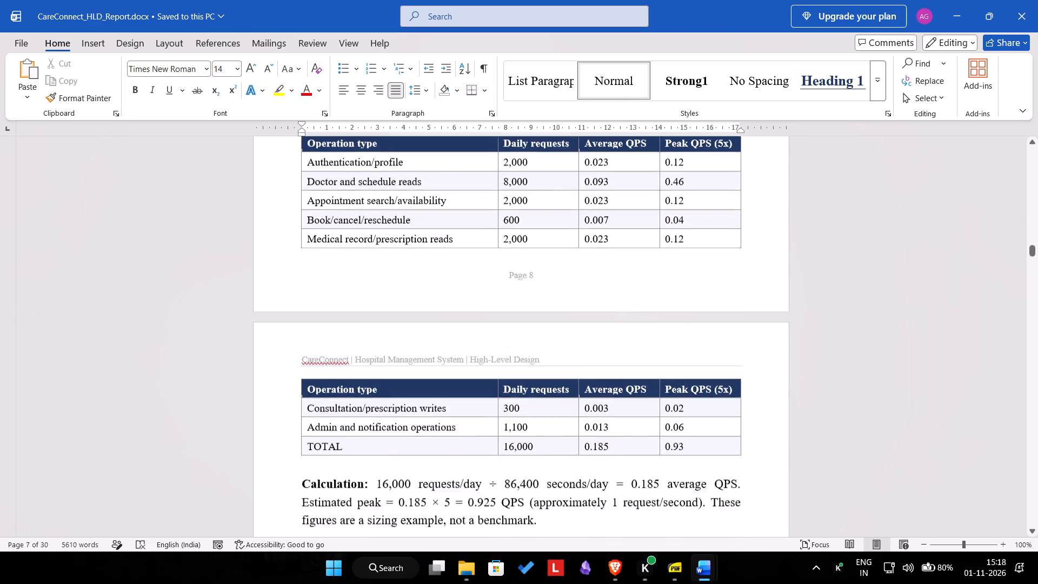
scroll(619, 374, down, 5)
scroll(619, 374, down, 19)
scroll(619, 374, up, 1)
scroll(619, 374, down, 4)
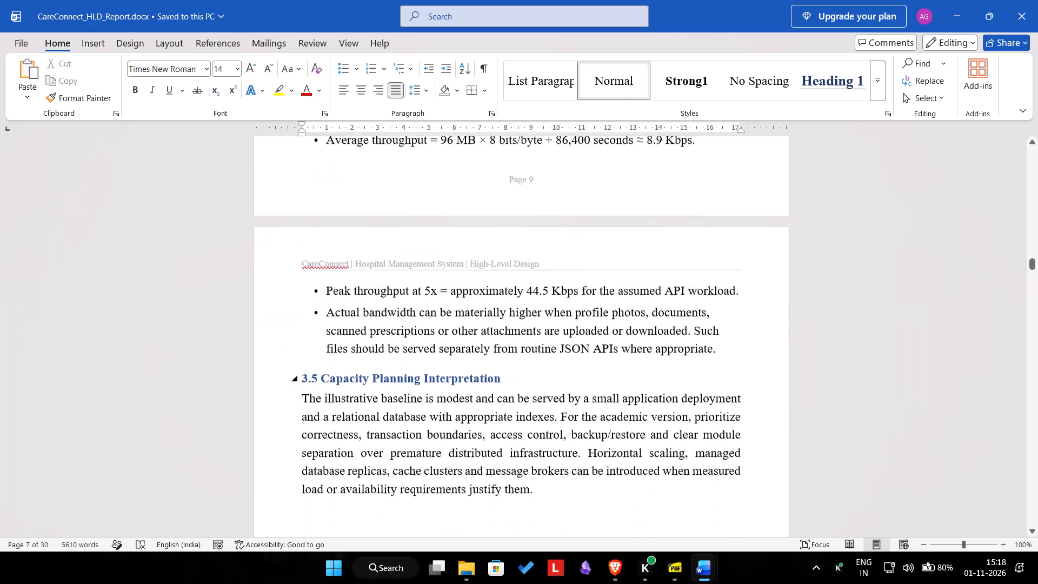
scroll(619, 374, down, 18)
scroll(619, 374, up, 1)
scroll(619, 374, down, 8)
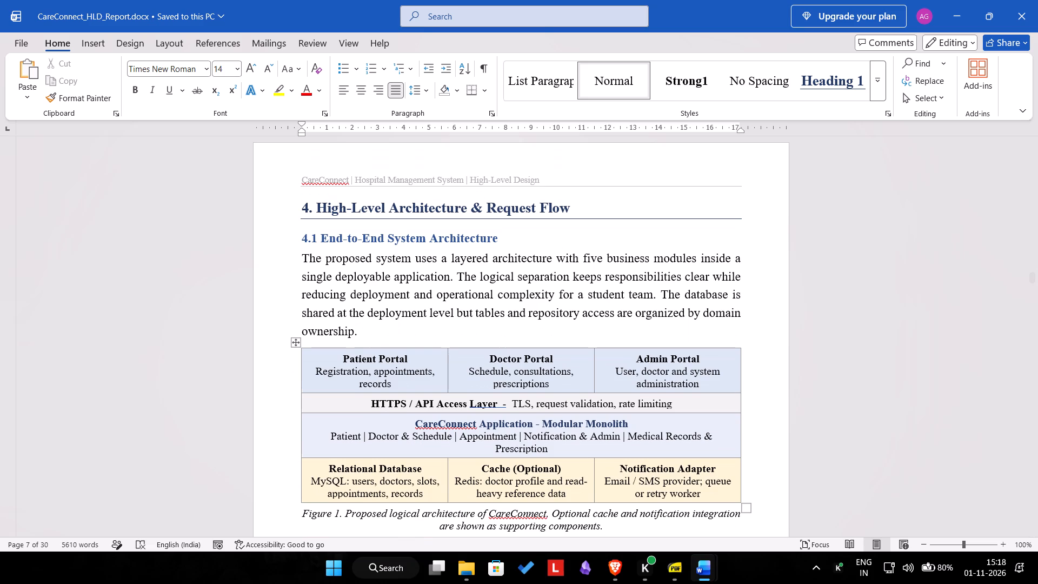
Review section 4 on high-level architecture, covering the architecture figure, layer responsibilities, and booking and cancellation flows.
scroll(619, 374, down, 9)
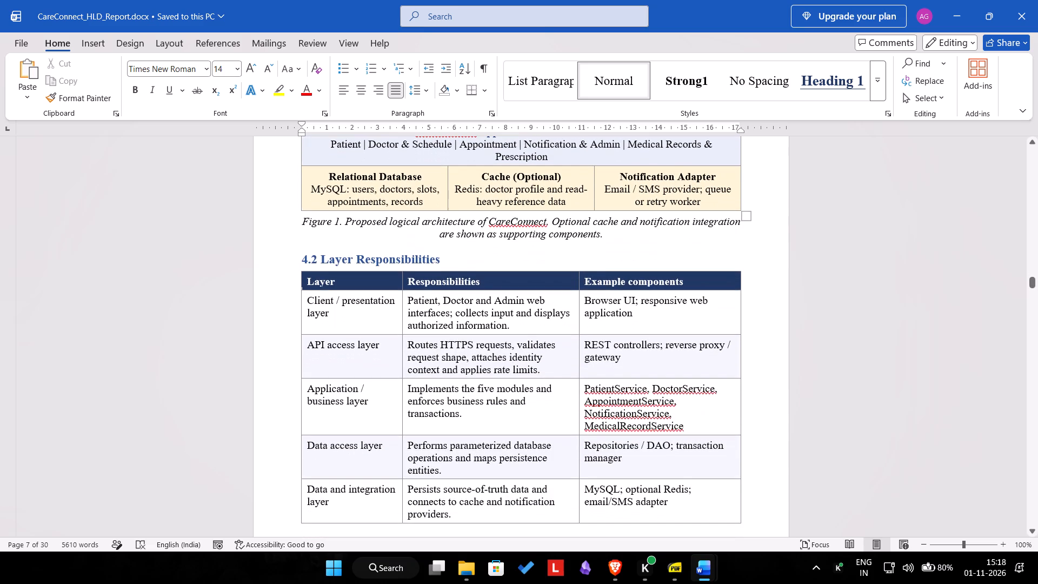
scroll(619, 374, down, 5)
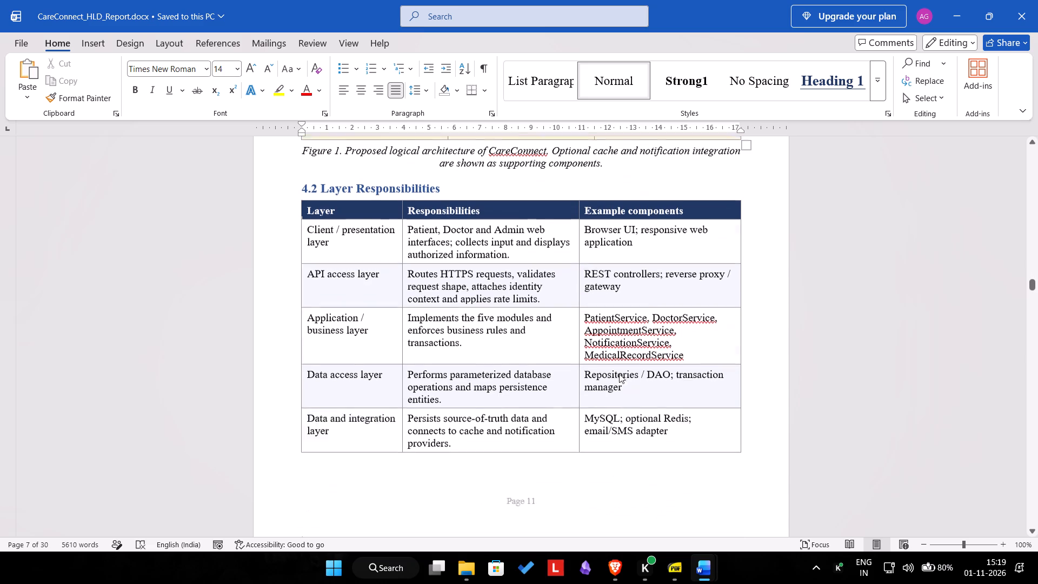
scroll(619, 374, down, 11)
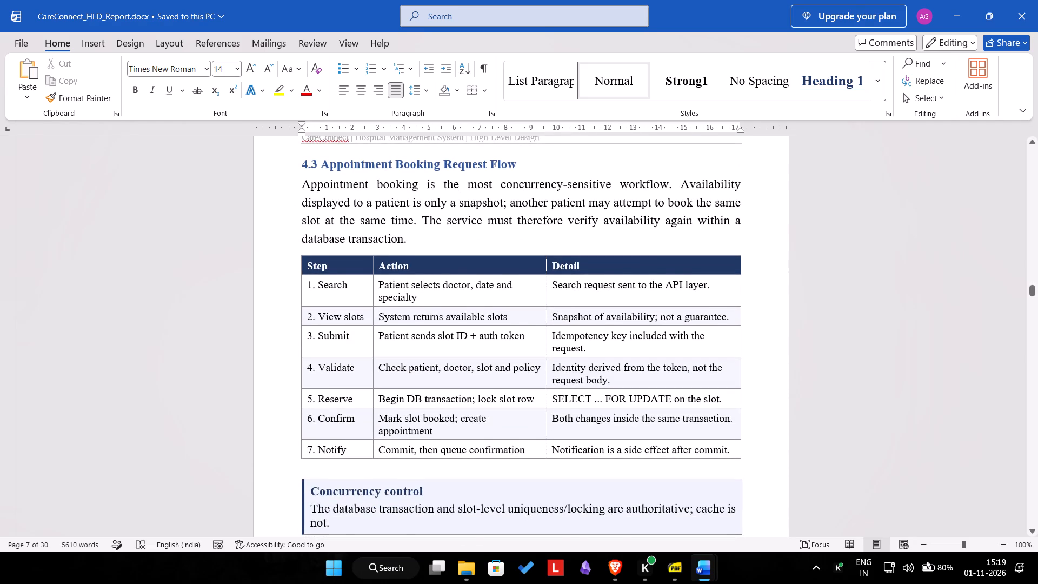
scroll(619, 374, down, 12)
scroll(619, 374, up, 1)
scroll(619, 374, down, 12)
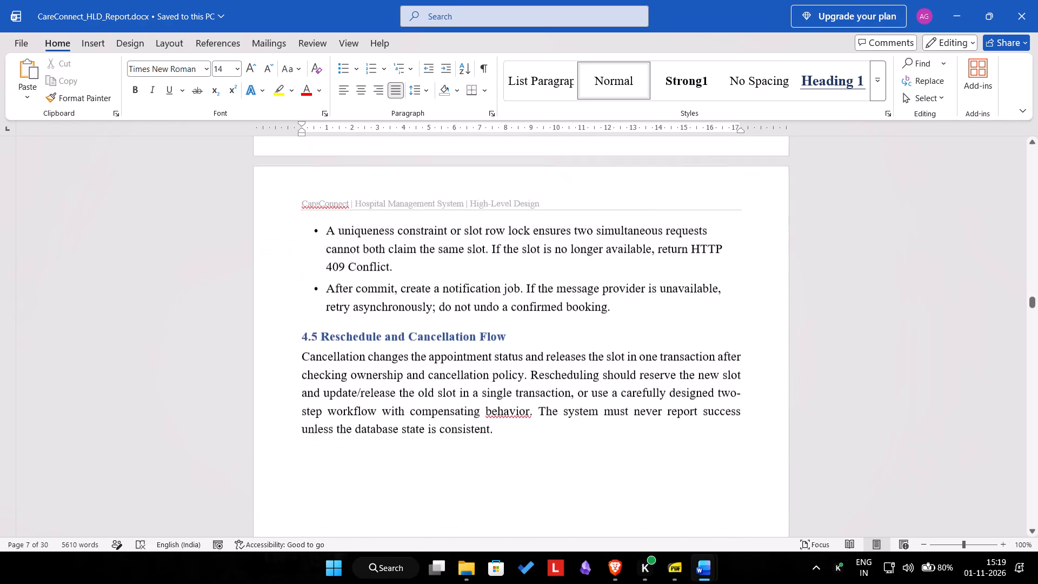
scroll(619, 374, down, 16)
scroll(619, 374, down, 5)
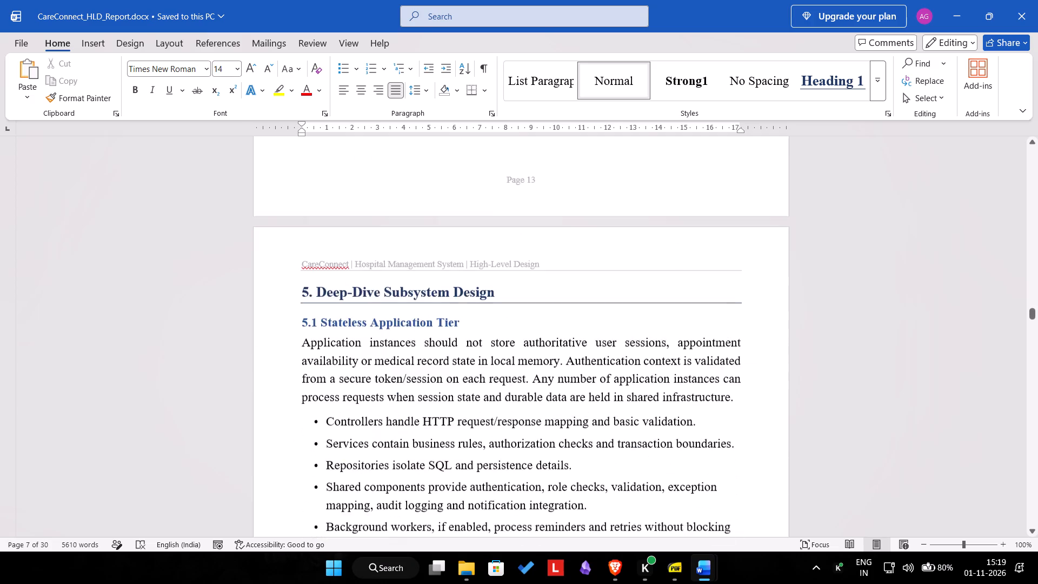
Review the subsystem designs in sections 5.1 to 5.6, checking the text and tables for each hospital module.
scroll(619, 374, down, 11)
scroll(619, 374, up, 1)
scroll(619, 374, down, 10)
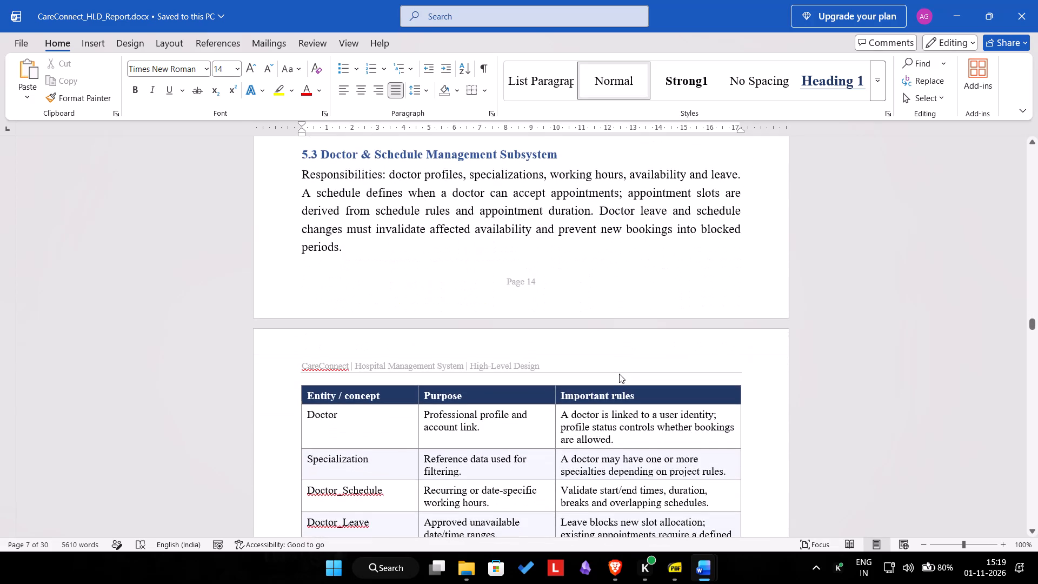
scroll(619, 374, down, 11)
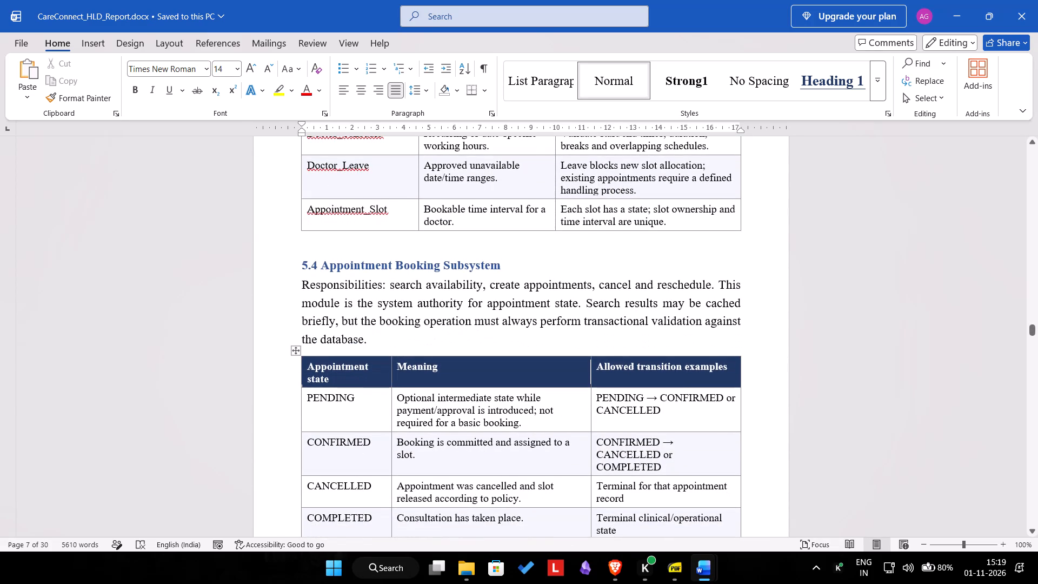
scroll(619, 374, down, 5)
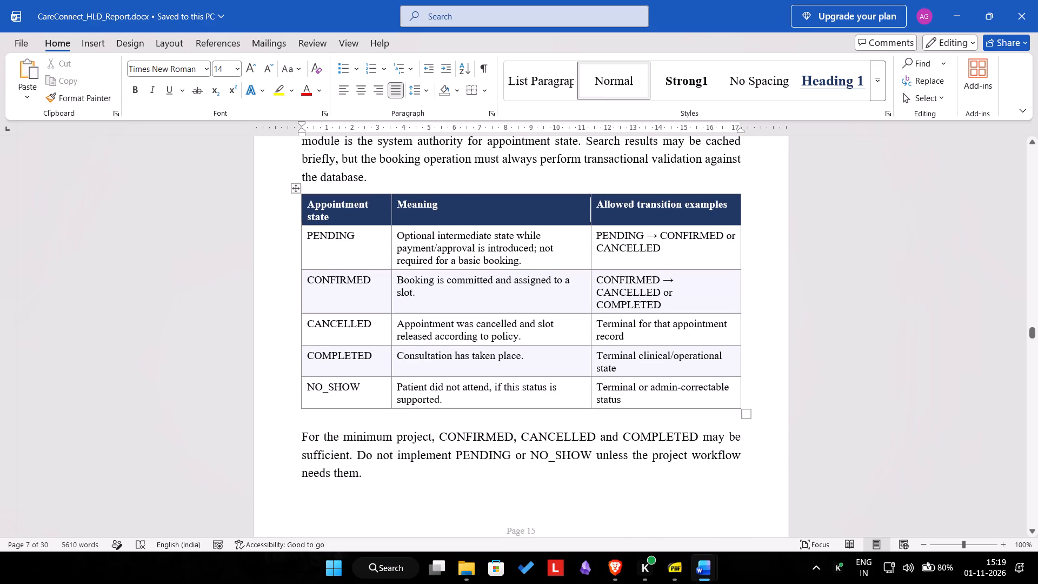
scroll(619, 374, up, 4)
scroll(619, 374, down, 1)
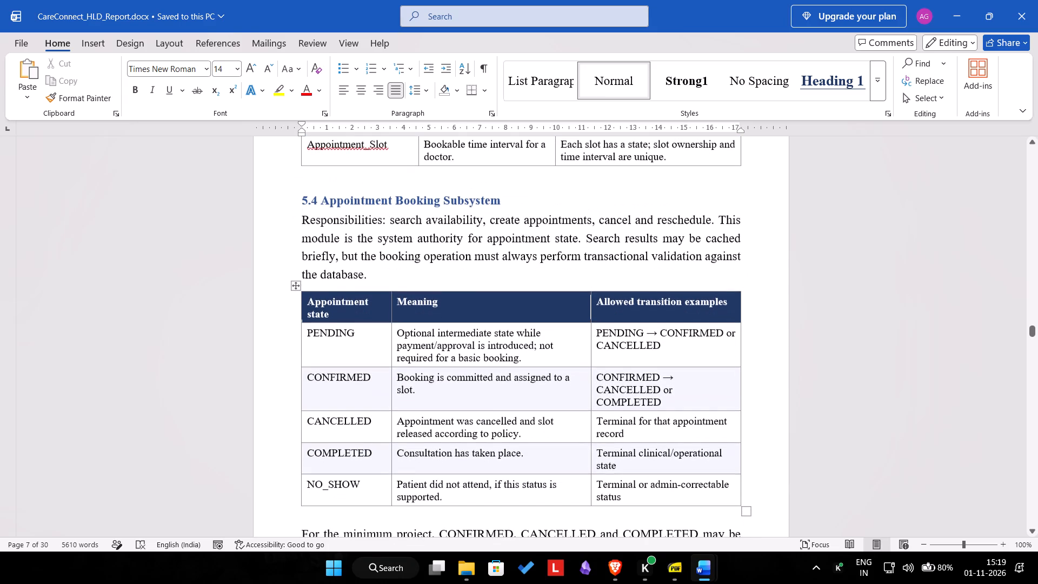
scroll(619, 374, down, 12)
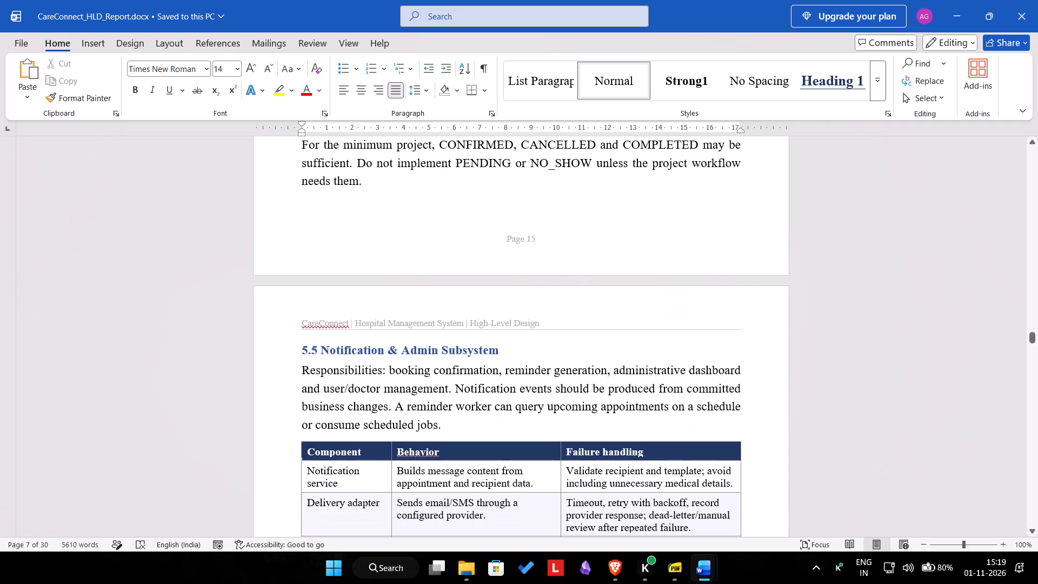
scroll(619, 374, down, 10)
scroll(619, 374, up, 1)
scroll(619, 374, down, 6)
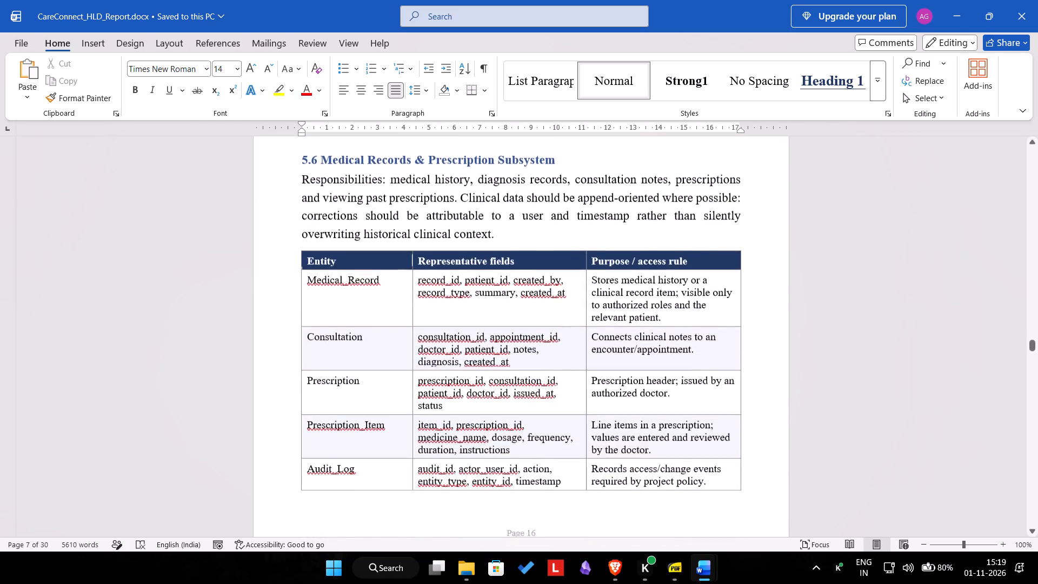
scroll(619, 374, down, 15)
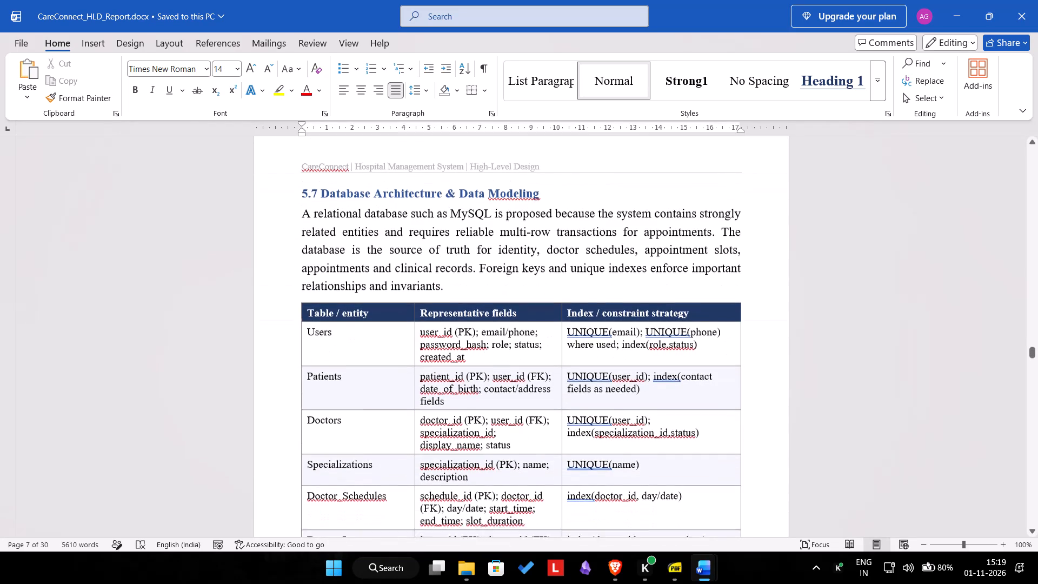
Review the rest of section 5, covering the database tables, key relationships, slot reuse note and caching rules.
scroll(619, 374, down, 6)
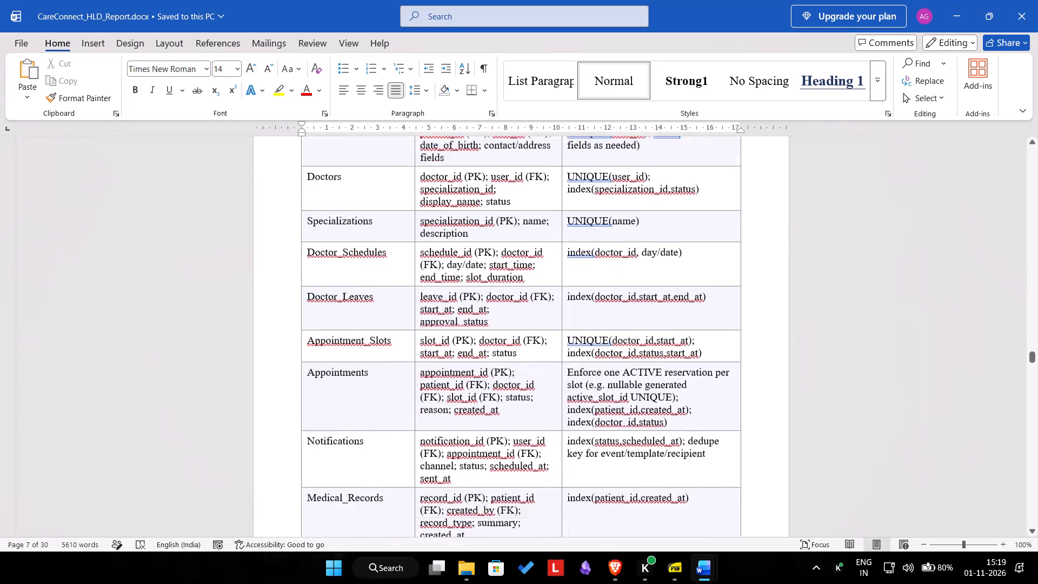
scroll(619, 374, down, 17)
scroll(619, 374, up, 1)
scroll(619, 374, down, 5)
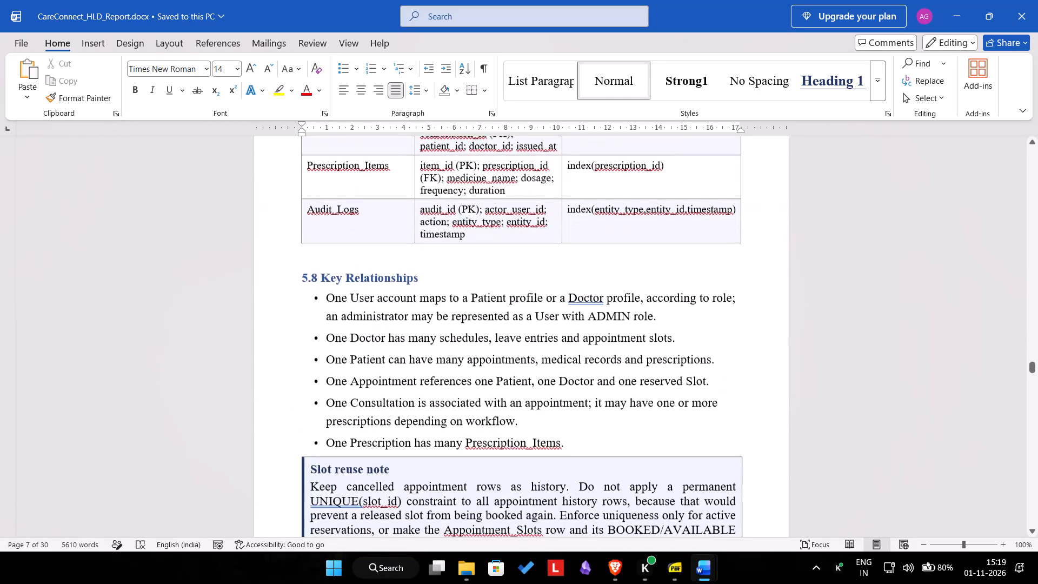
scroll(619, 374, down, 16)
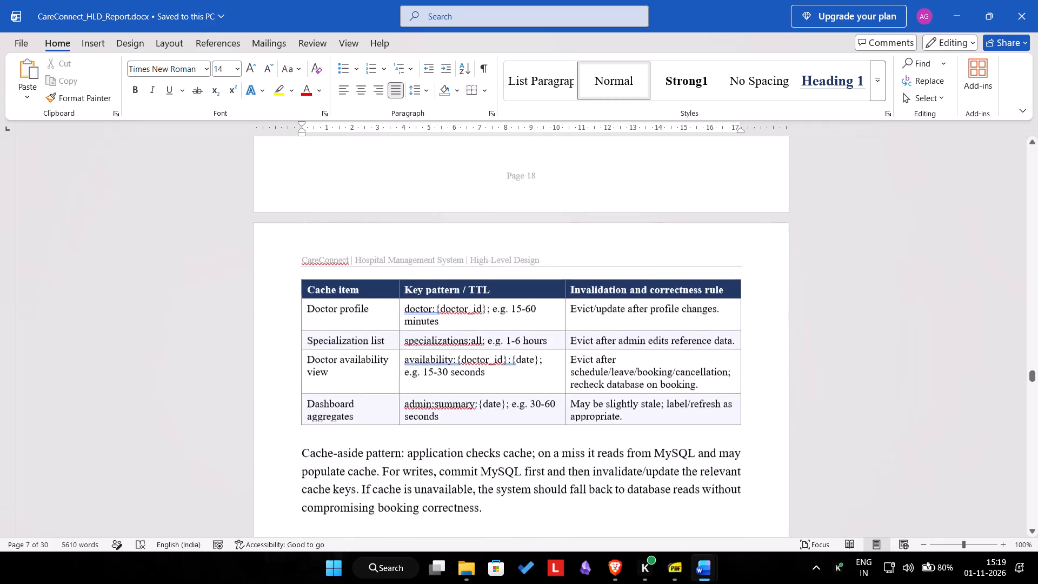
scroll(619, 374, down, 1)
scroll(619, 374, up, 1)
scroll(619, 374, down, 20)
scroll(619, 374, down, 1)
scroll(619, 374, up, 1)
scroll(619, 374, down, 5)
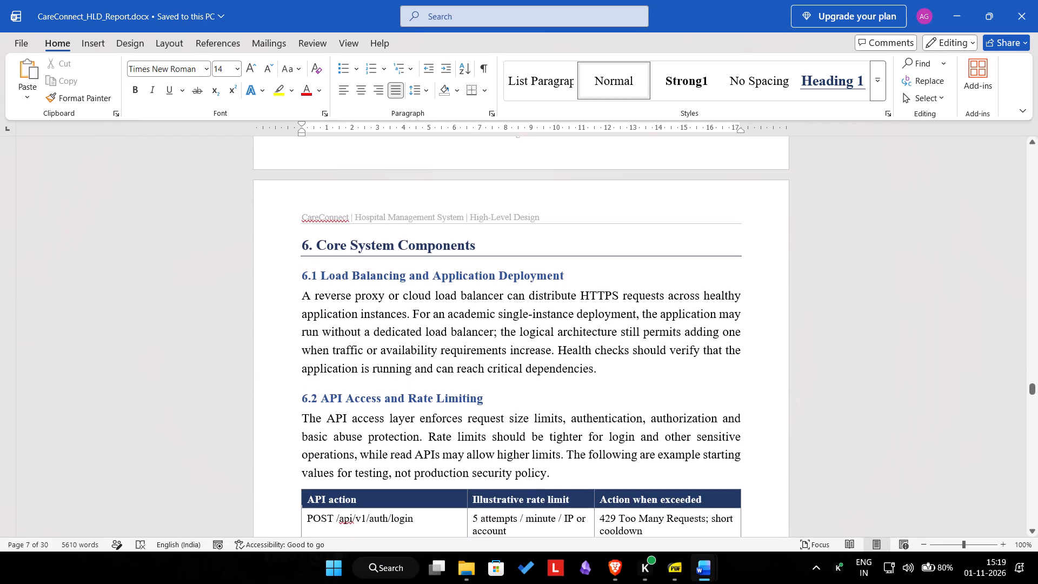
Review section 6 on core system components, from load balancing and rate limits through logging and monitoring.
scroll(619, 374, down, 13)
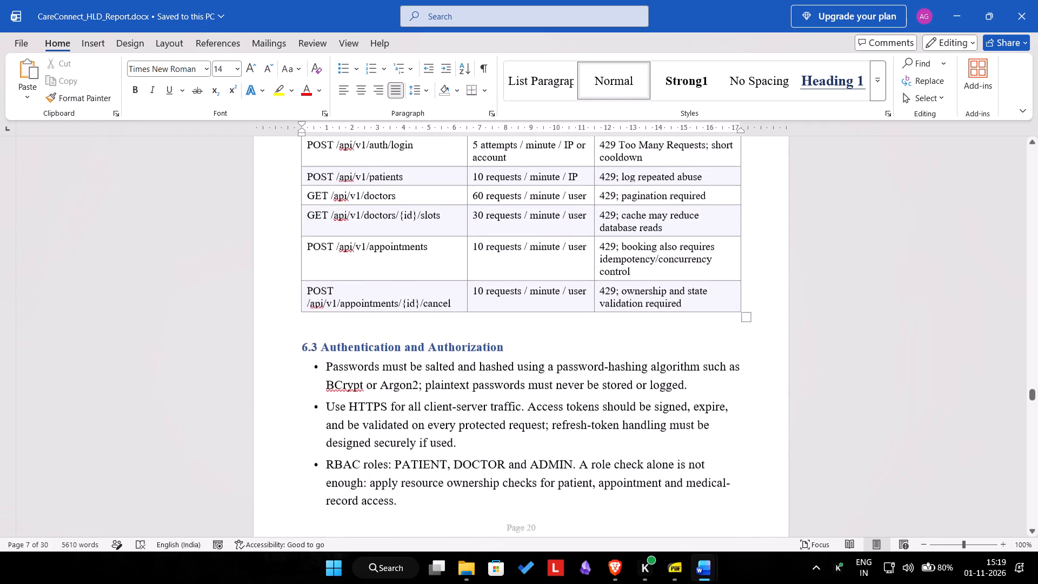
scroll(619, 374, down, 3)
scroll(619, 374, down, 20)
scroll(619, 374, down, 6)
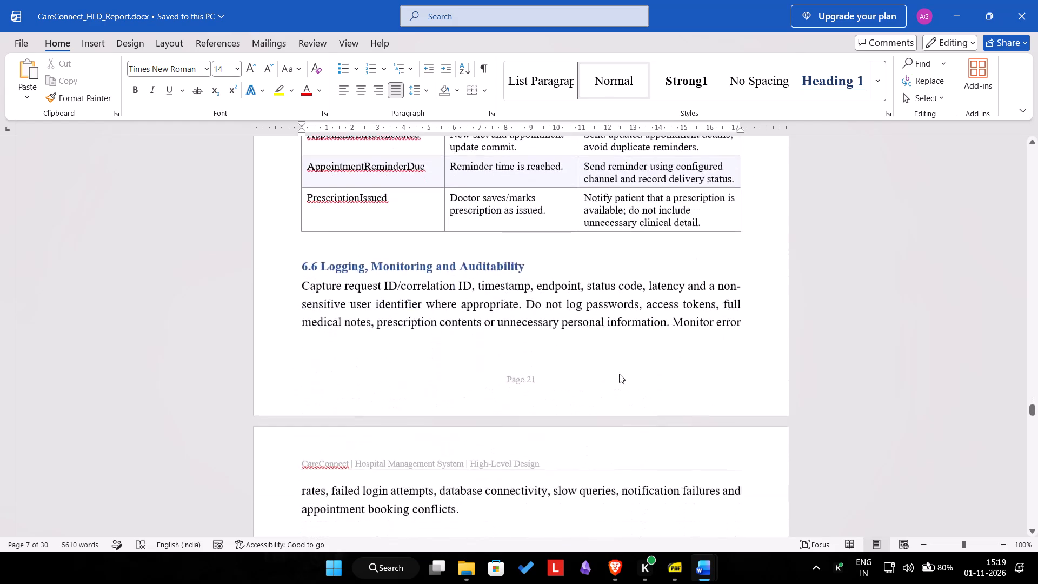
scroll(619, 374, down, 17)
scroll(619, 374, up, 1)
scroll(619, 374, down, 11)
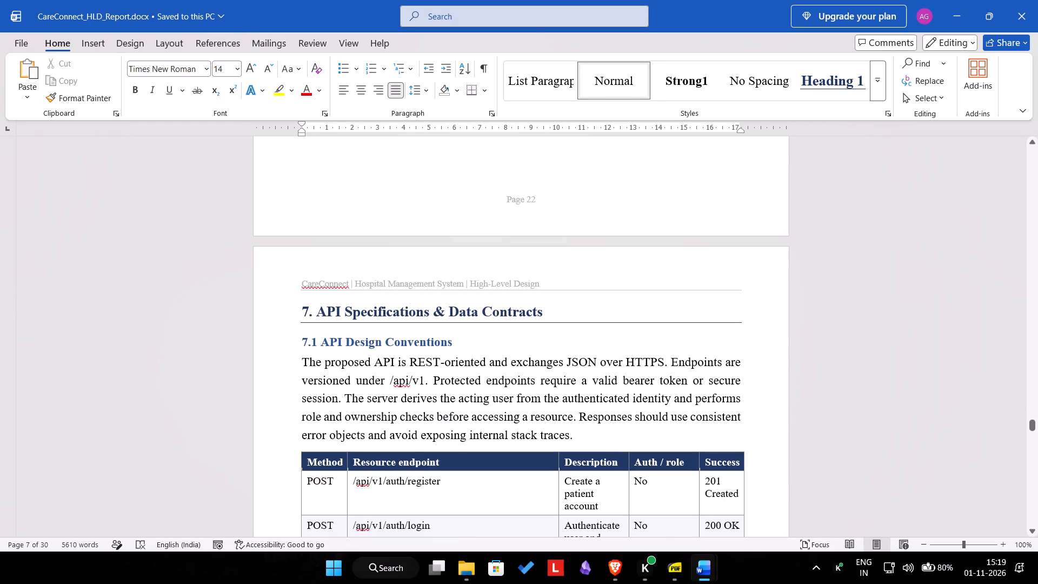
scroll(513, 413, down, 9)
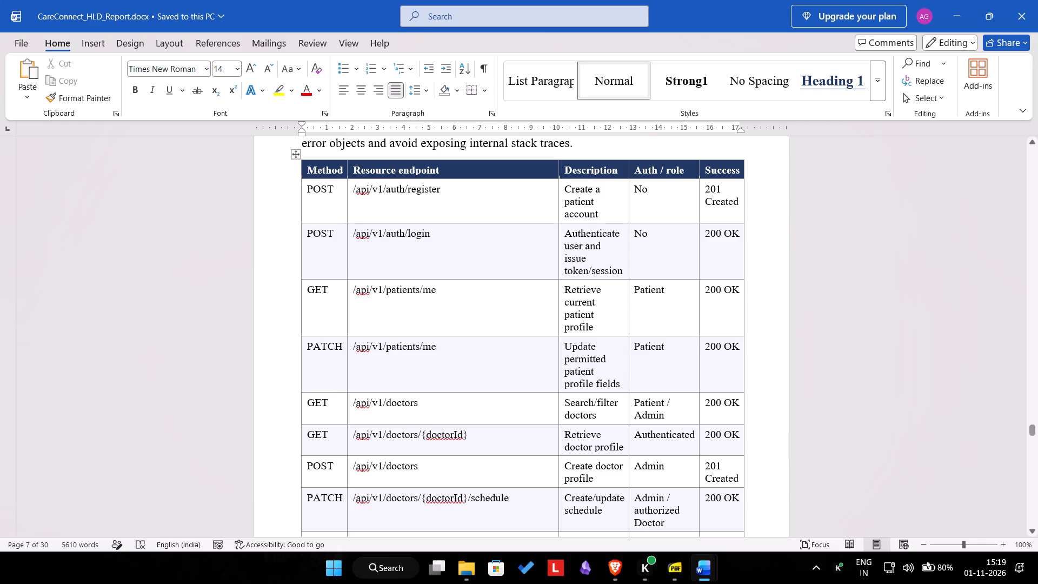
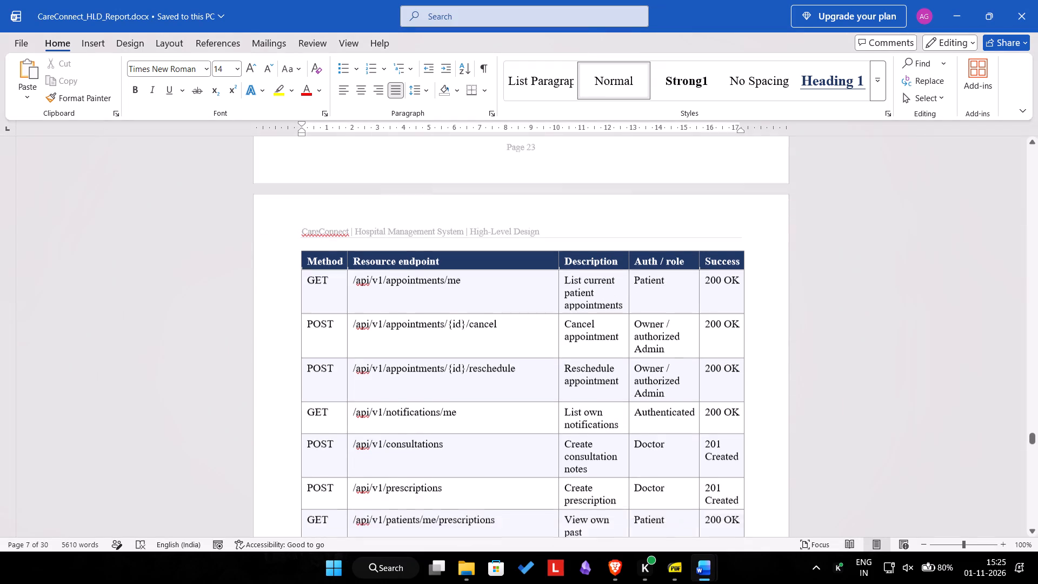
scroll(784, 456, up, 5)
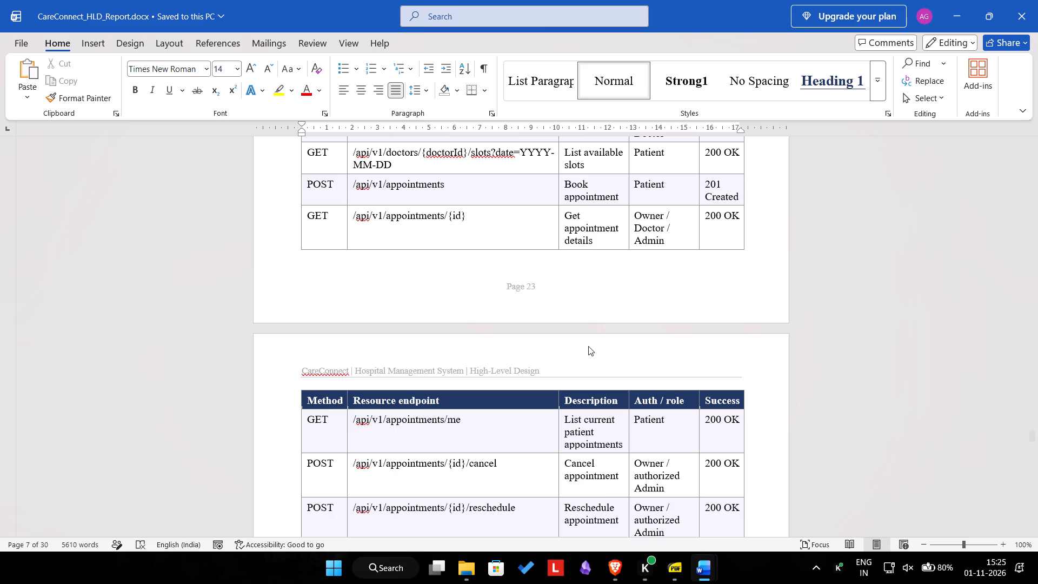
scroll(713, 442, up, 14)
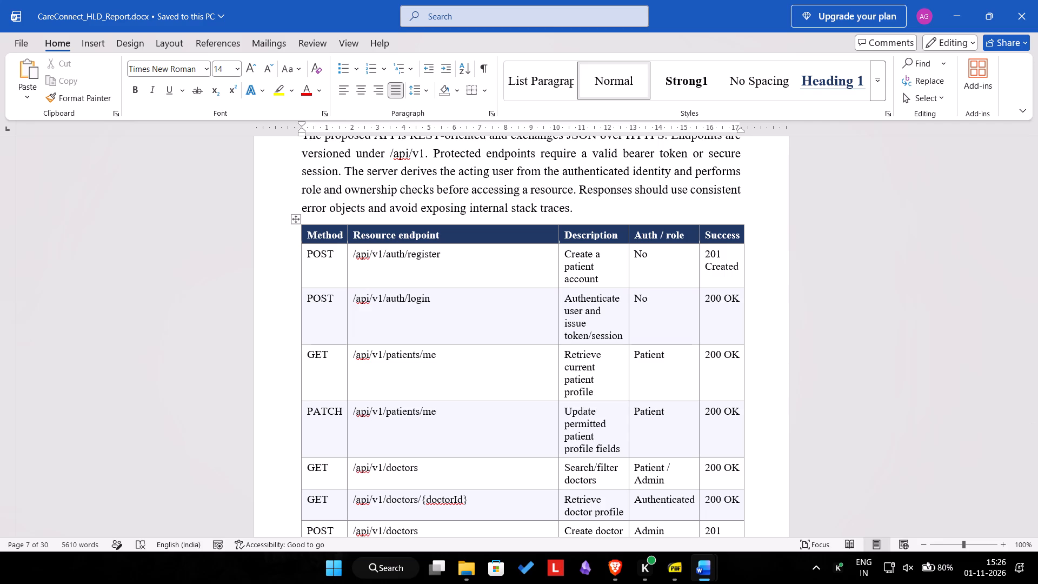
scroll(713, 442, up, 20)
scroll(713, 442, up, 15)
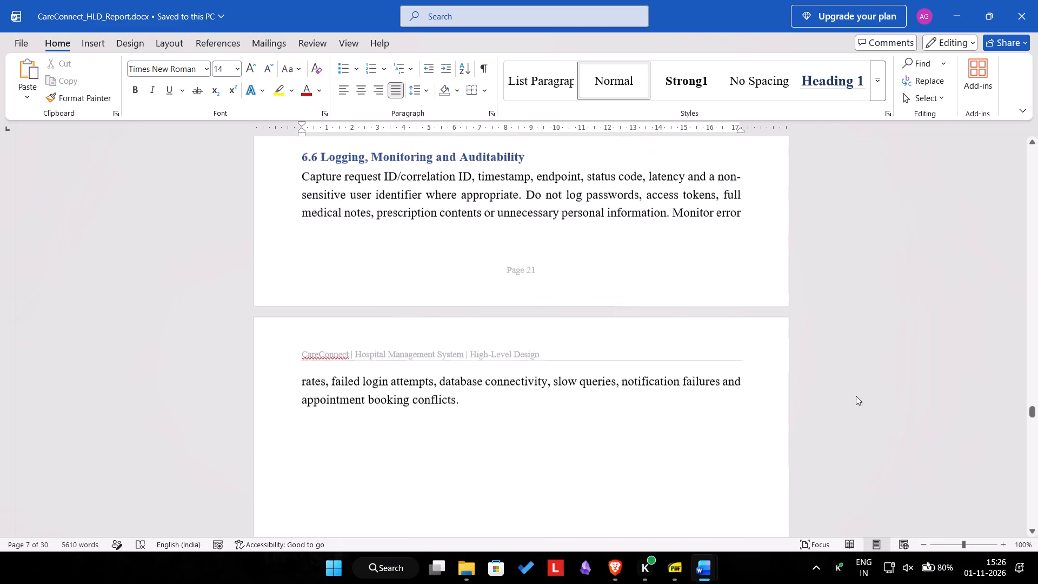
scroll(856, 396, up, 18)
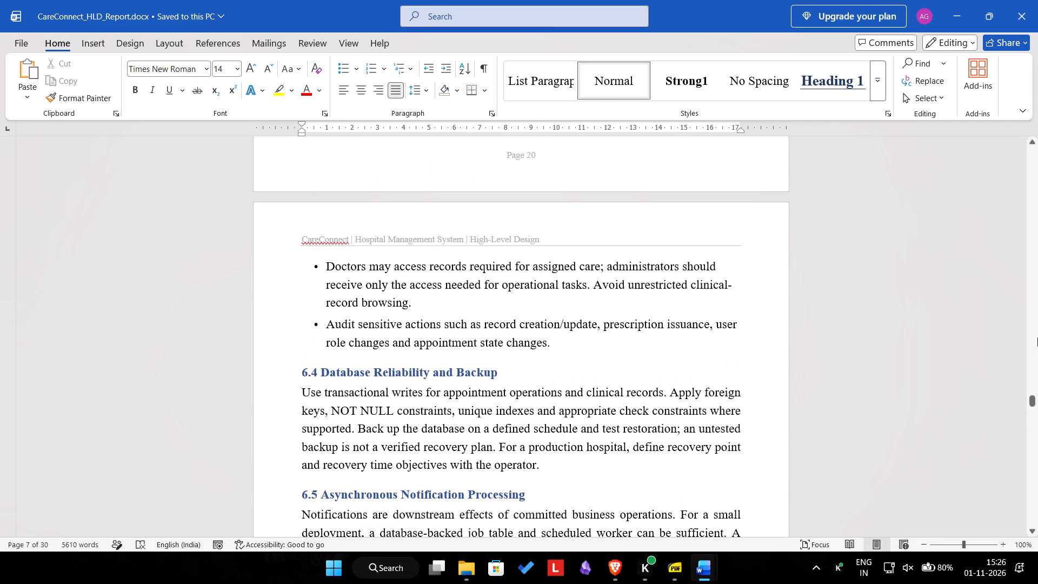
drag(1032, 397, 1033, 407)
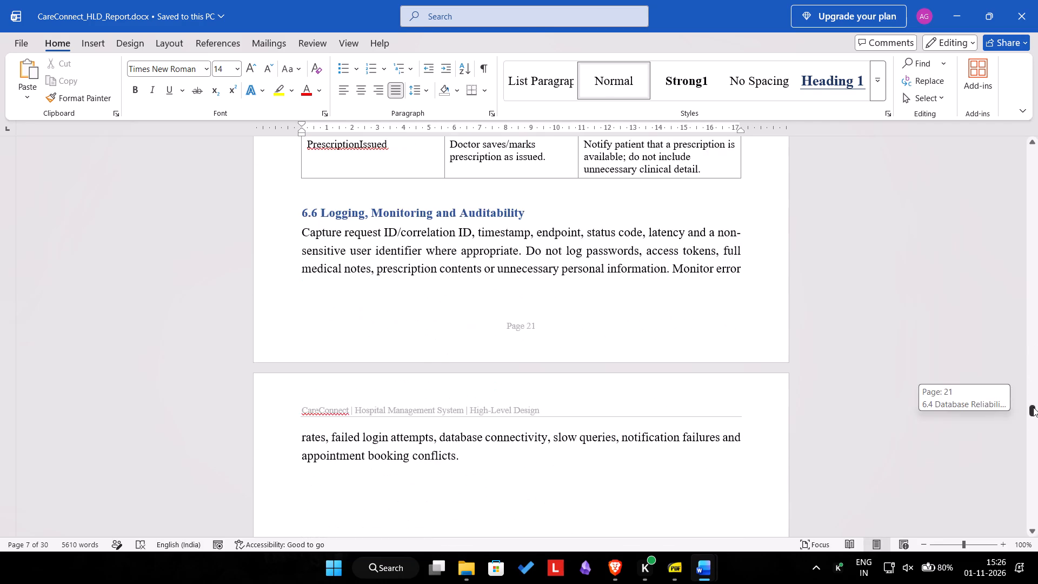
drag(1033, 407, 1035, 421)
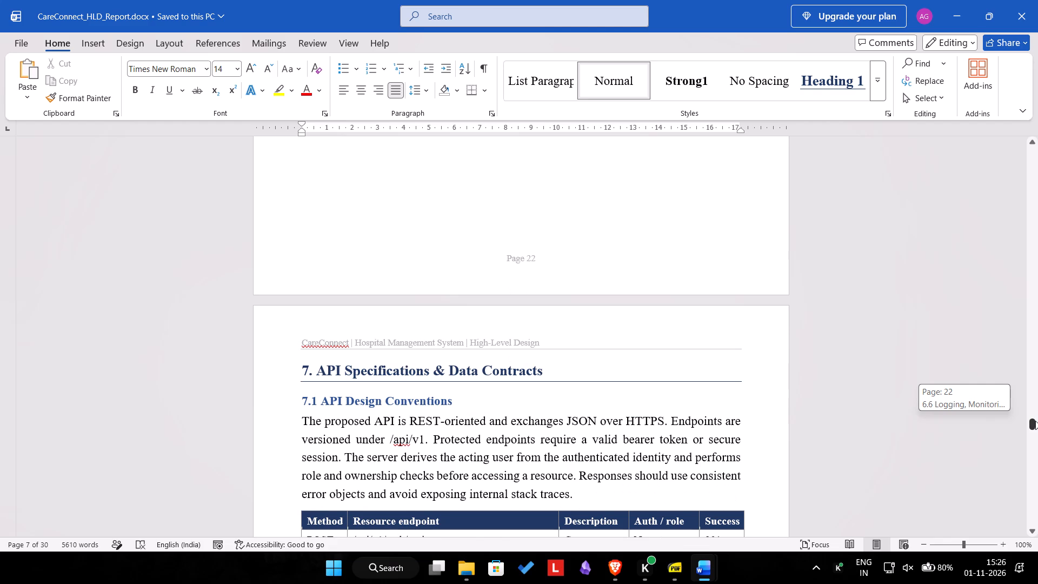
drag(1035, 421, 1037, 436)
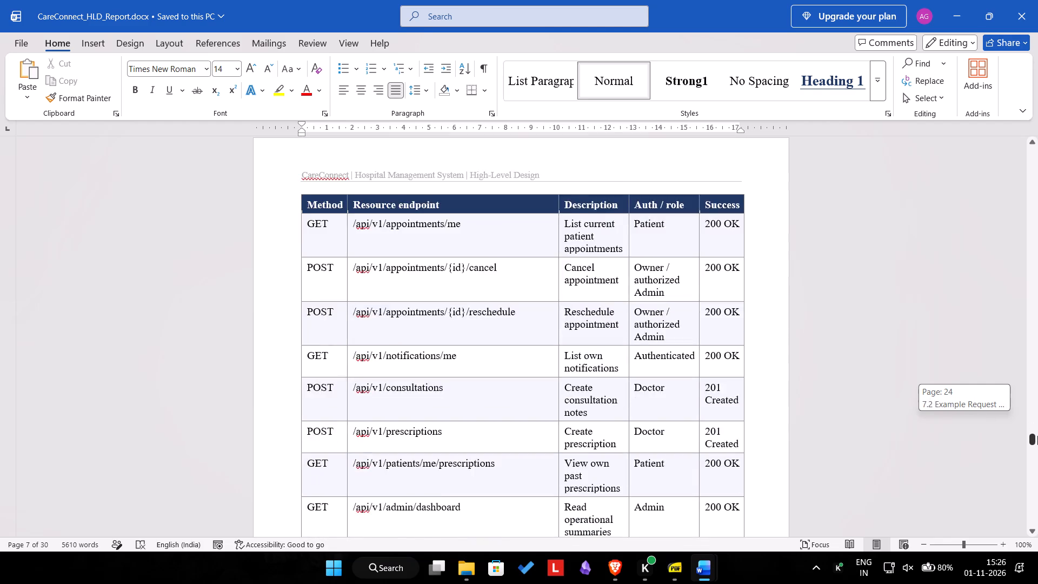
drag(1037, 436, 1037, 449)
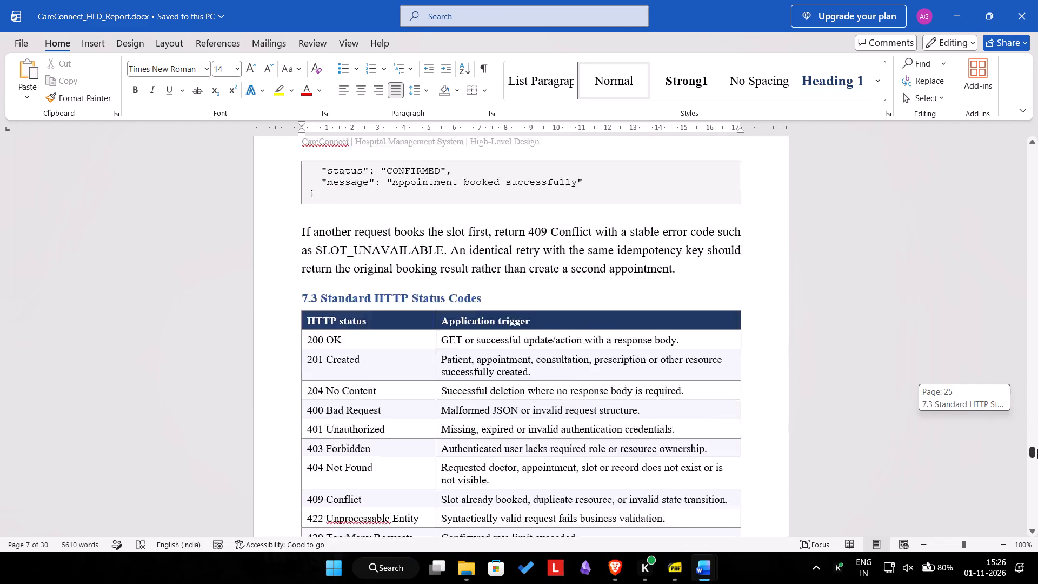
drag(1037, 449, 1037, 469)
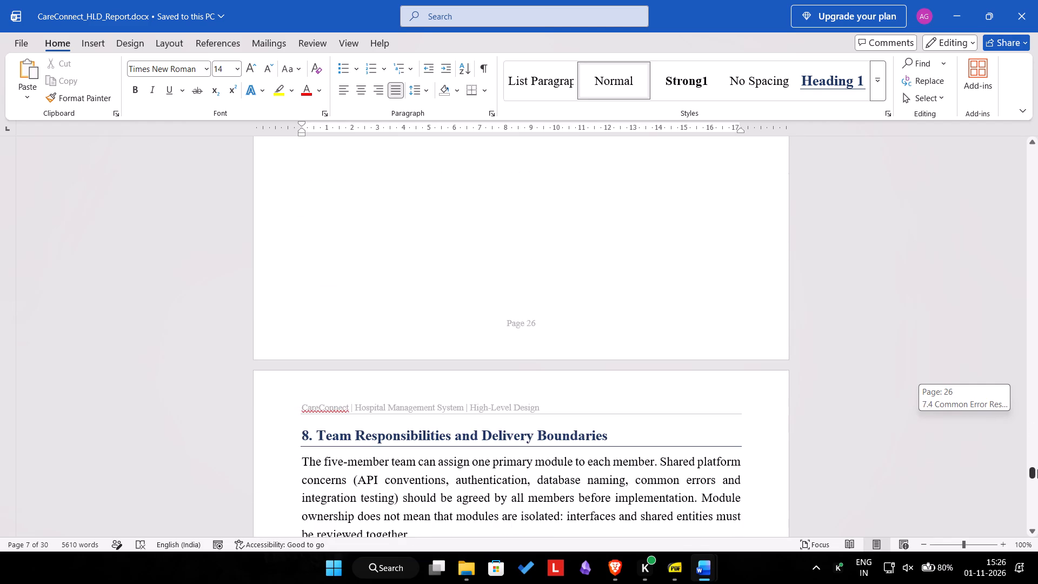
drag(1037, 469, 1037, 474)
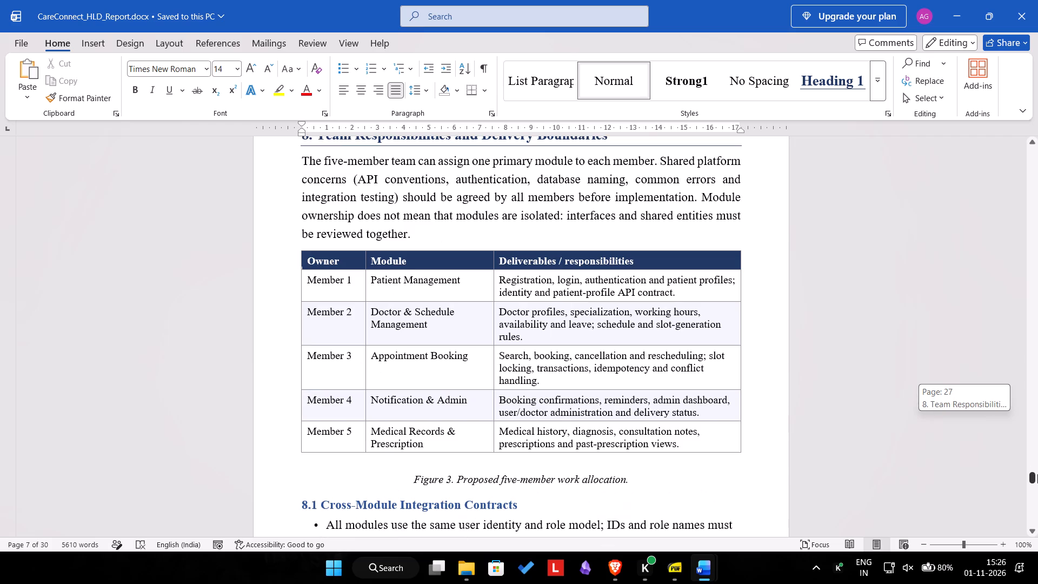
drag(1037, 474, 1037, 475)
Examine section 8's five-member work allocation table and the cross-module integration contracts beneath it.
scroll(710, 485, up, 5)
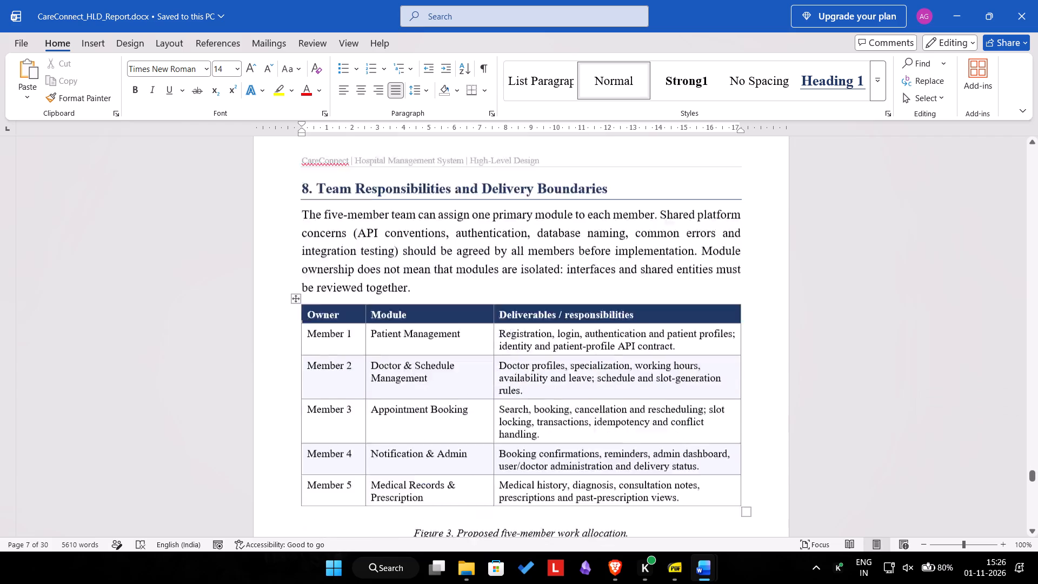
scroll(710, 485, up, 1)
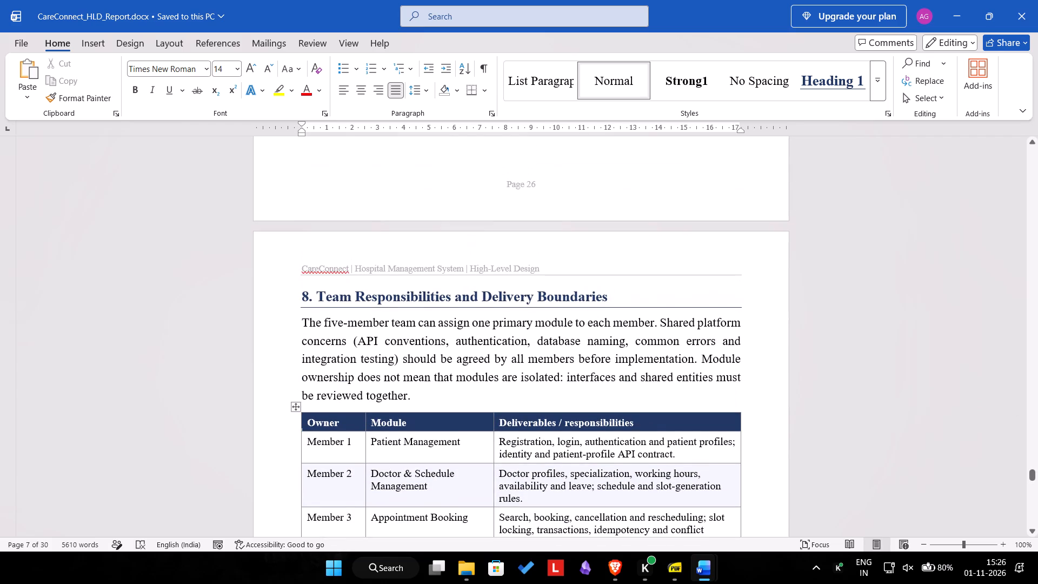
scroll(710, 485, up, 2)
scroll(710, 485, down, 10)
scroll(710, 485, up, 1)
scroll(710, 485, down, 5)
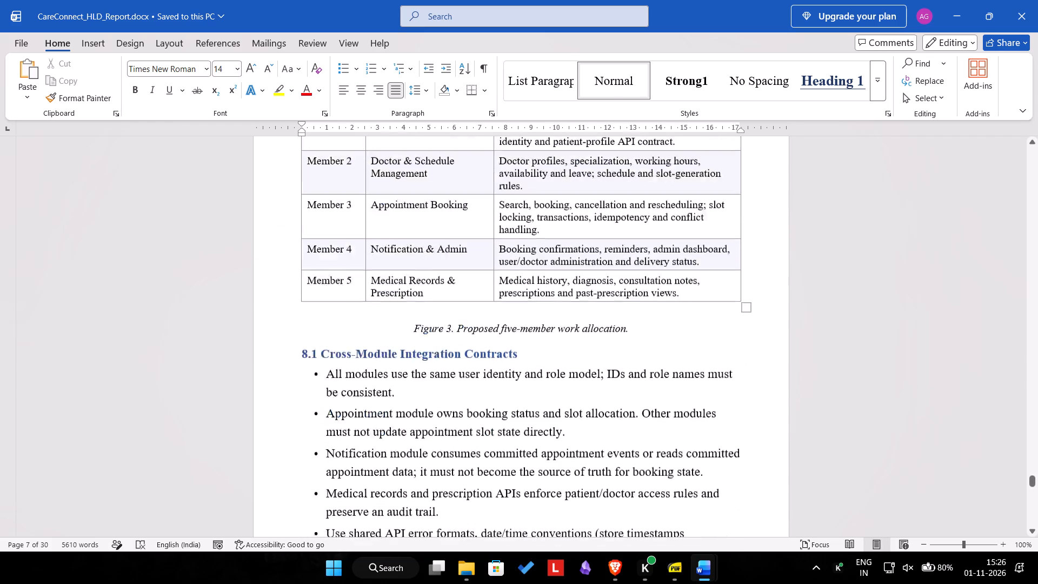
scroll(710, 485, down, 1)
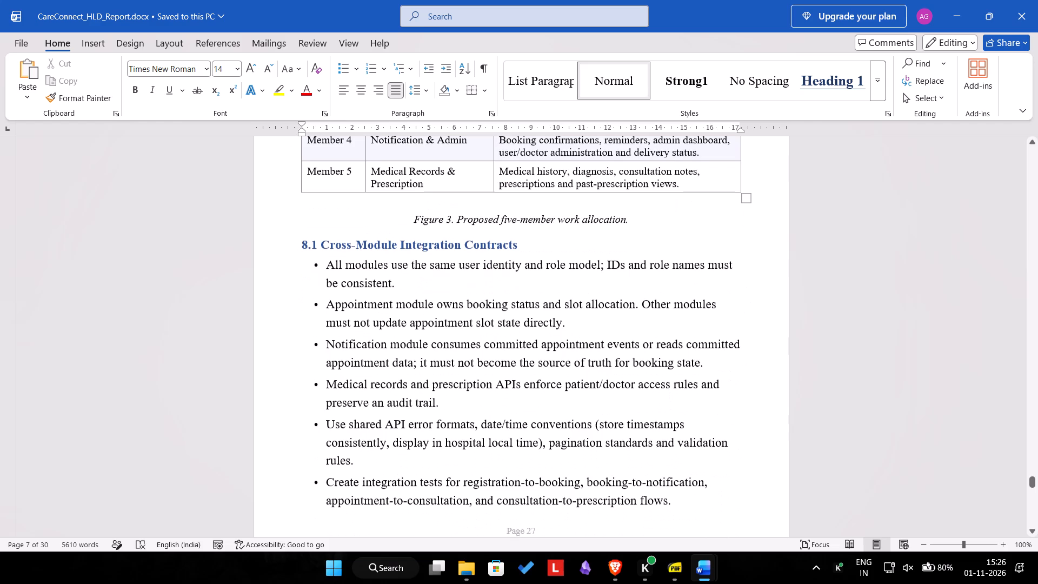
Look through the Word report from the capacity planning section to section 4's High-Level Architecture & Request Flow and its architecture figure.
scroll(710, 485, down, 6)
scroll(710, 485, up, 6)
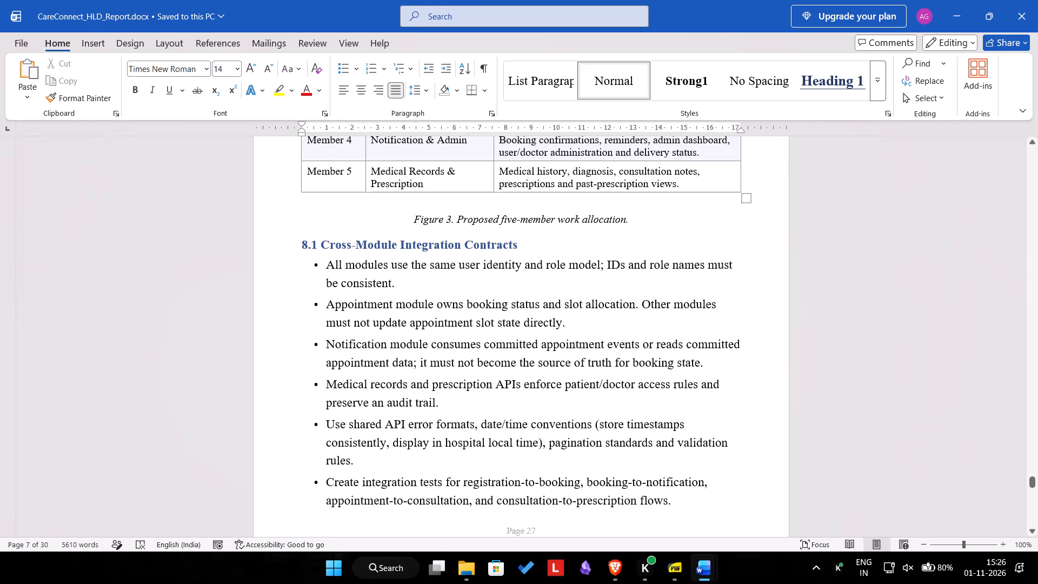
drag(1028, 480, 1028, 235)
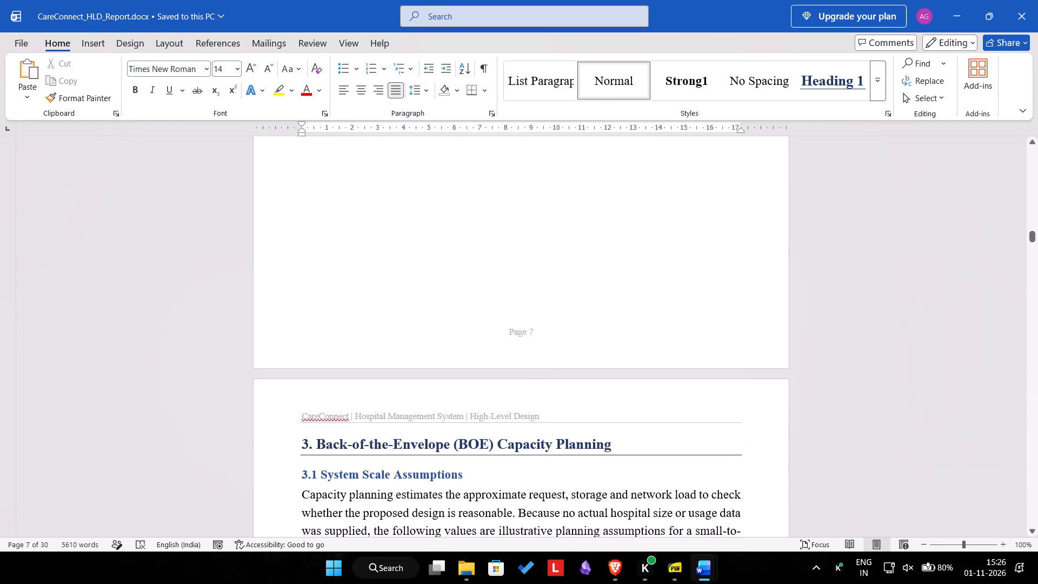
scroll(638, 497, down, 6)
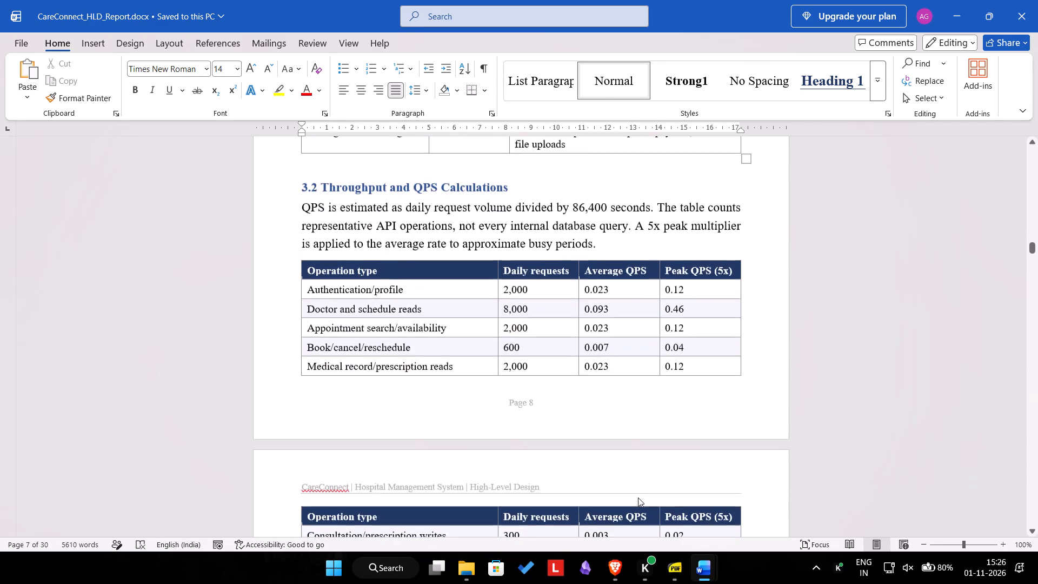
scroll(638, 497, down, 5)
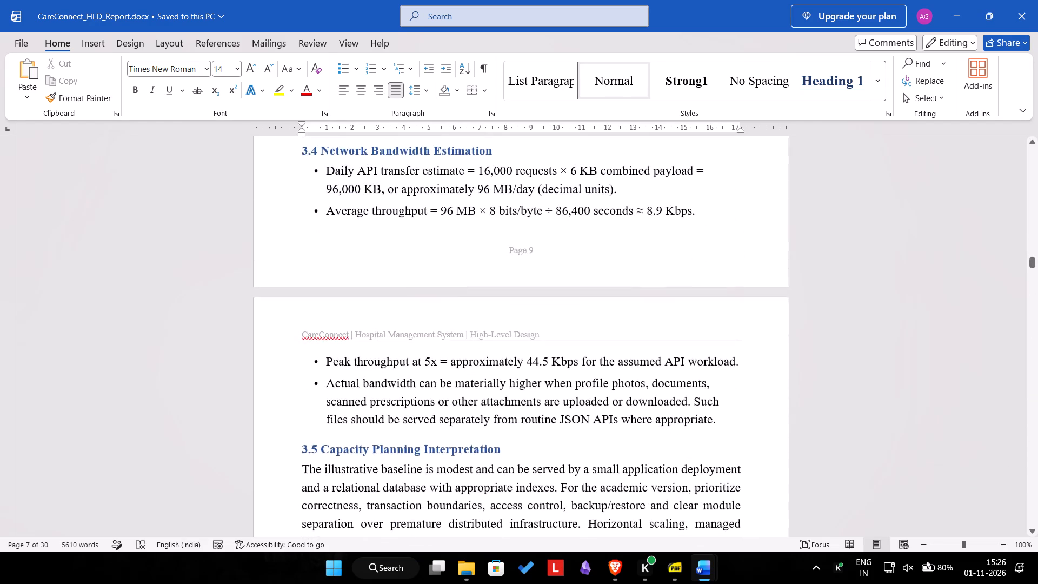
scroll(638, 497, down, 3)
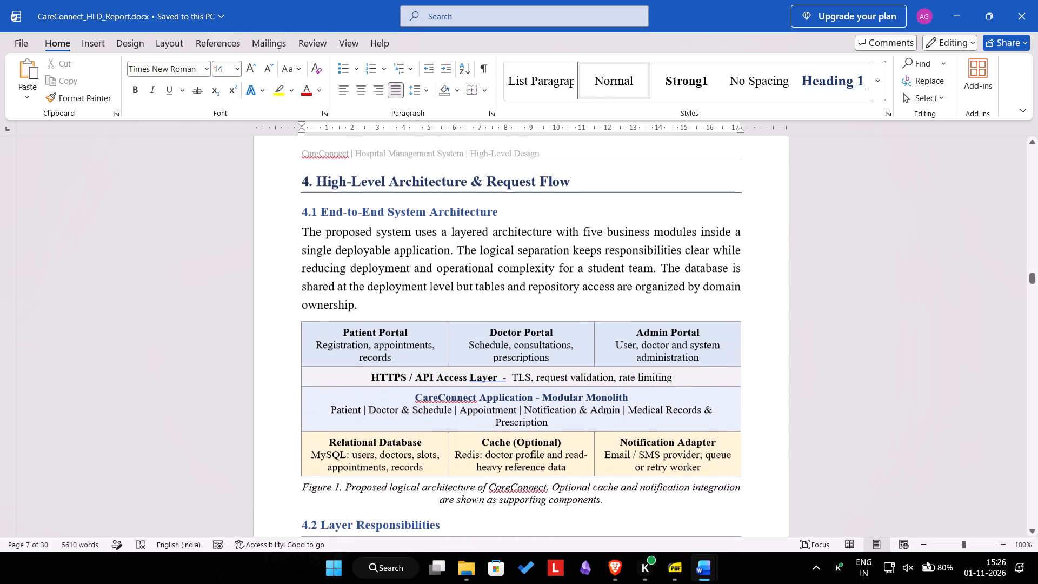
scroll(638, 497, down, 1)
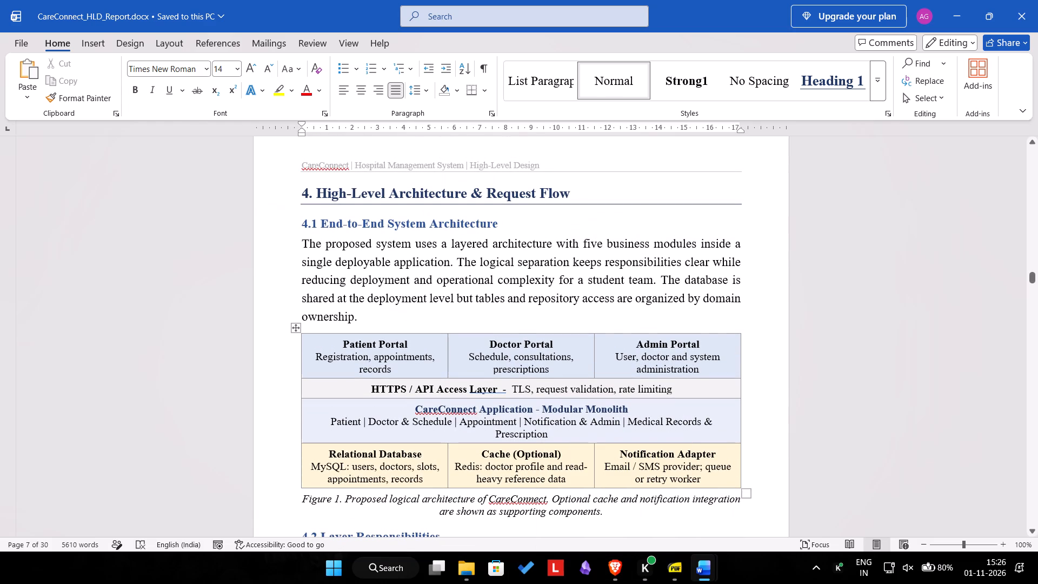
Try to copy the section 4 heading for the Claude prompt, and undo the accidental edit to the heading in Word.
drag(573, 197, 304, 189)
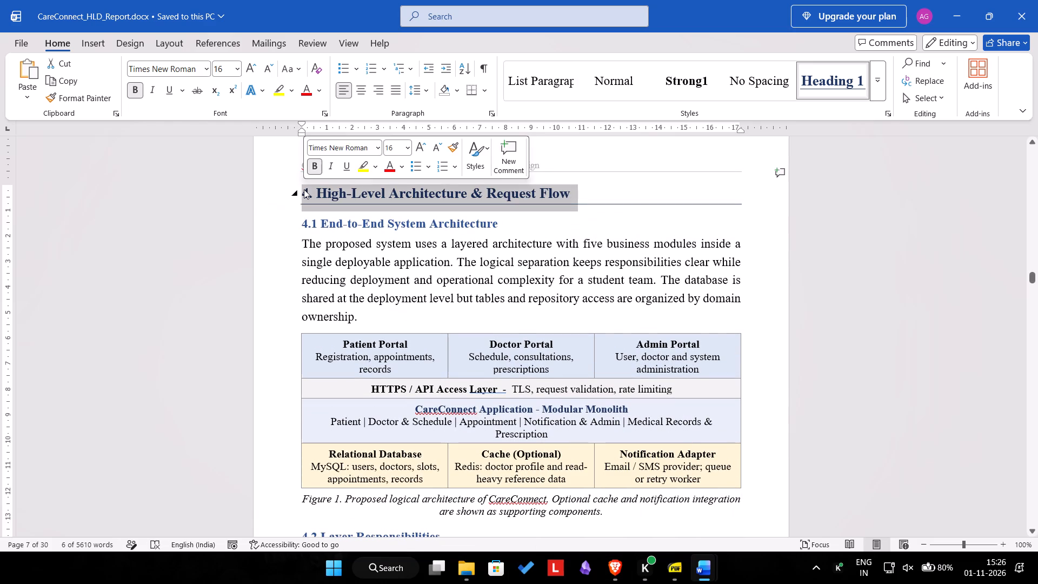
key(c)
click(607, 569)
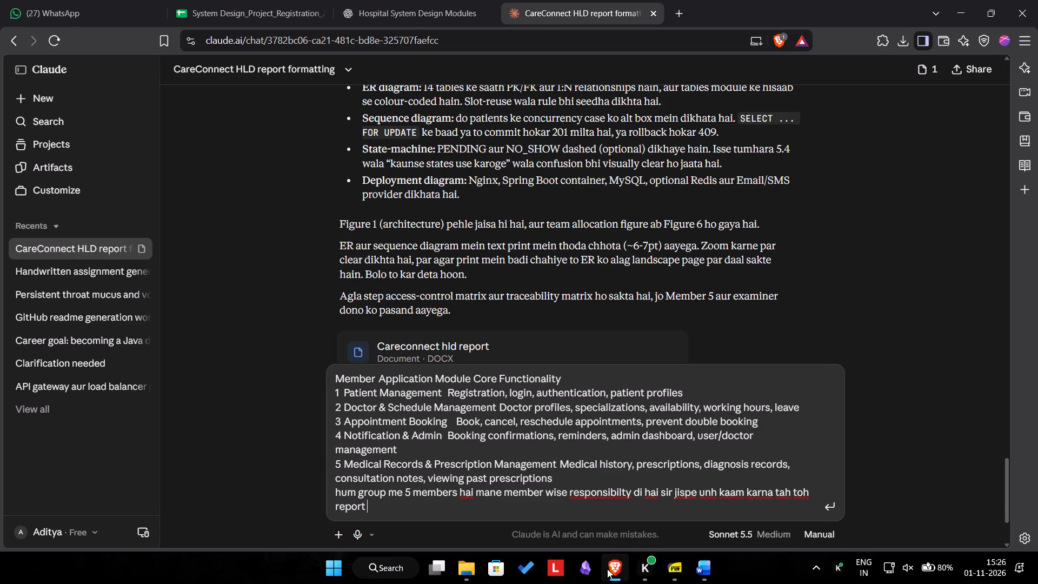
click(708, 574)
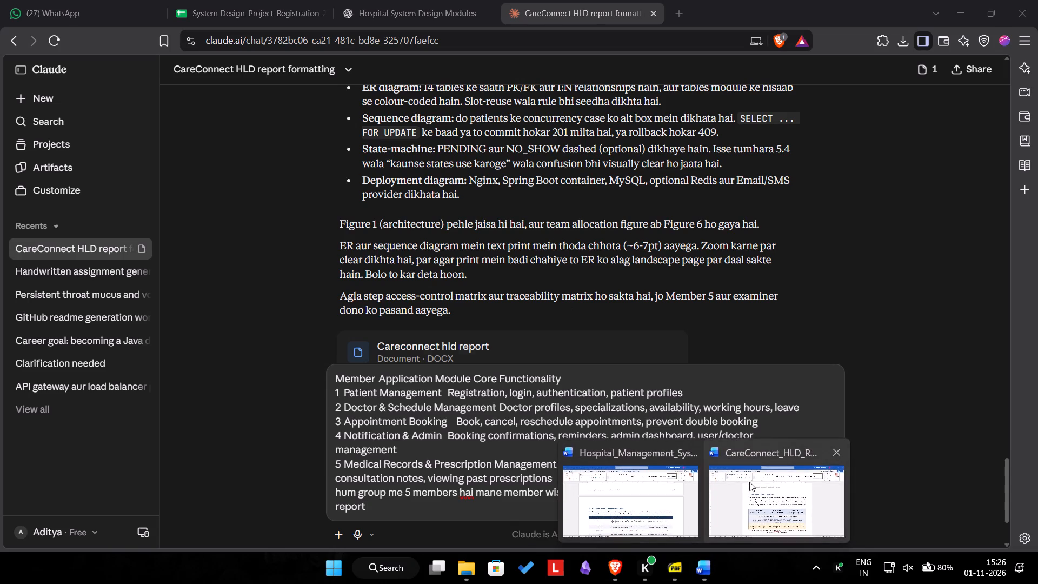
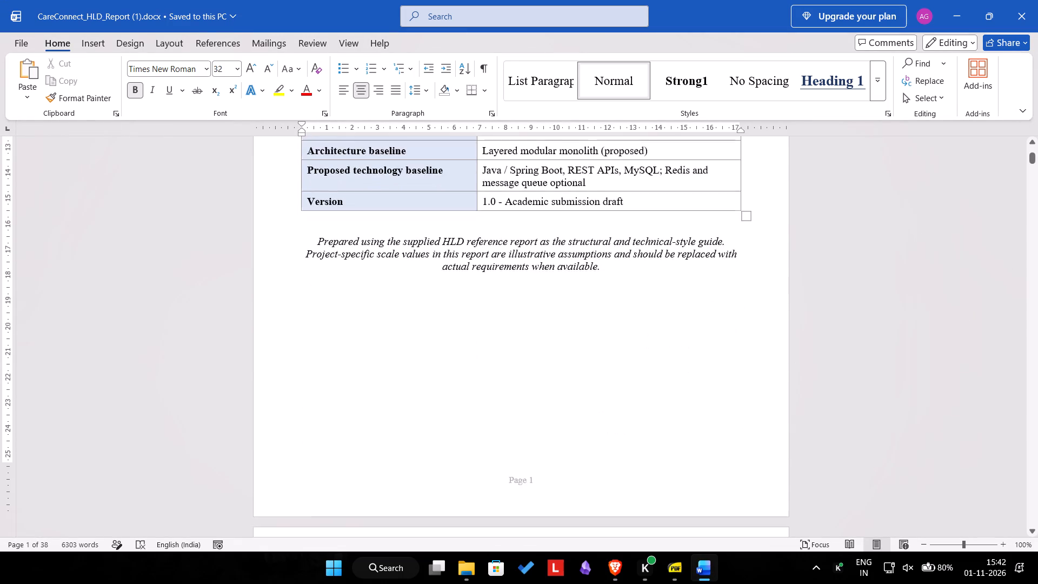
Set the introductory paragraph under the Document Contents heading to font size 12.
scroll(575, 367, down, 8)
scroll(575, 367, up, 6)
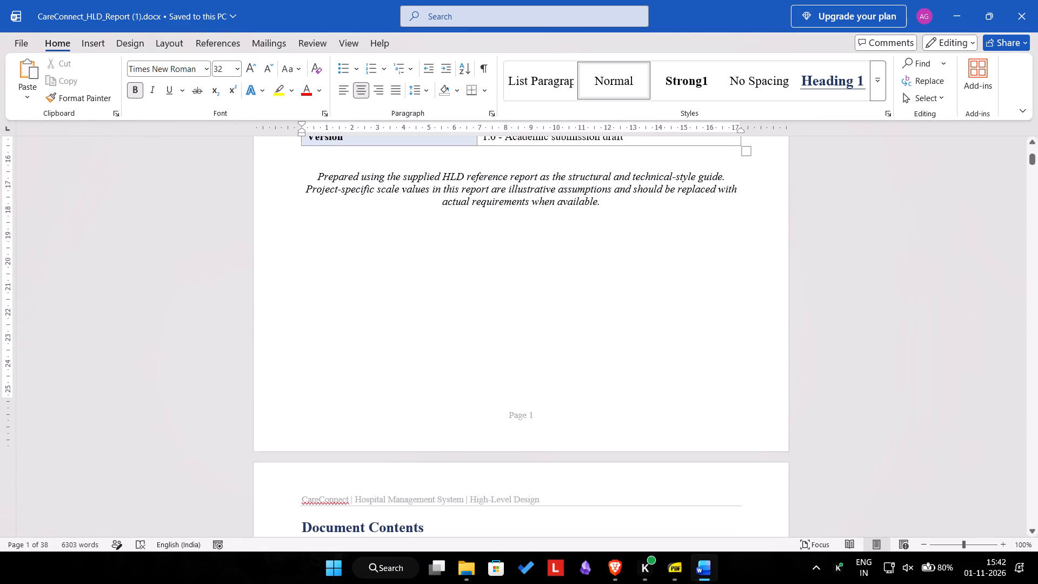
scroll(509, 321, up, 3)
click(509, 299)
scroll(510, 299, down, 6)
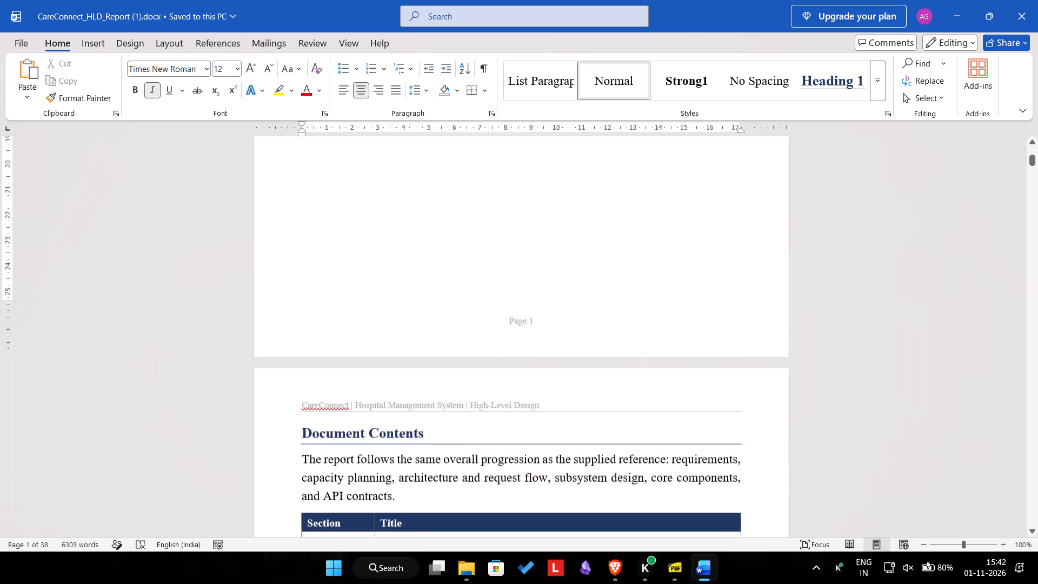
scroll(510, 299, down, 5)
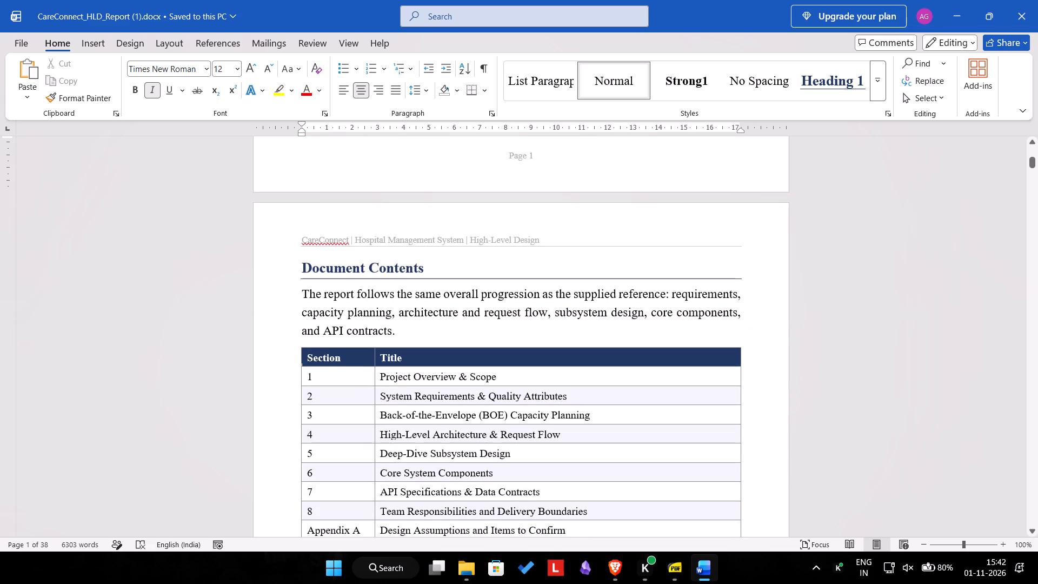
click(510, 299)
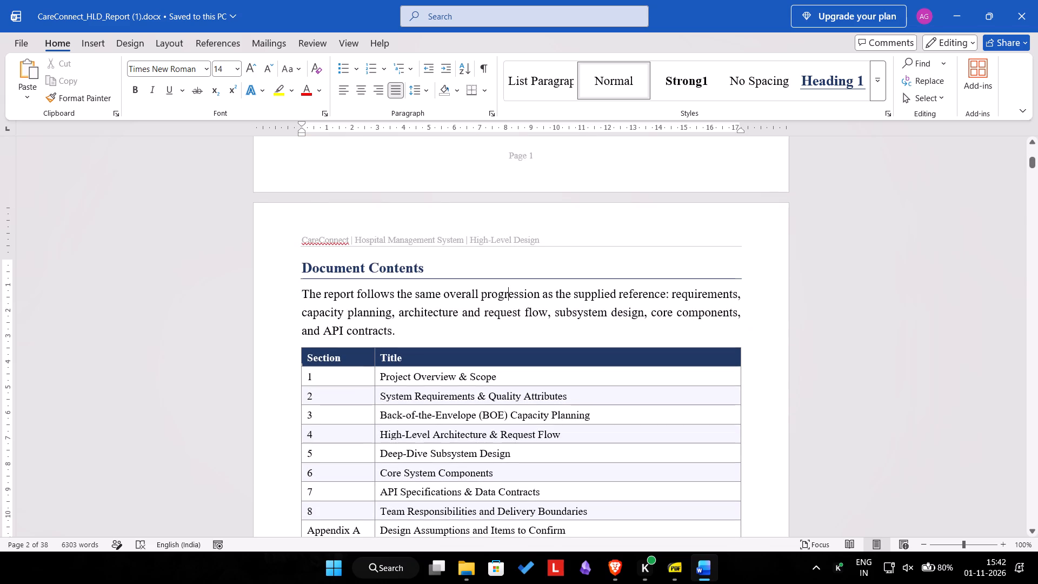
drag(295, 288, 402, 333)
click(239, 64)
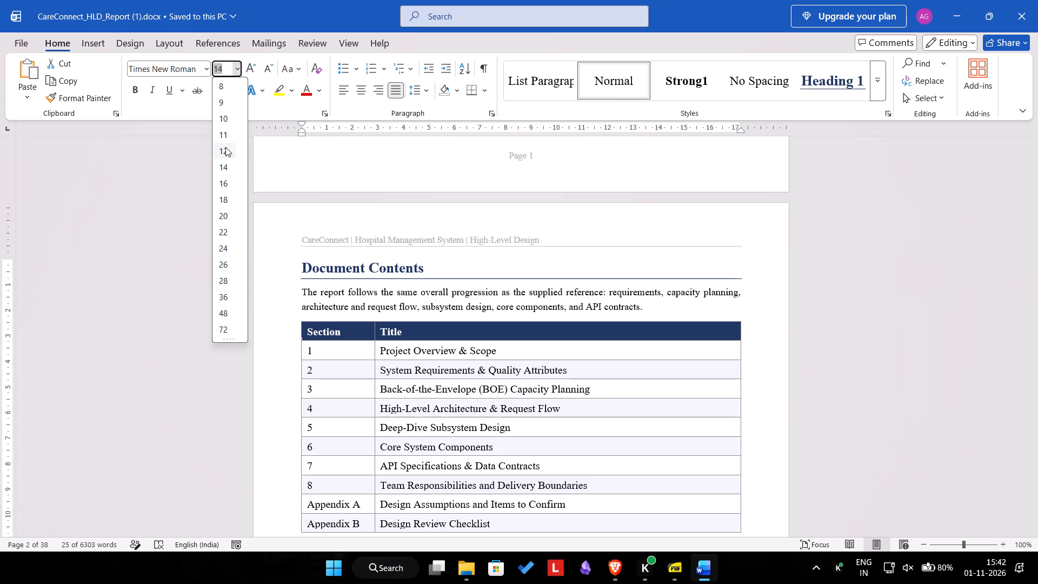
click(225, 147)
Delete Appendix A and Appendix B with their tables, including the empty line left above the Conclusion heading.
scroll(569, 386, down, 2)
scroll(569, 386, up, 1)
scroll(569, 386, down, 1)
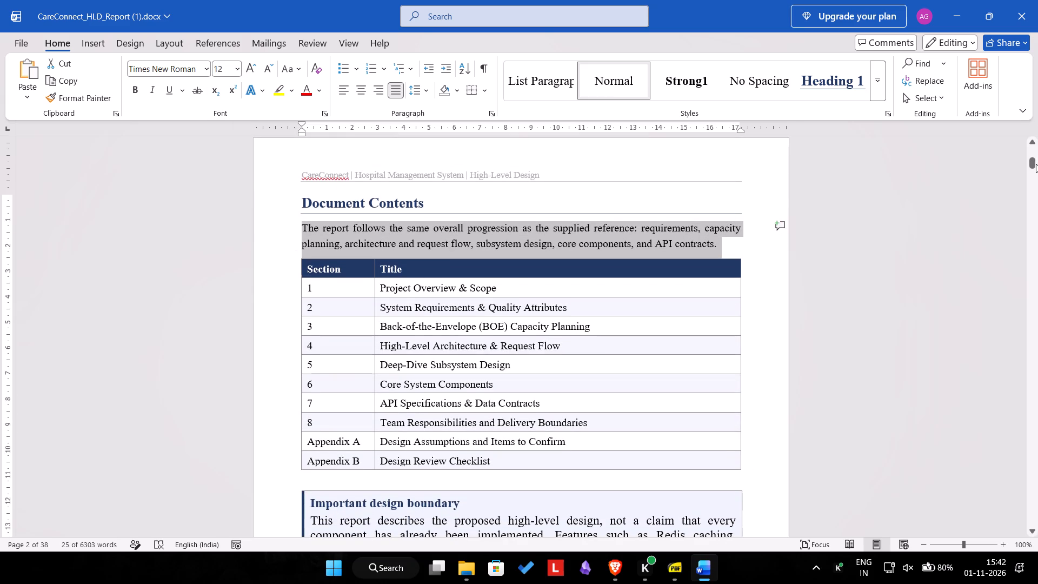
drag(1036, 164, 1037, 528)
scroll(701, 440, up, 9)
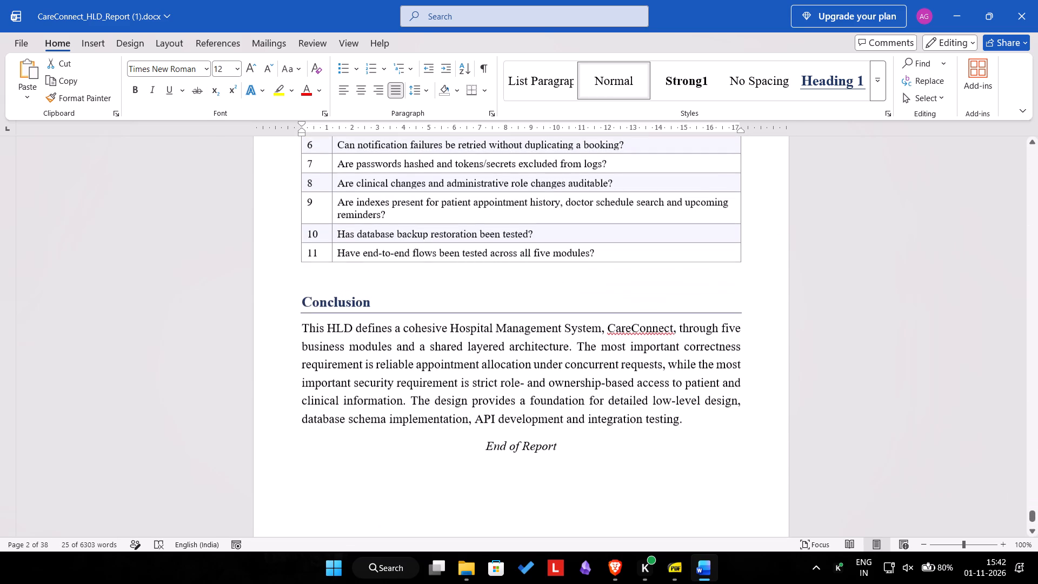
scroll(702, 431, up, 13)
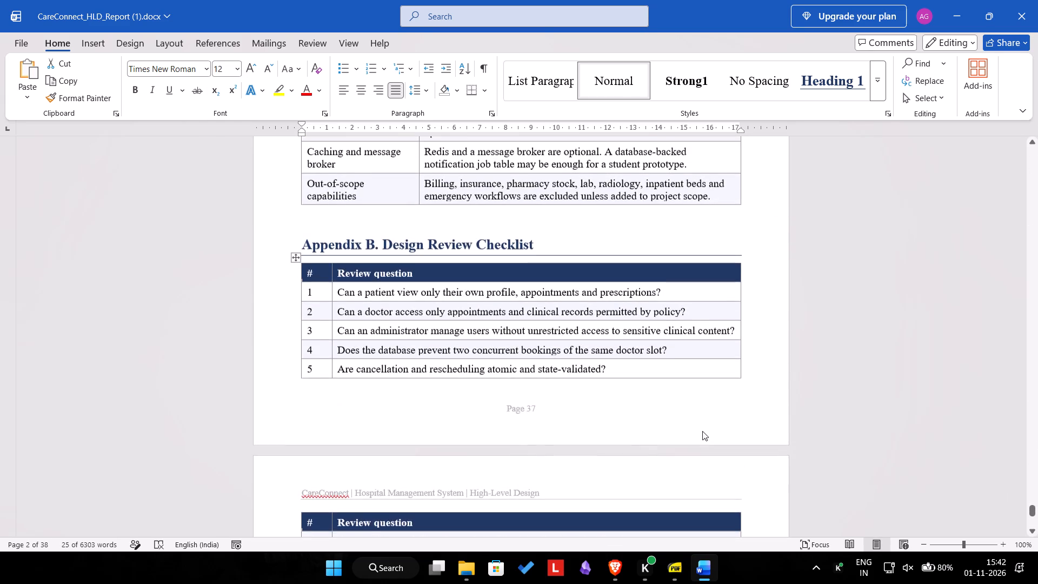
scroll(641, 414, up, 13)
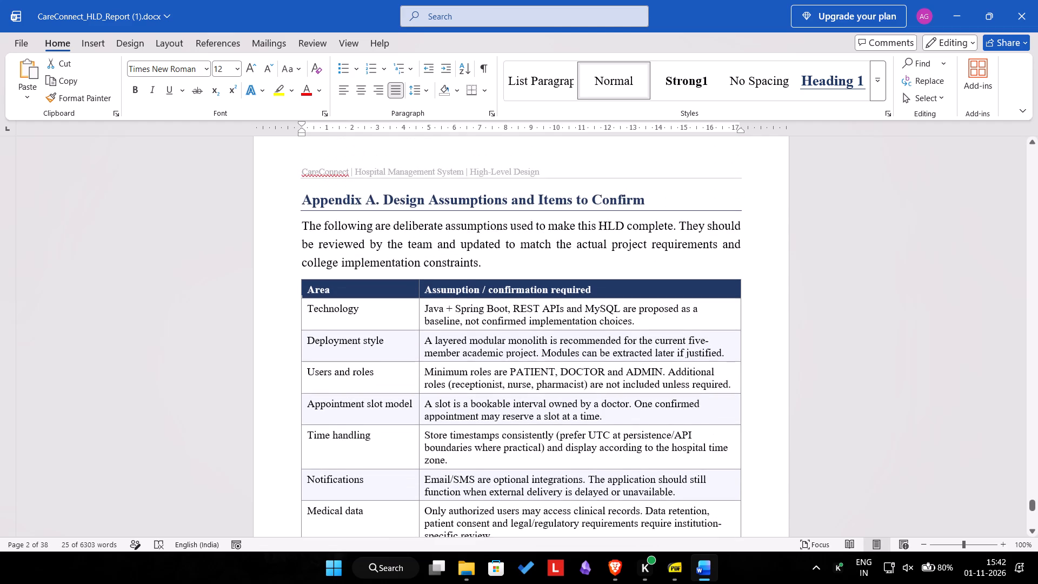
scroll(641, 414, up, 5)
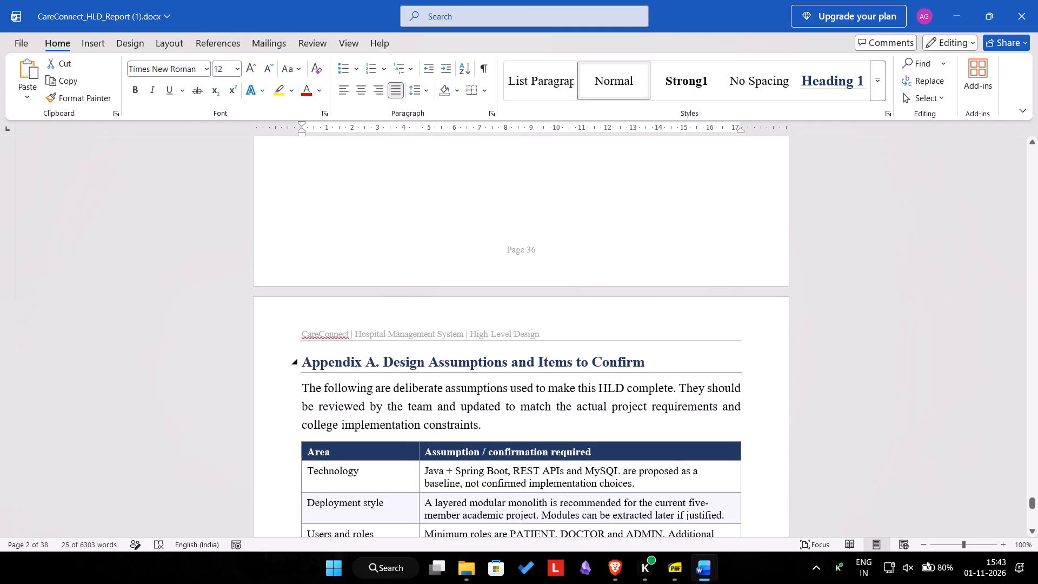
drag(304, 364, 477, 441)
scroll(477, 441, down, 15)
scroll(477, 441, up, 2)
scroll(477, 441, down, 6)
scroll(477, 441, up, 1)
scroll(477, 441, down, 6)
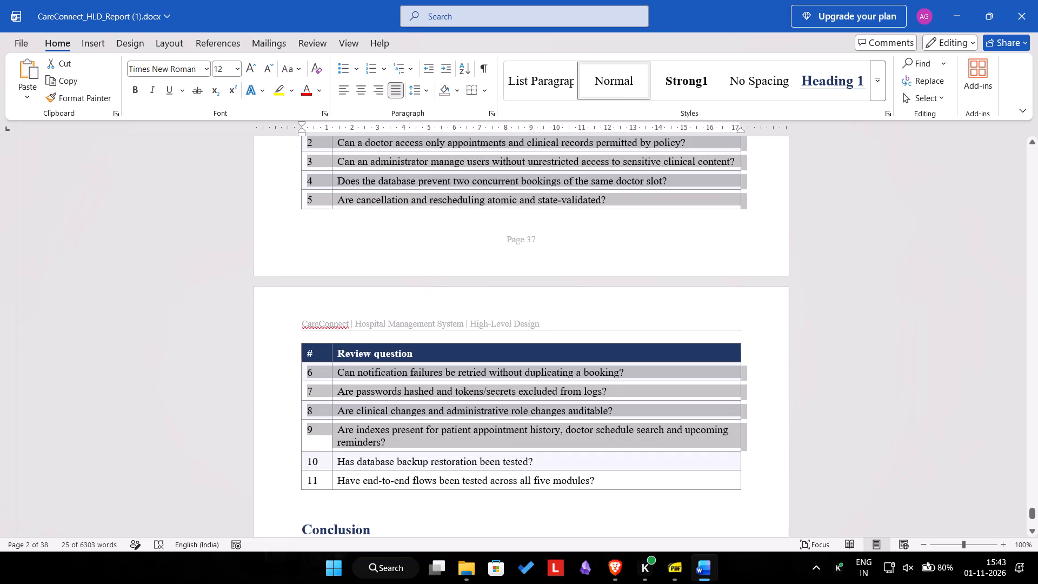
drag(477, 441, 792, 321)
scroll(477, 441, down, 5)
key(BackSpace)
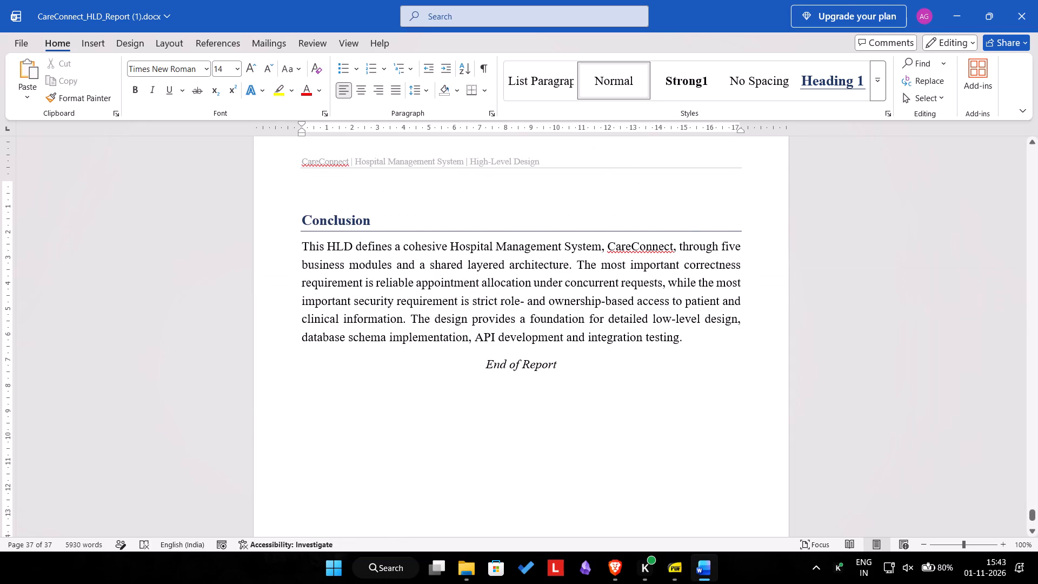
key(Delete)
Reduce the bullet list under 8.1 Cross-Module Integration Contracts to font size 12.
scroll(373, 396, up, 10)
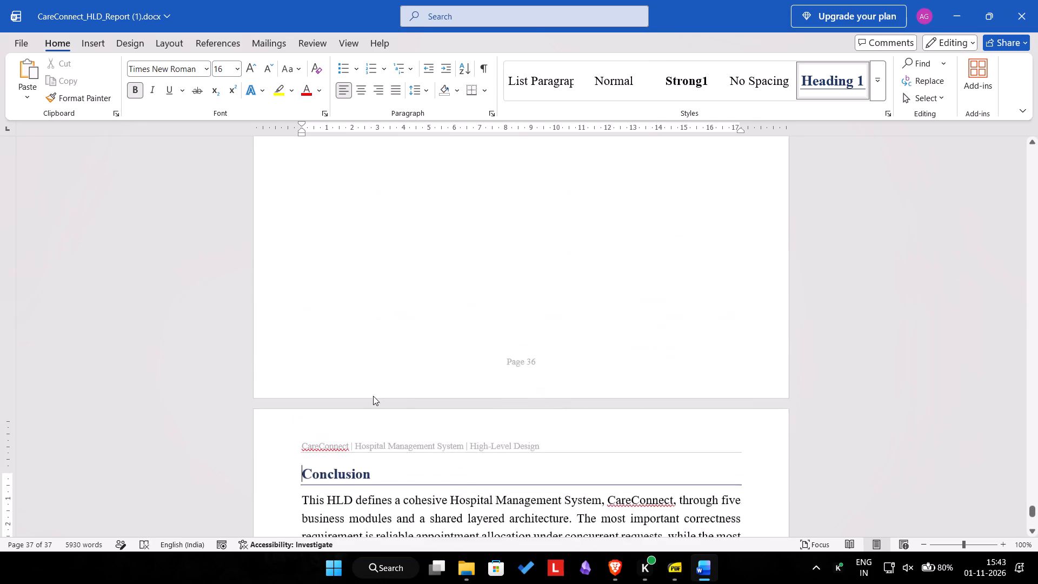
scroll(373, 396, up, 16)
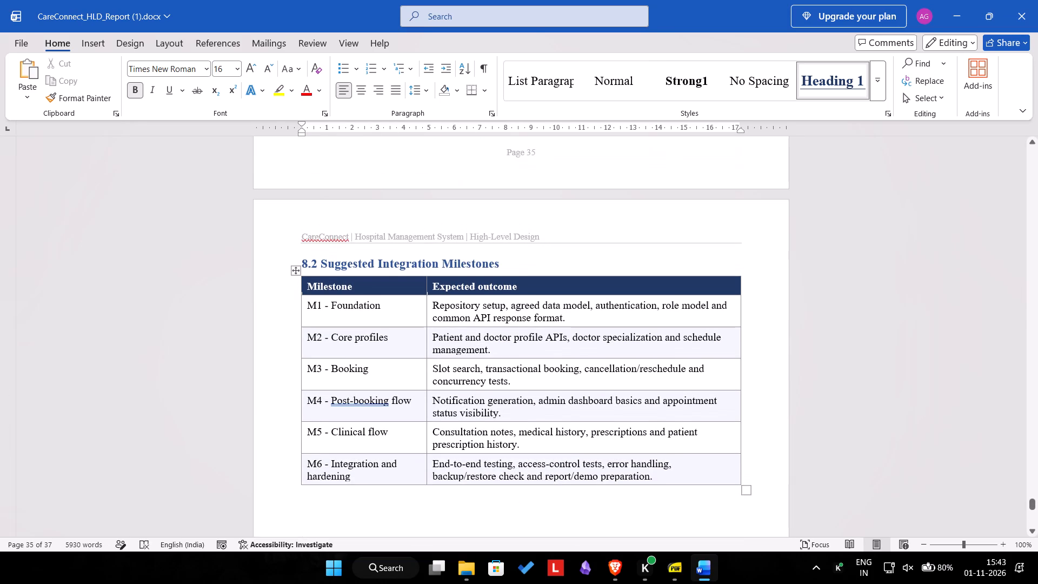
click(511, 339)
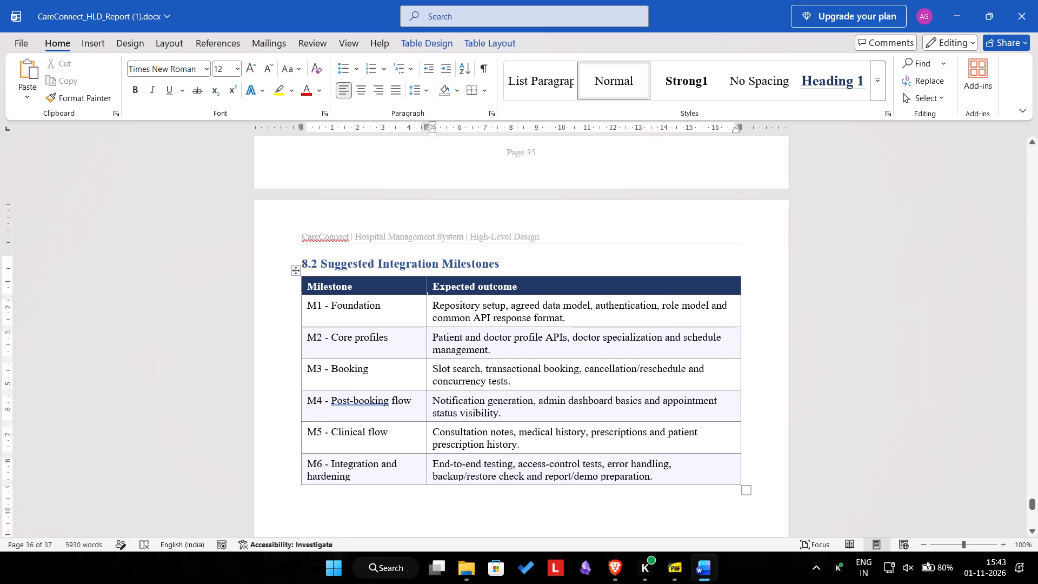
click(372, 337)
scroll(528, 419, up, 9)
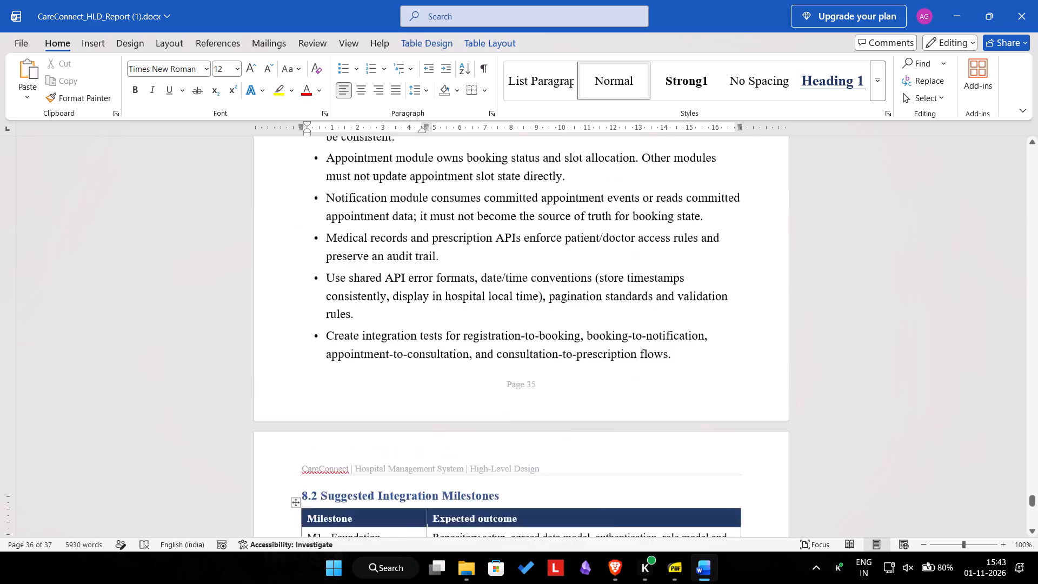
click(392, 279)
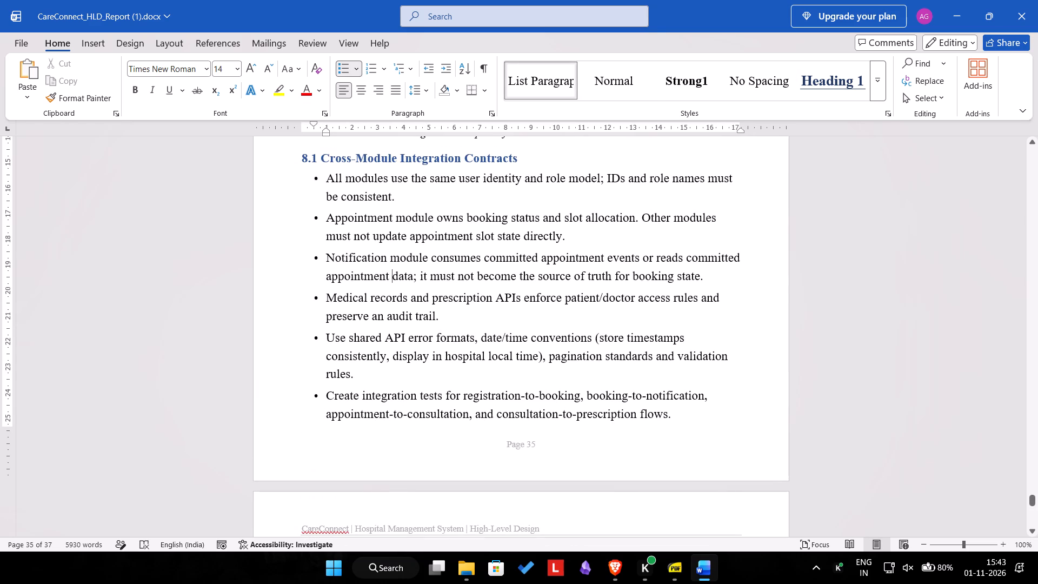
drag(669, 415, 327, 180)
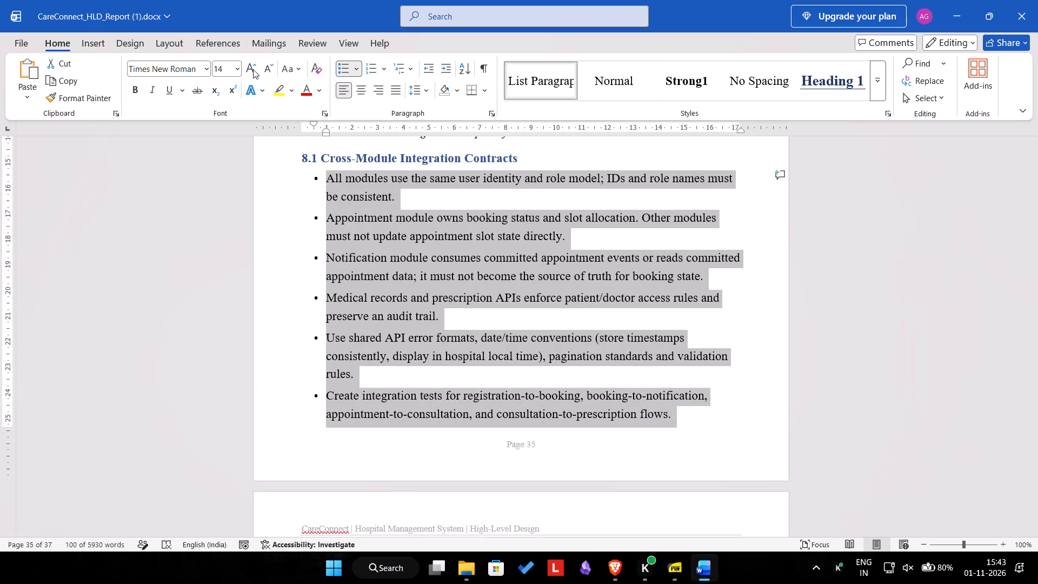
click(269, 69)
Reduce the introductory paragraph of section 8, Team Responsibilities and Delivery Boundaries, to font size 12.
scroll(534, 395, up, 8)
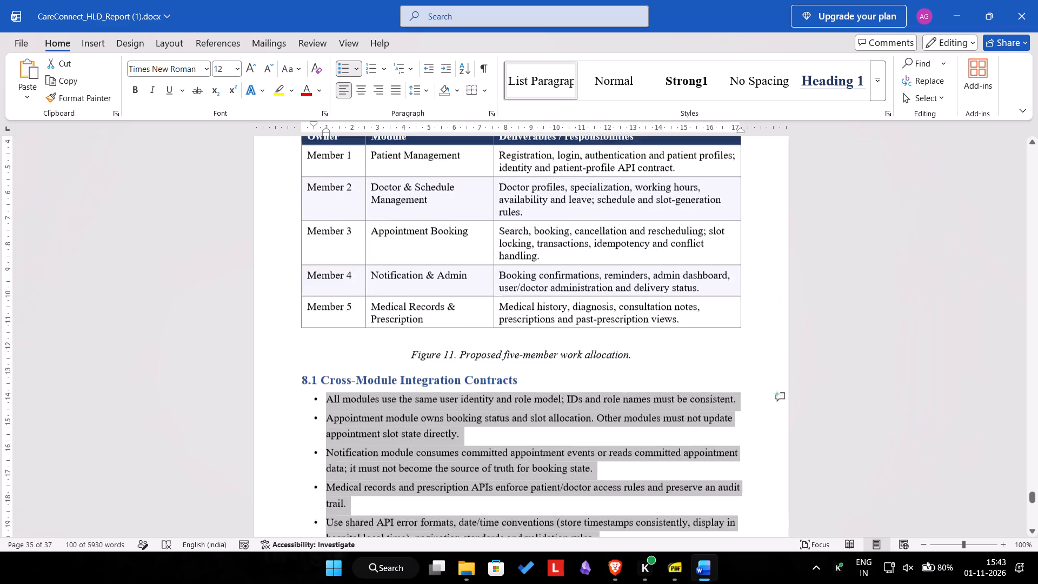
scroll(534, 395, up, 8)
drag(421, 411, 417, 409)
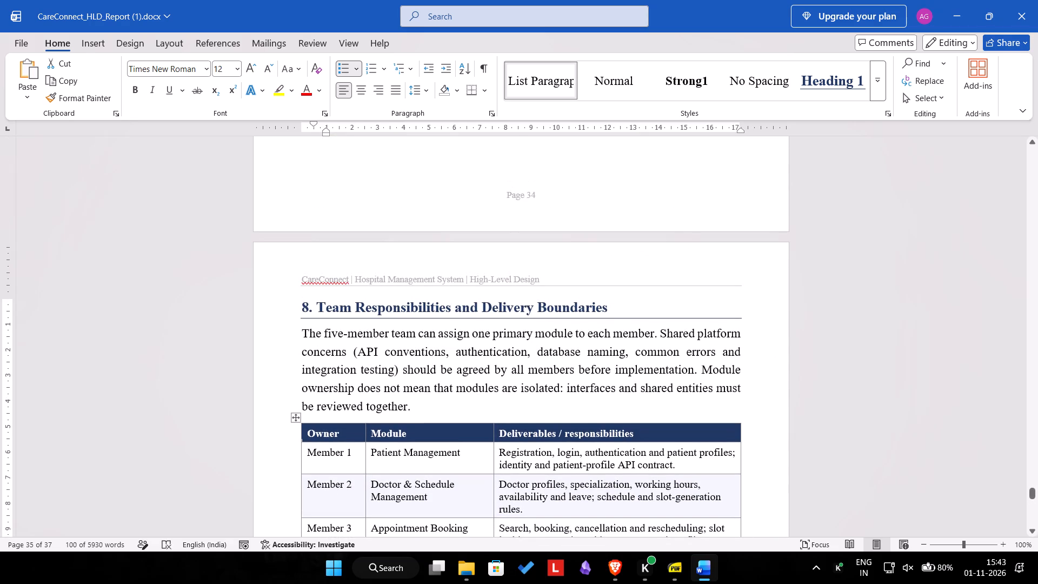
drag(417, 409, 287, 336)
click(265, 65)
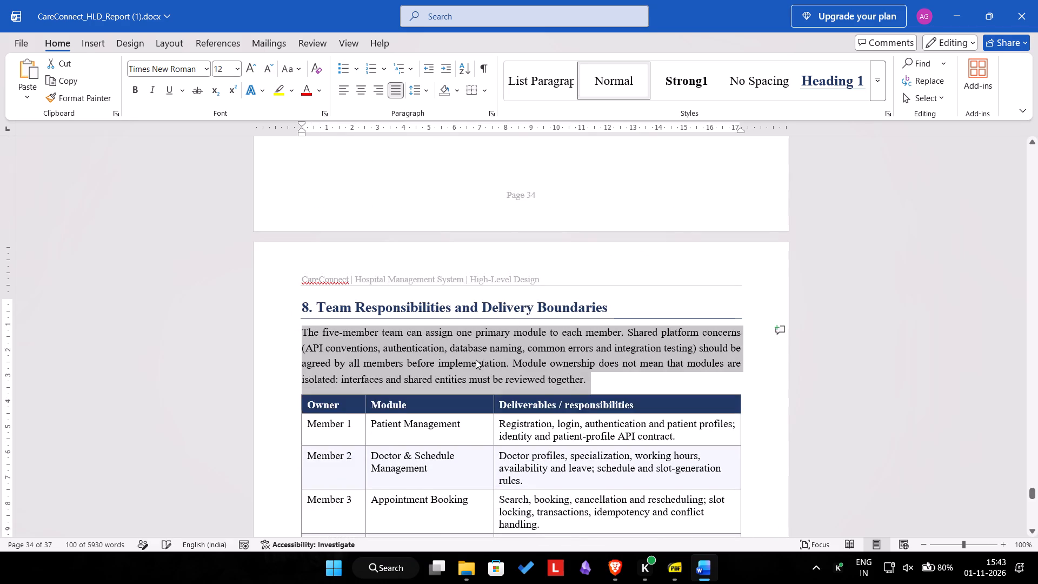
Remove the blank page before section 8 by deleting the paragraph mark after its page break, showing formatting marks only for this edit.
scroll(476, 360, up, 20)
scroll(476, 360, up, 4)
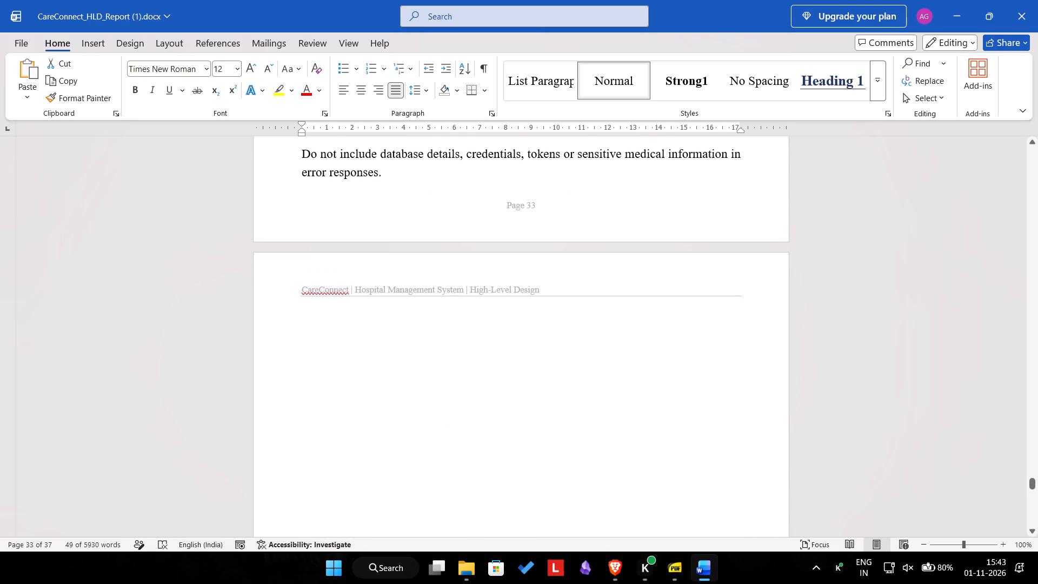
scroll(476, 360, down, 4)
scroll(477, 361, up, 4)
click(480, 69)
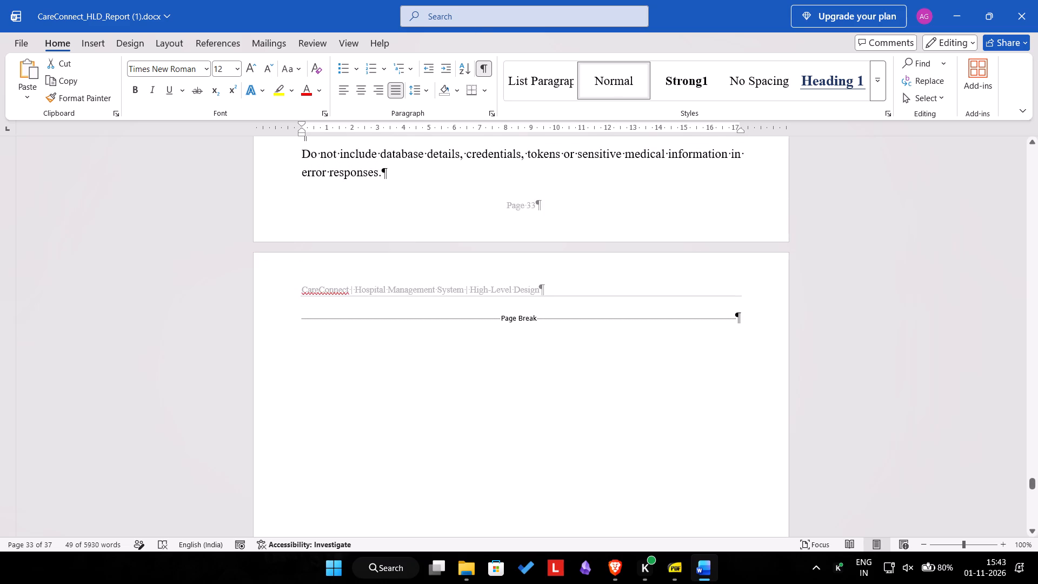
click(735, 313)
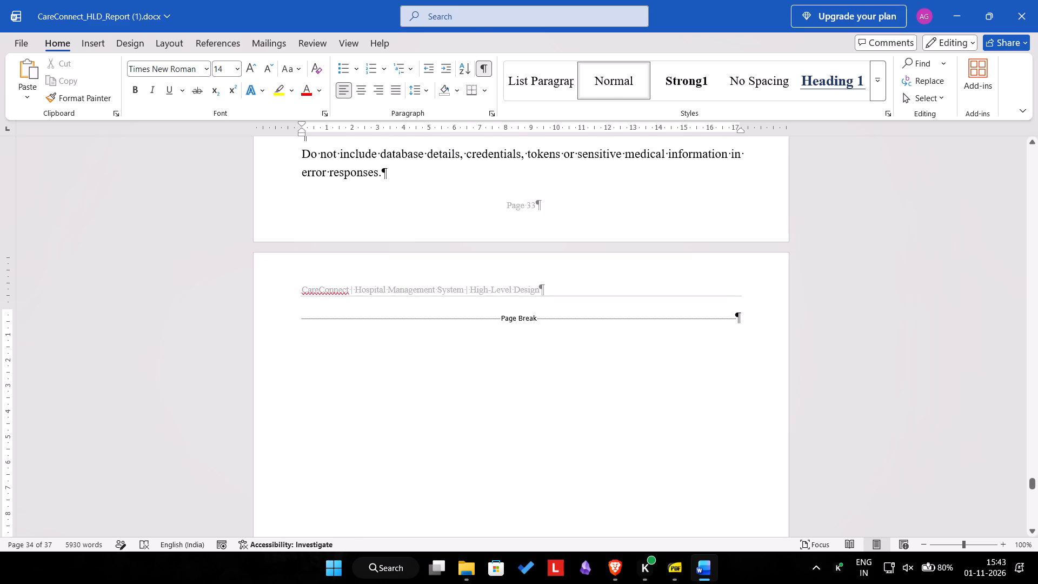
key(Delete)
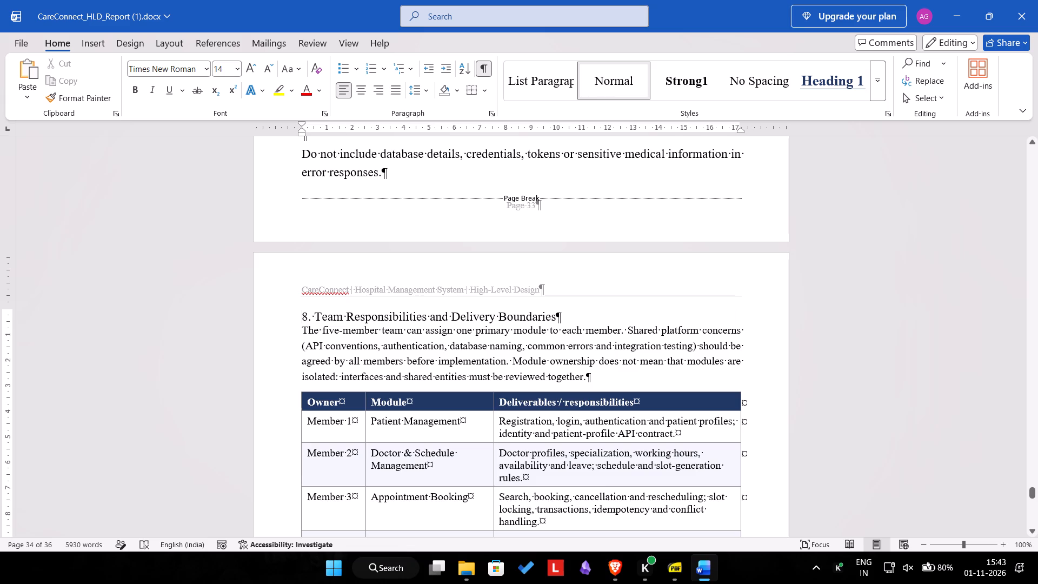
click(894, 405)
key(Escape)
click(894, 405)
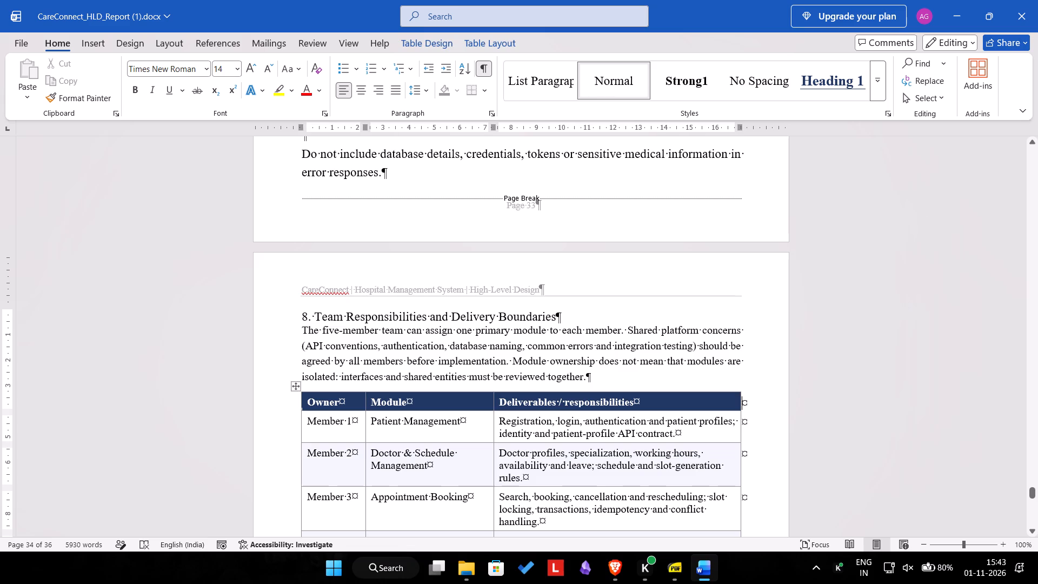
click(541, 334)
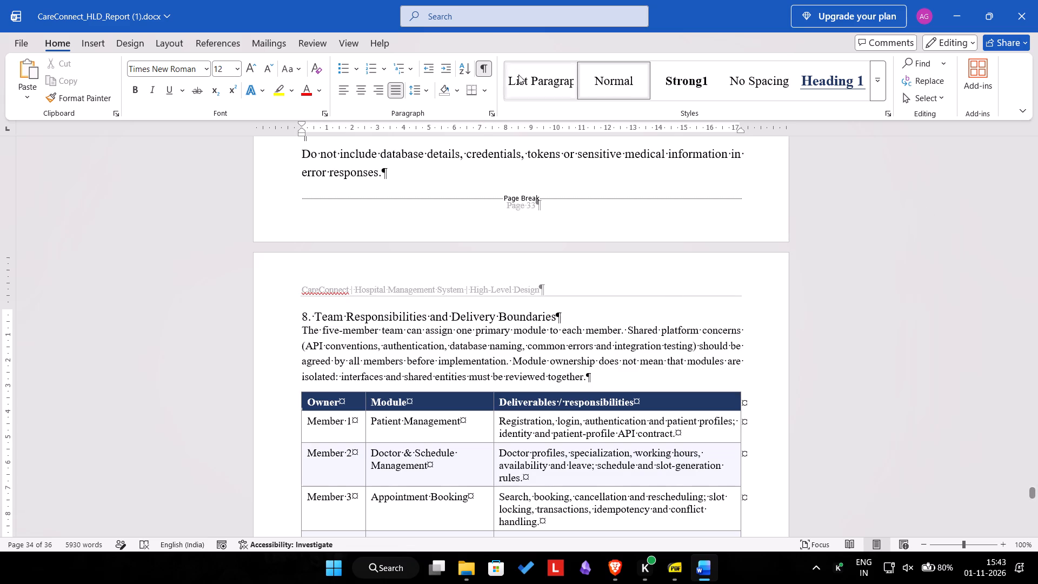
click(480, 60)
click(485, 74)
Reduce the paragraph about returning 409 Conflict, just above 7.3 Standard HTTP Status Codes, to font size 12.
scroll(531, 281, down, 2)
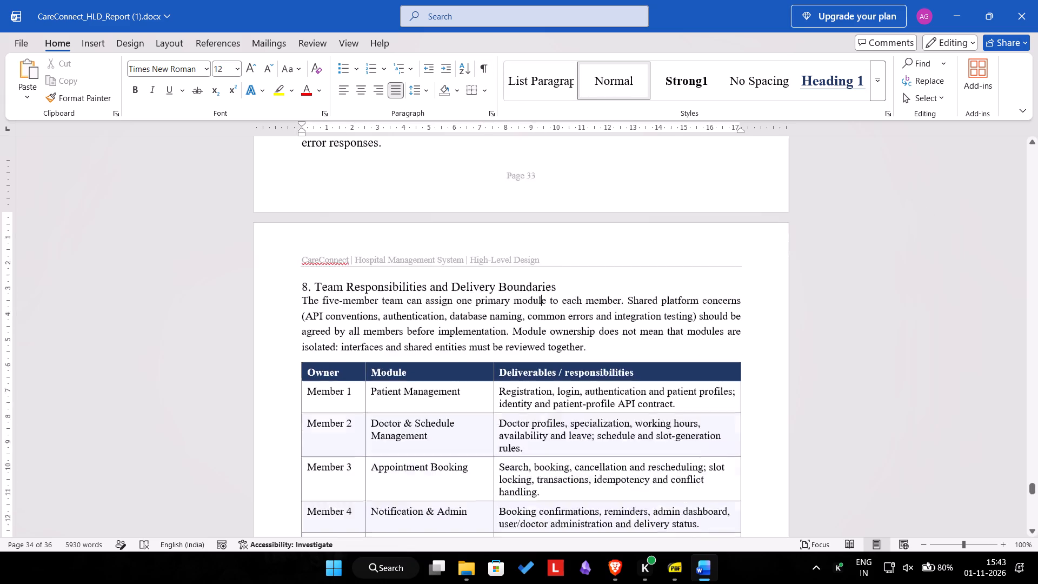
scroll(531, 281, down, 5)
scroll(531, 281, up, 1)
scroll(531, 281, down, 11)
scroll(531, 281, up, 4)
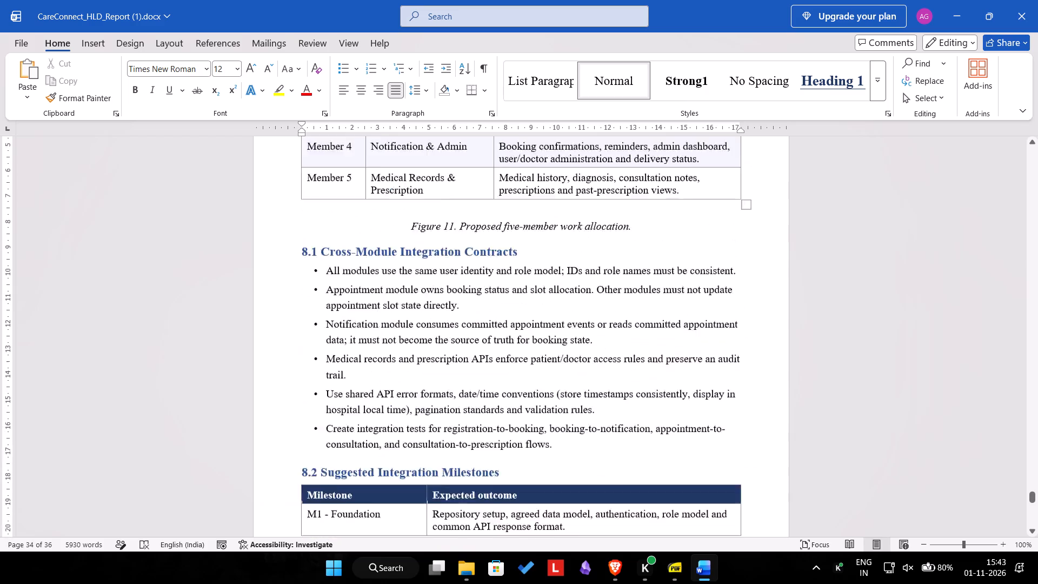
scroll(531, 281, up, 14)
scroll(531, 281, up, 9)
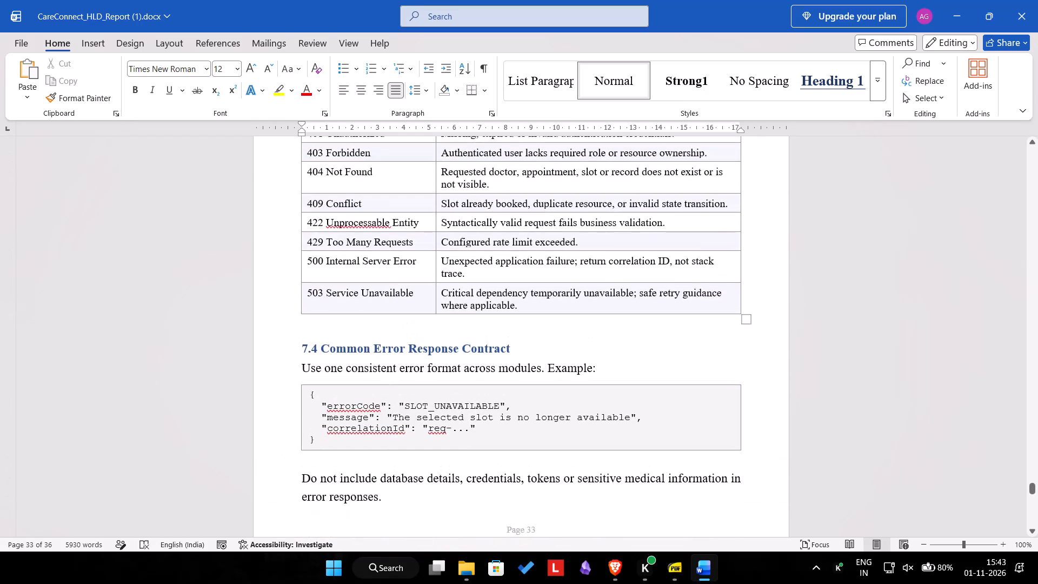
scroll(531, 281, up, 14)
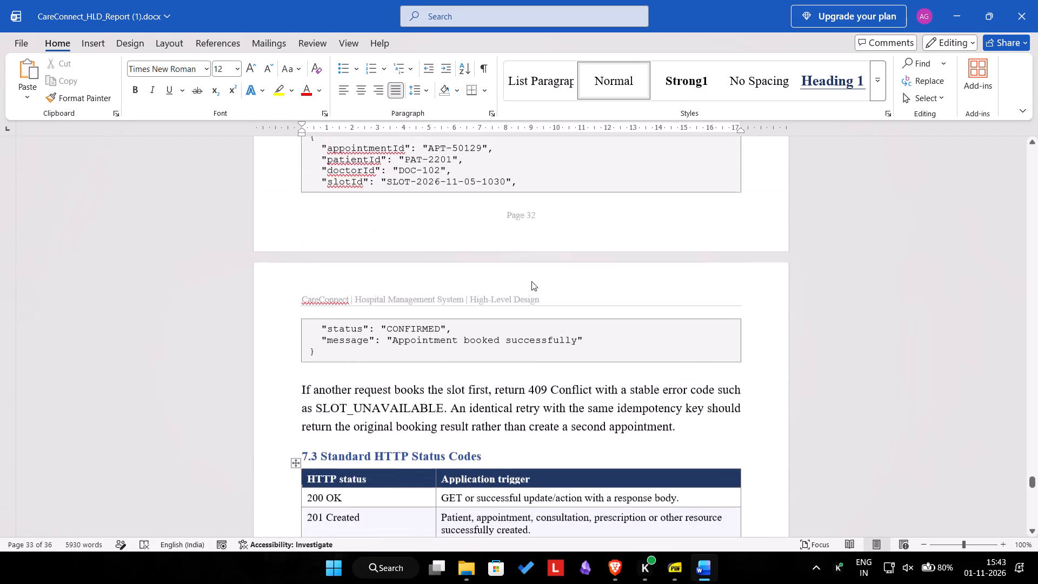
scroll(531, 281, down, 2)
drag(299, 318, 689, 360)
click(267, 67)
Return to the beginning of the report and look over the cover page and section list up to section 1.
scroll(600, 420, up, 5)
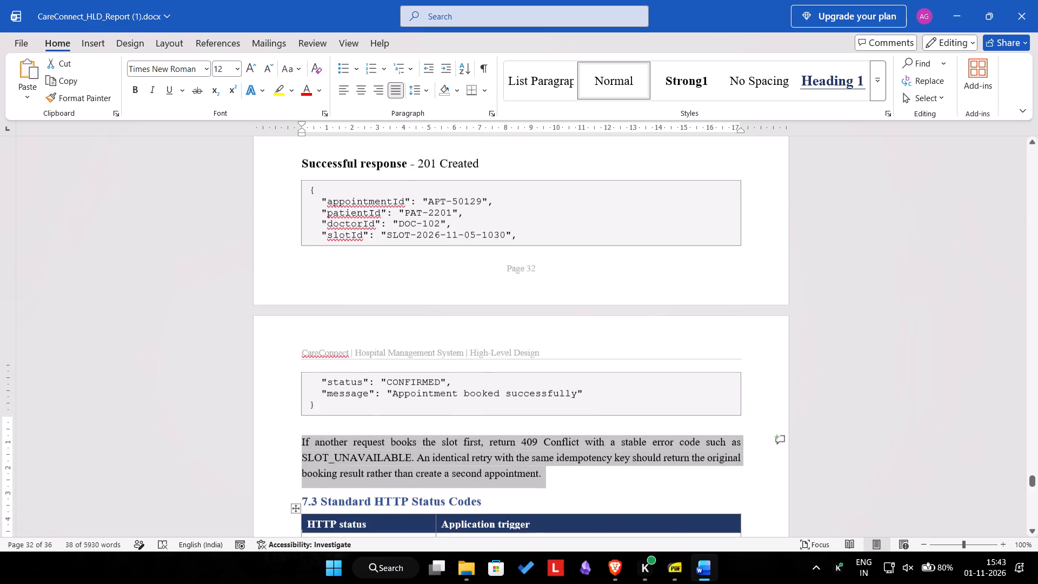
scroll(600, 420, up, 10)
drag(1031, 478, 1013, 200)
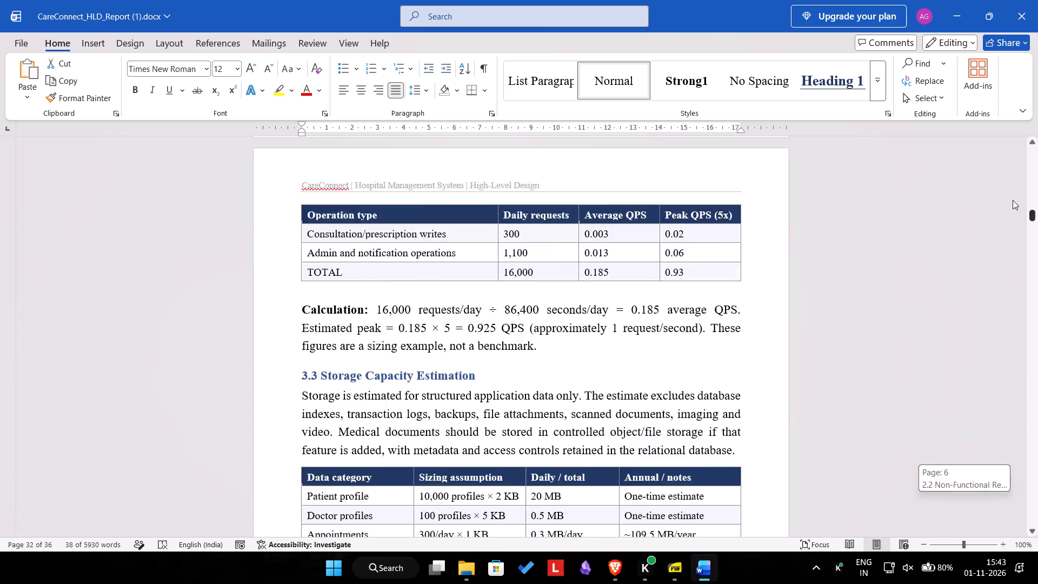
drag(1013, 200, 1018, 160)
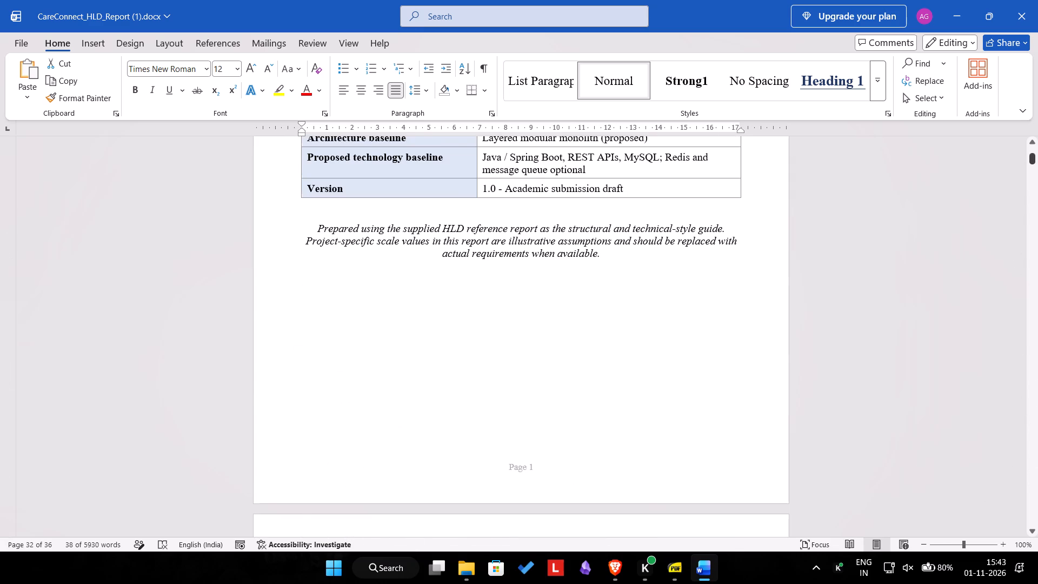
scroll(813, 283, down, 13)
scroll(813, 283, up, 1)
scroll(813, 283, down, 4)
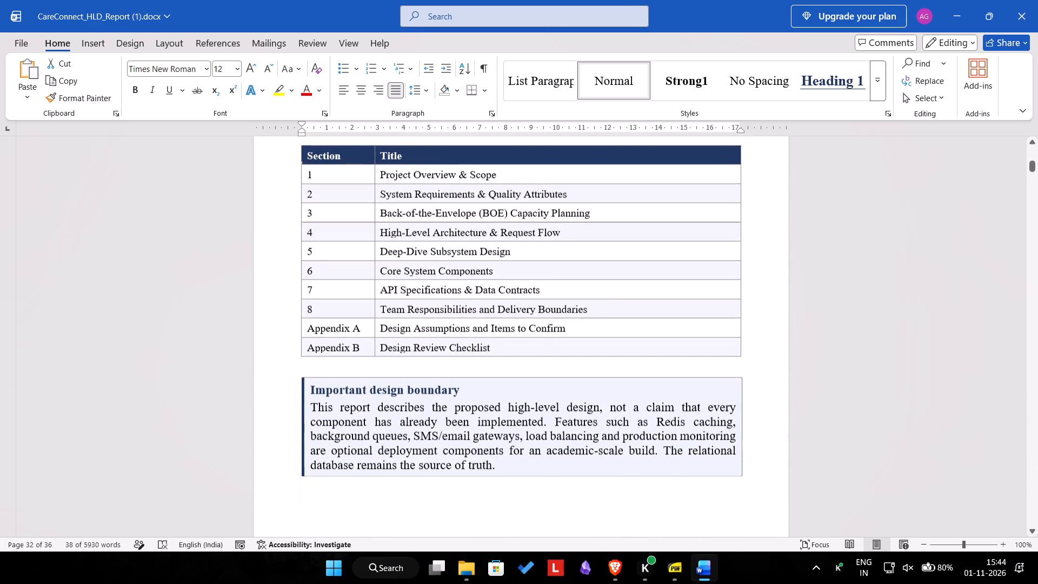
scroll(813, 283, down, 7)
scroll(813, 283, up, 1)
scroll(813, 283, down, 10)
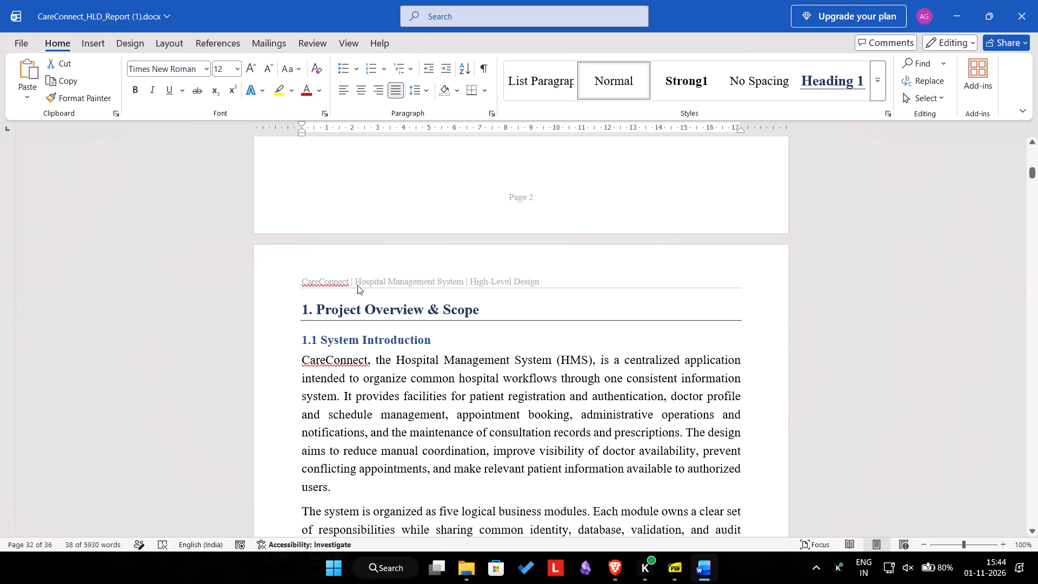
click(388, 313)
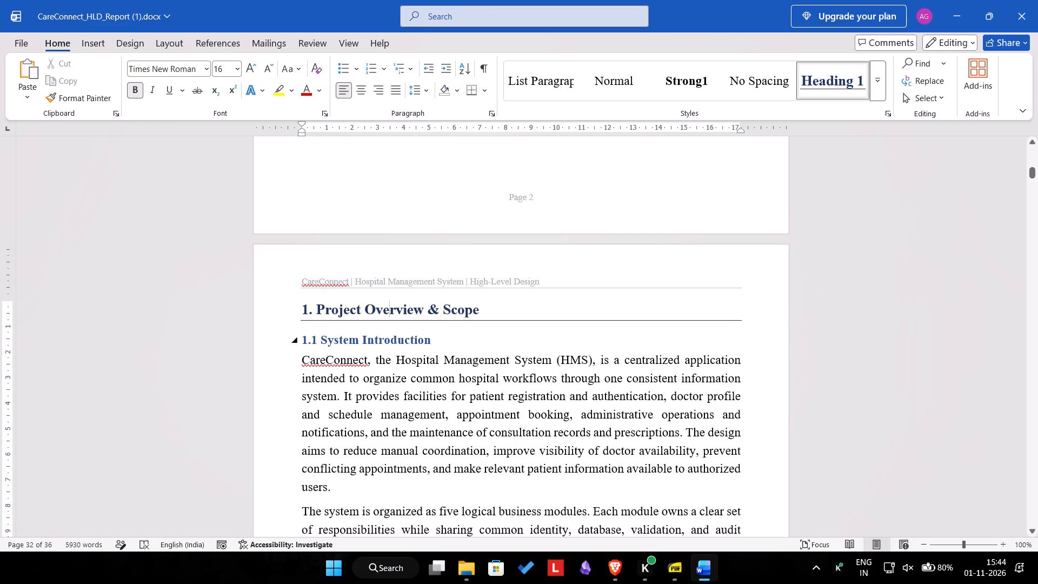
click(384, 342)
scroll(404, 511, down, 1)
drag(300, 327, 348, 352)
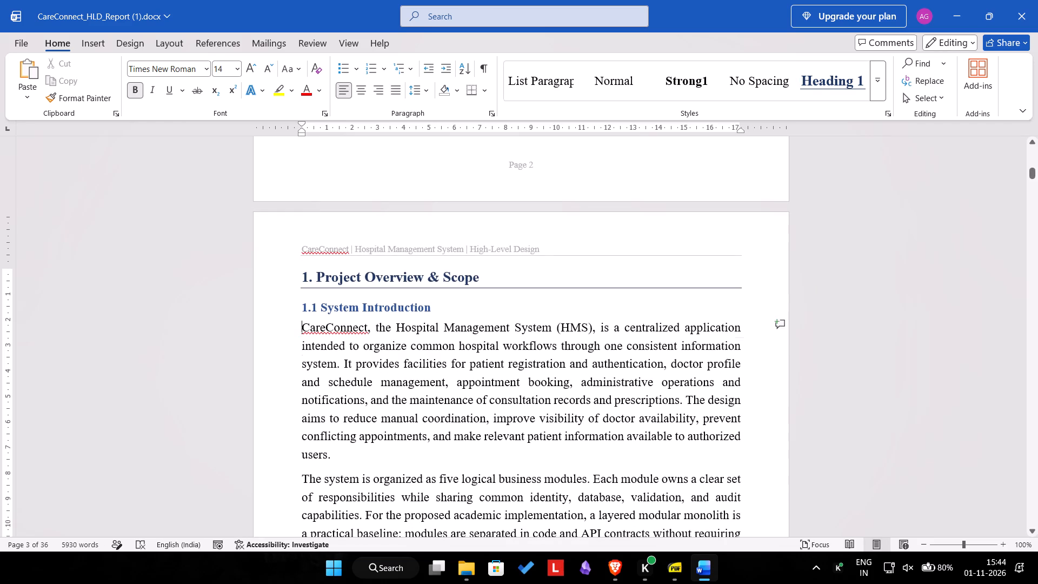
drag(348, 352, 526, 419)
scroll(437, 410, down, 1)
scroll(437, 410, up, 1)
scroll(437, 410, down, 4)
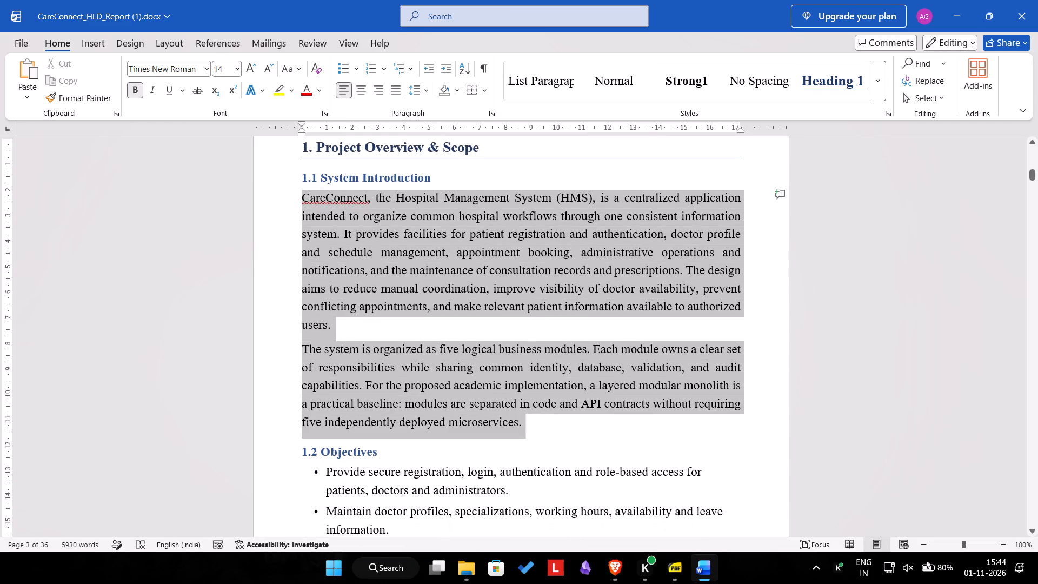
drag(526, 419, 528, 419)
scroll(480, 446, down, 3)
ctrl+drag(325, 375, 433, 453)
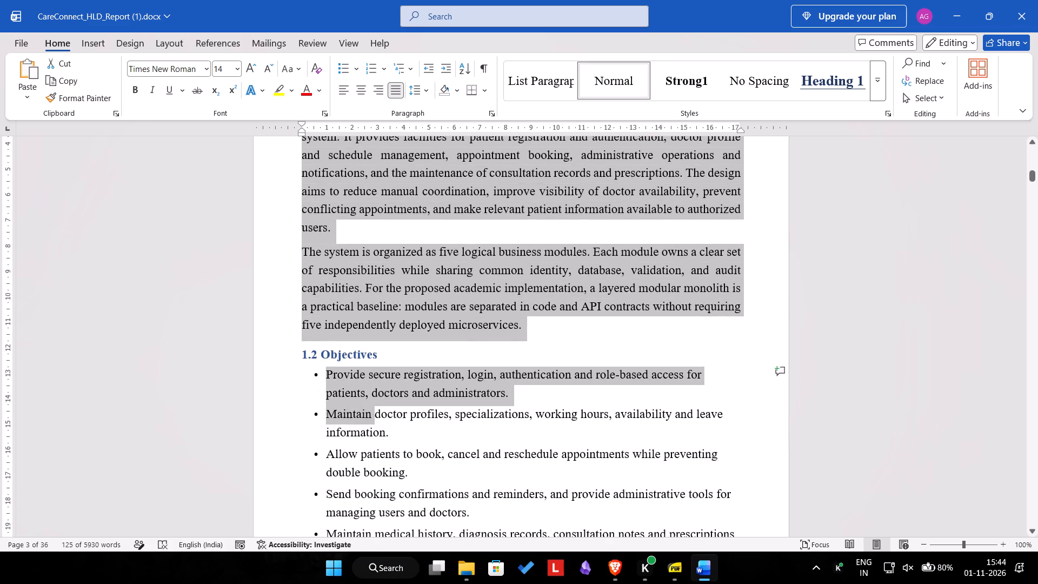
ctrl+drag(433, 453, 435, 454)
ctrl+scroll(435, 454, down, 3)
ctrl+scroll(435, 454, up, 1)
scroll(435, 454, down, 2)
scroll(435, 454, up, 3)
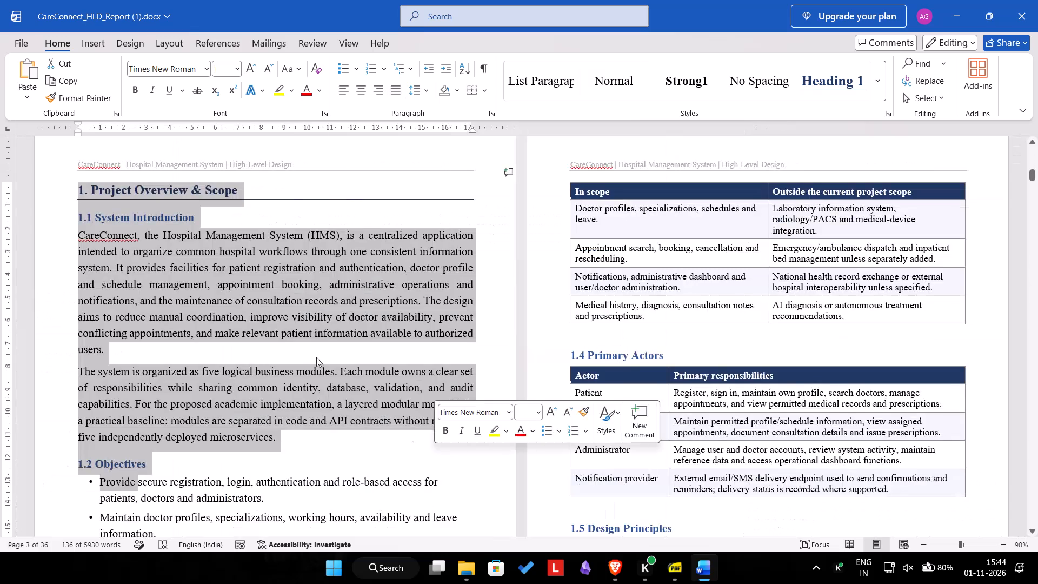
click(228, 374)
Reduce both paragraphs under 1.1 System Introduction to font size 12.
ctrl+scroll(228, 374, up, 3)
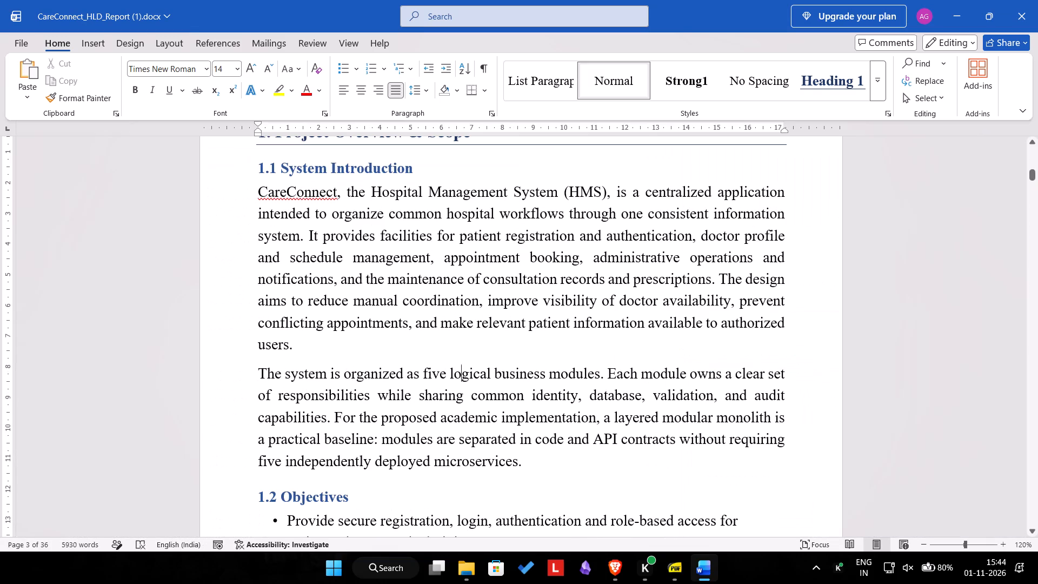
drag(258, 190, 521, 453)
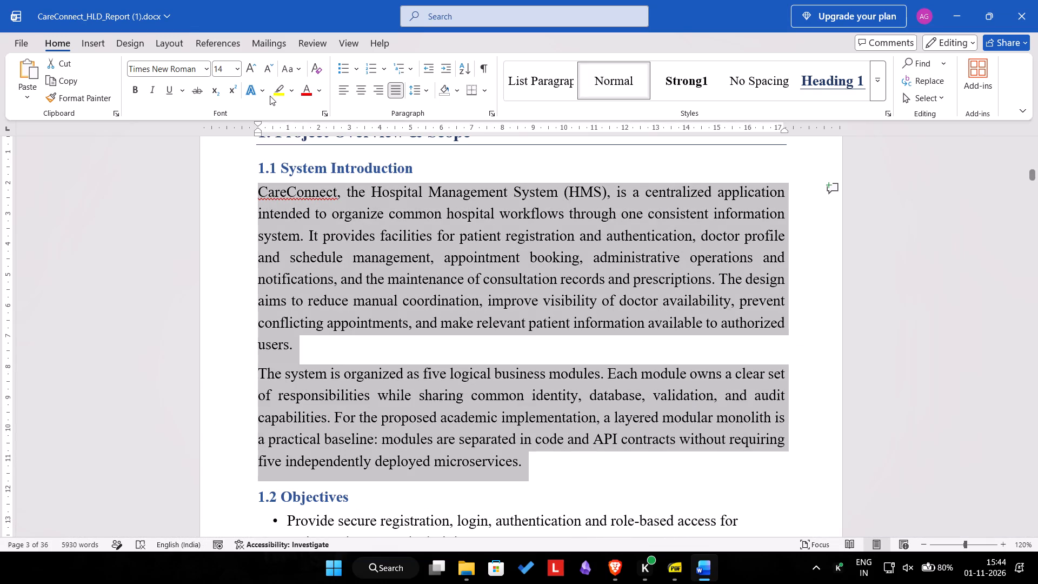
click(271, 72)
Reduce the bullet list under 1.2 Objectives to font size 12.
scroll(388, 403, down, 3)
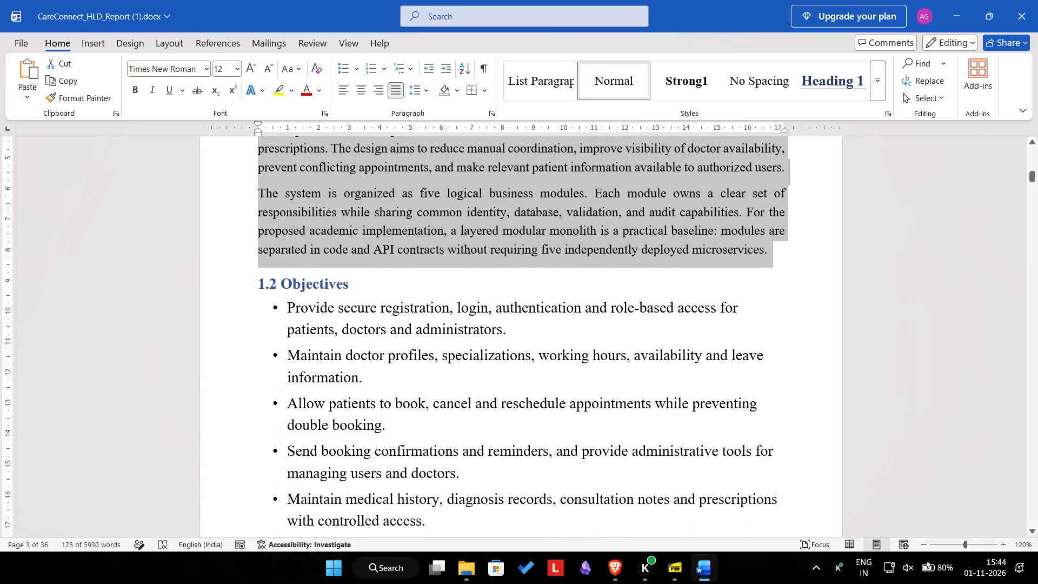
drag(289, 306, 428, 440)
scroll(417, 378, down, 2)
click(264, 71)
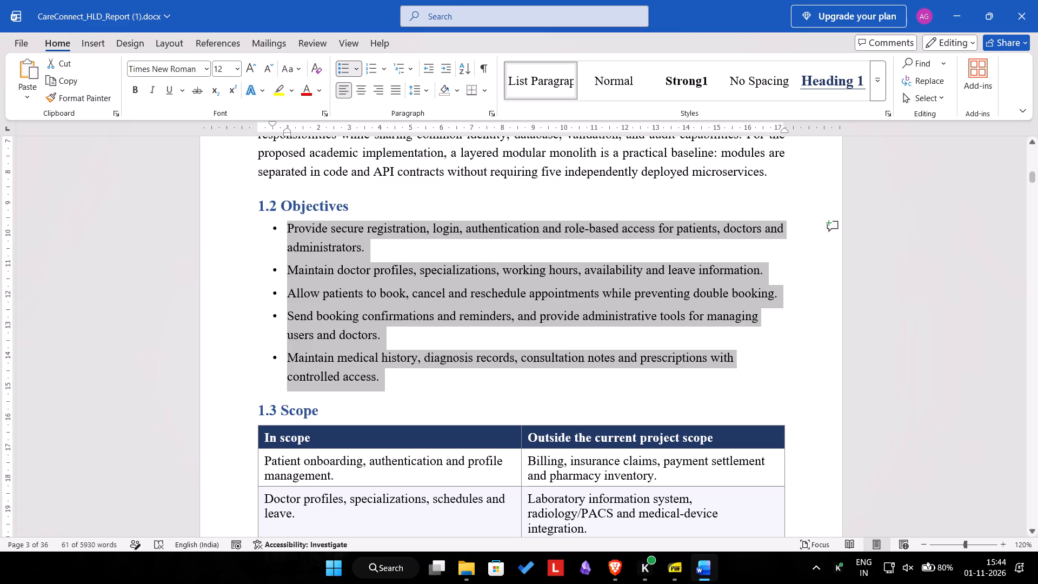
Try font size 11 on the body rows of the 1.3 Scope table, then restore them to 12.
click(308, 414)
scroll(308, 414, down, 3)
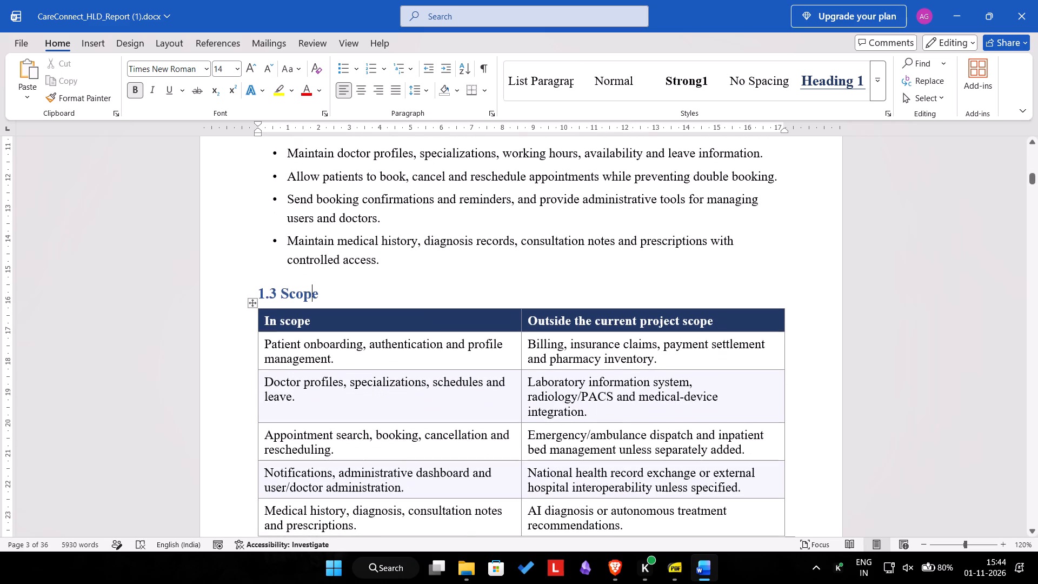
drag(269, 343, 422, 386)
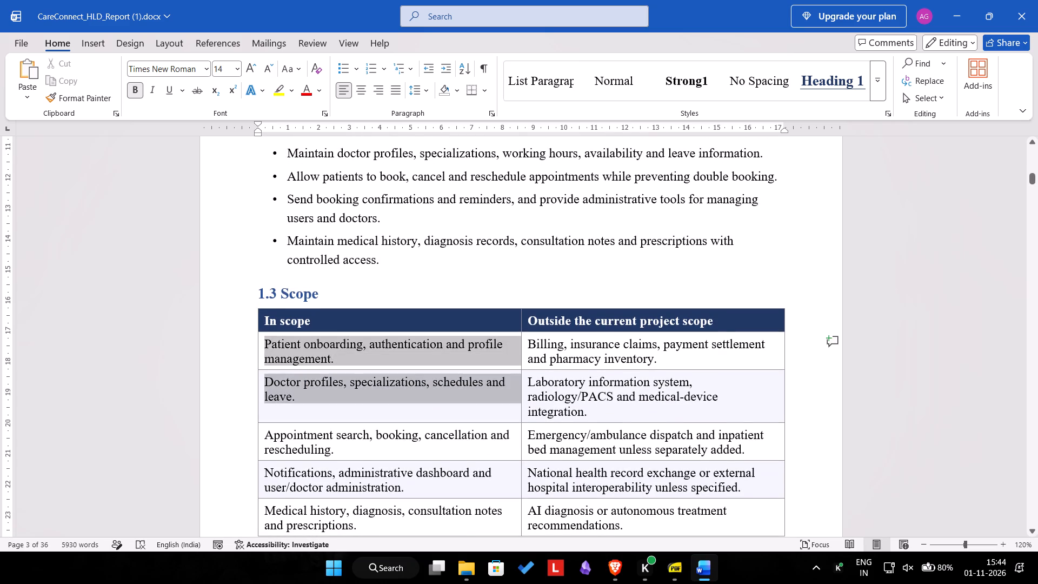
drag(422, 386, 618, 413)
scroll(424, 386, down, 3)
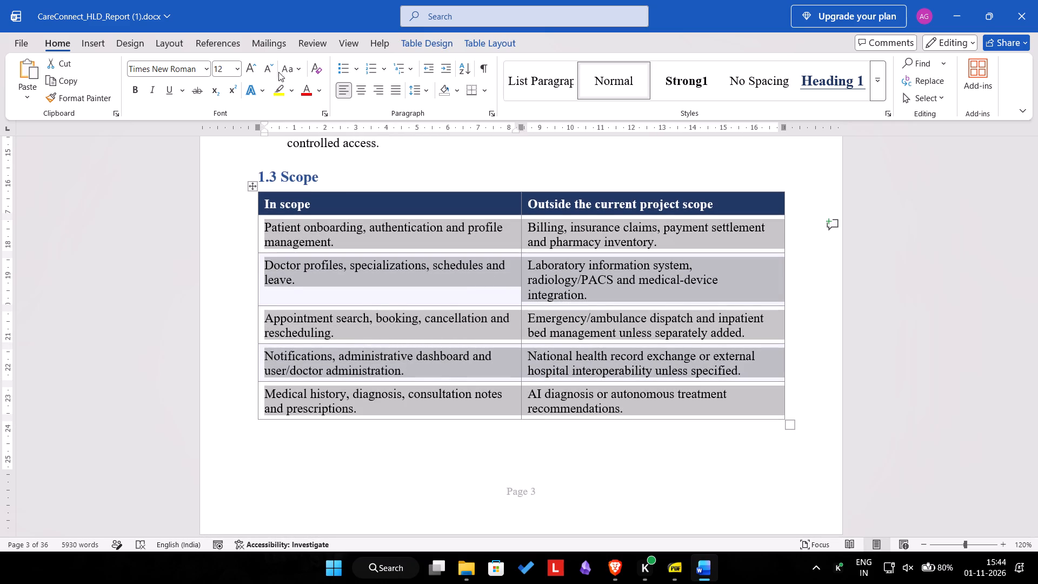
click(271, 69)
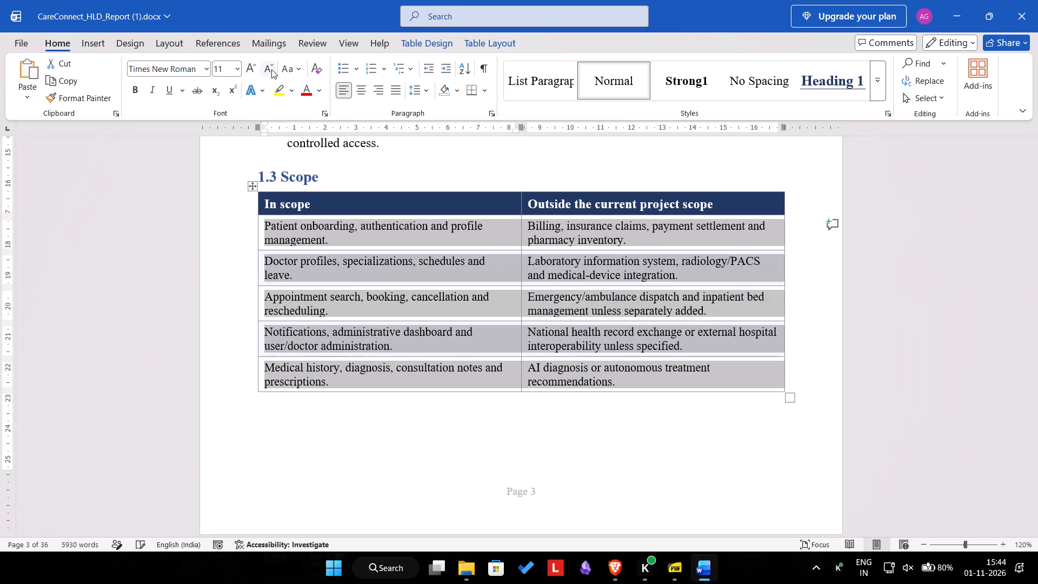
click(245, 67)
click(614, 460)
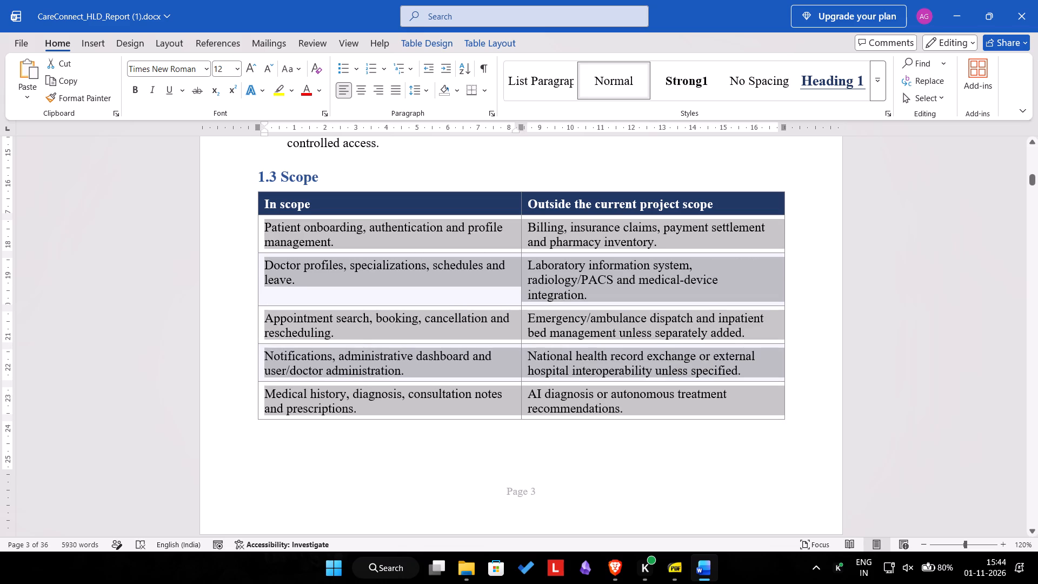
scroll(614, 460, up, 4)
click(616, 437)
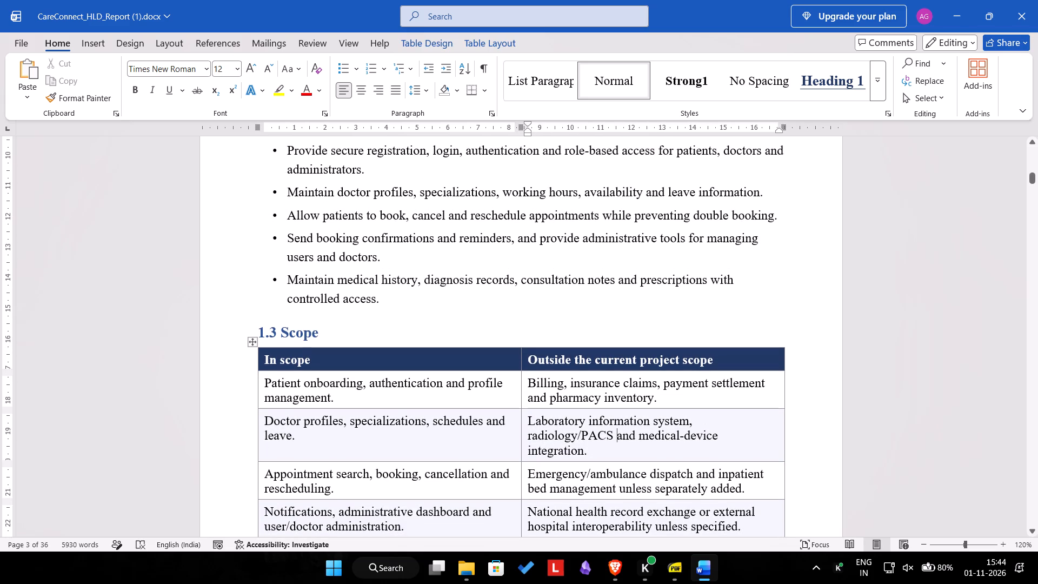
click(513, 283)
Reduce the bullet list under 1.5 Design Principles to font size 12.
scroll(554, 418, down, 8)
scroll(554, 418, up, 1)
scroll(554, 418, down, 5)
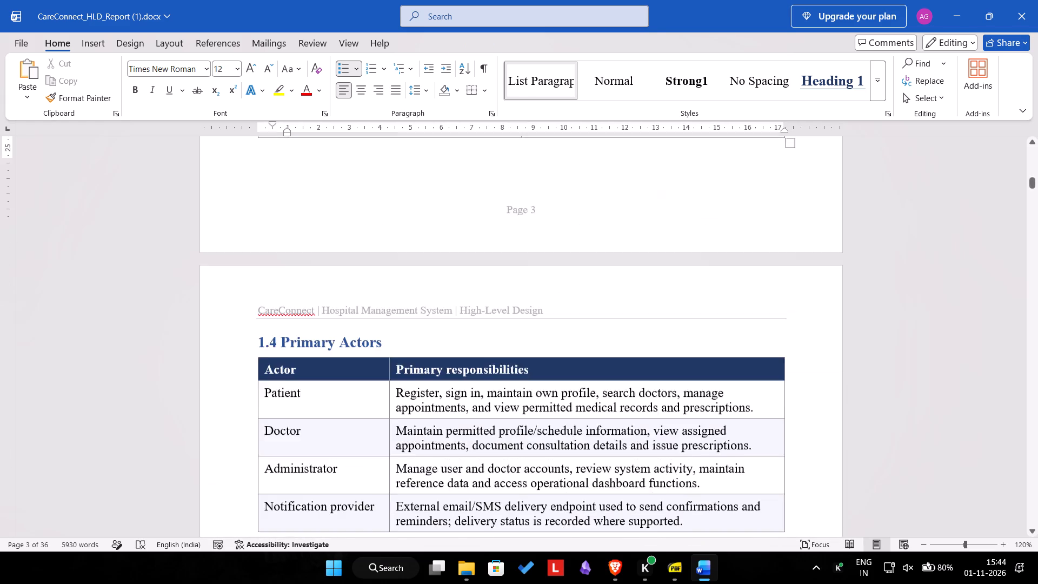
scroll(554, 418, down, 7)
drag(289, 297, 364, 326)
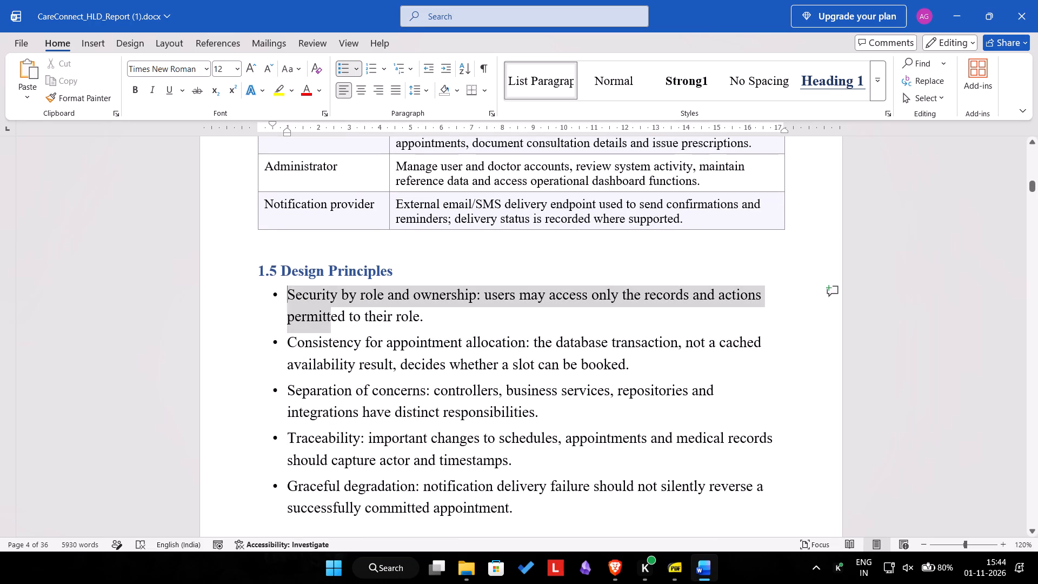
drag(364, 326, 586, 502)
click(276, 72)
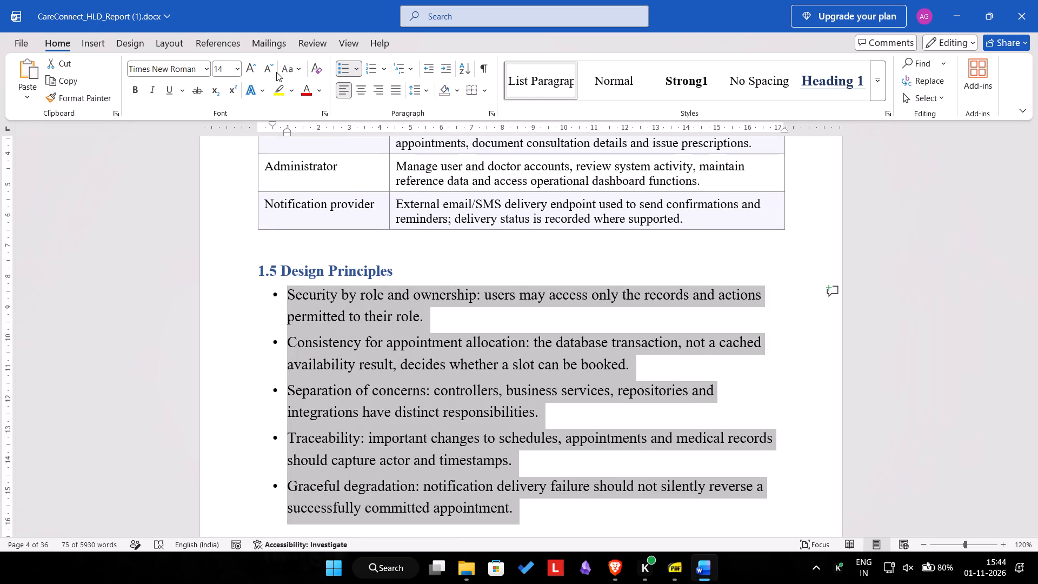
click(267, 72)
Reduce the introductory paragraph under 2.1 Functional Requirements (FR) to font size 12.
scroll(481, 413, down, 9)
scroll(481, 413, up, 1)
scroll(481, 413, down, 6)
scroll(481, 413, up, 1)
scroll(481, 413, down, 6)
drag(257, 281, 530, 291)
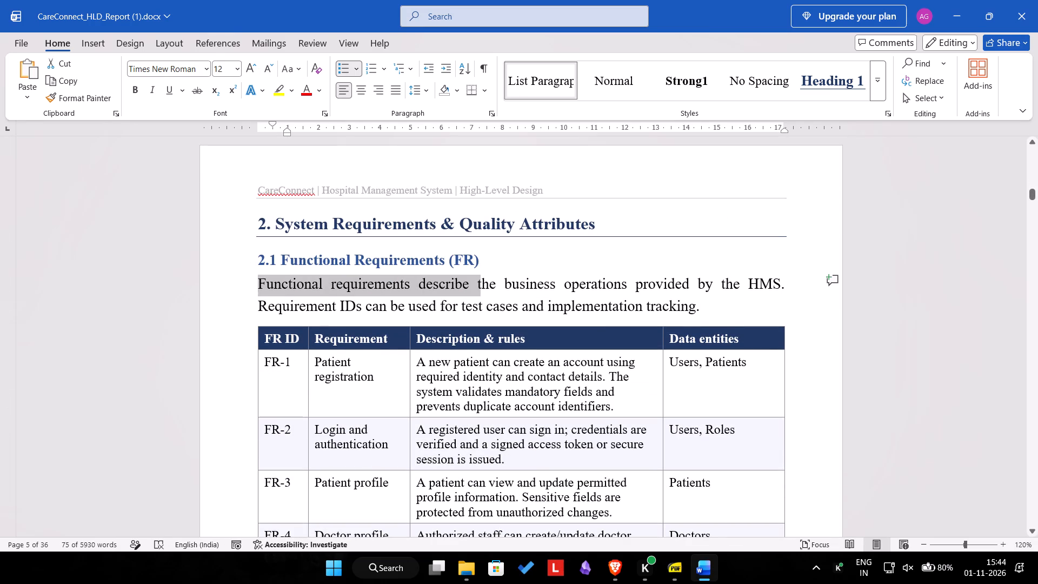
drag(530, 291, 738, 307)
click(264, 67)
Reduce the introductory paragraph under 2.2 Non-Functional Requirements (NFR) to font size 12.
scroll(408, 456, down, 3)
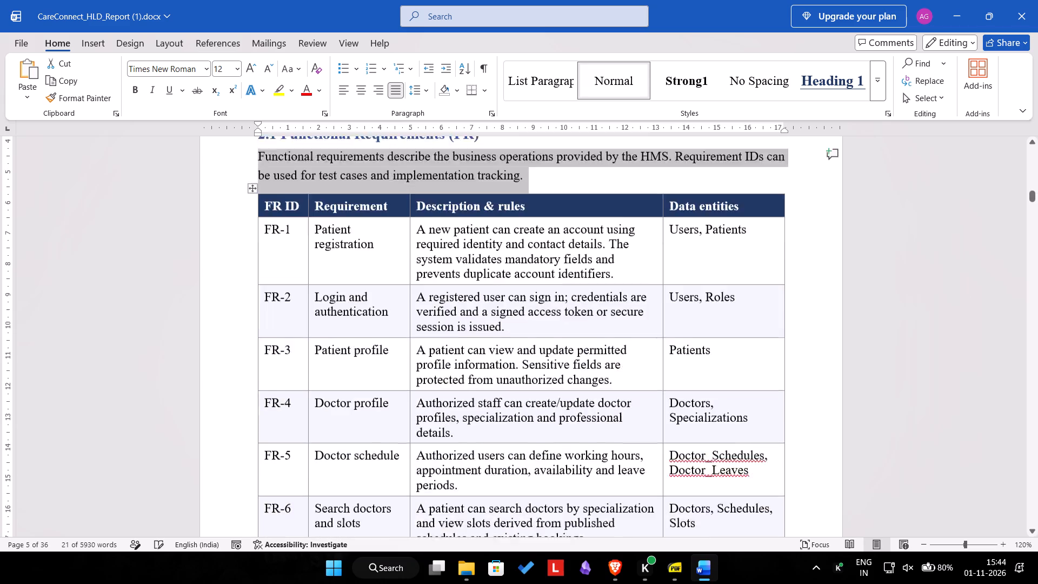
scroll(408, 456, down, 7)
click(457, 295)
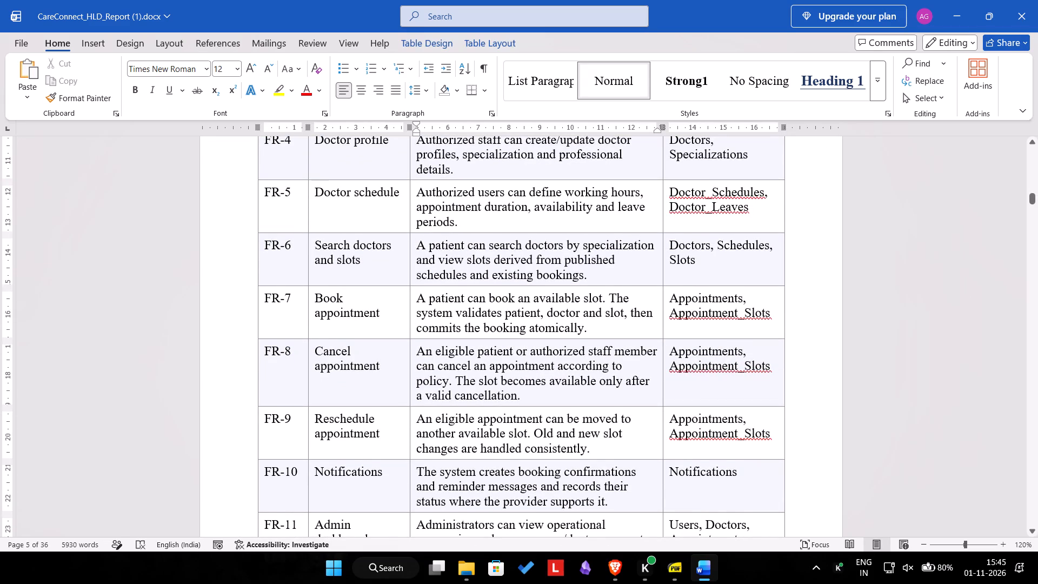
scroll(501, 443, down, 1)
scroll(501, 443, up, 1)
scroll(501, 443, down, 17)
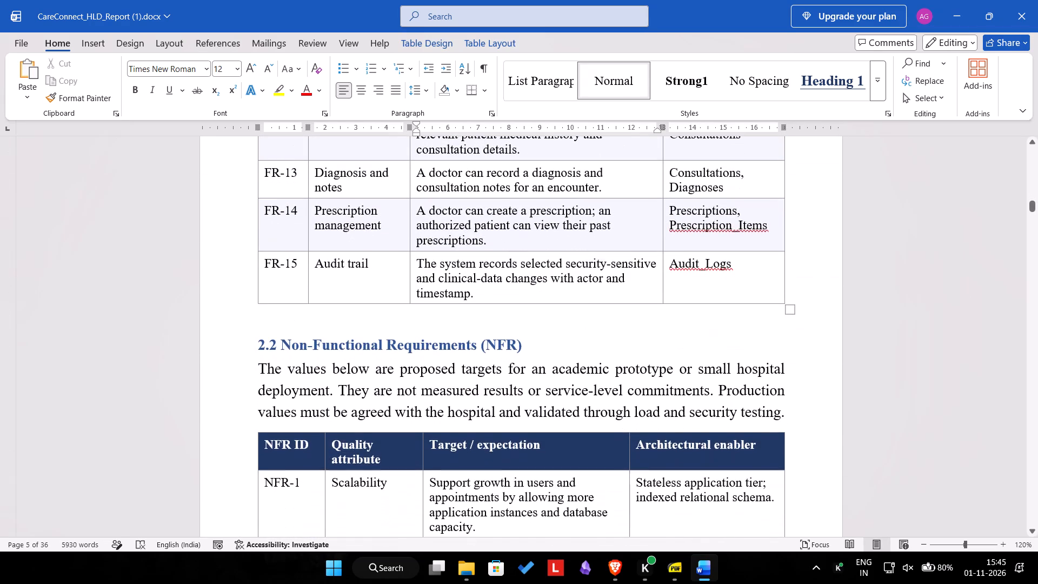
drag(259, 369, 811, 410)
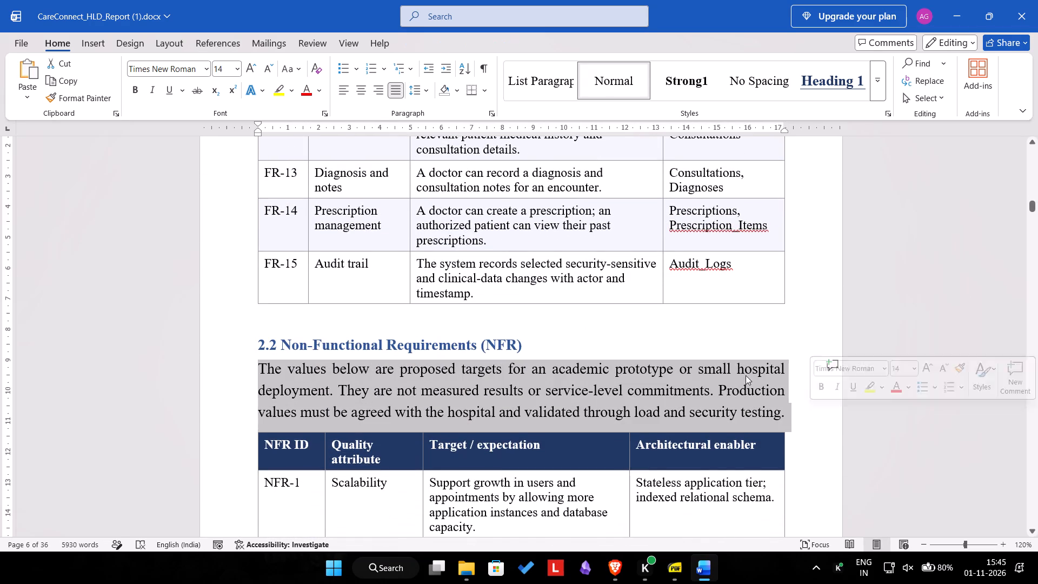
click(264, 61)
Reduce the capacity planning paragraph under 3.1 System Scale Assumptions to font size 12.
scroll(489, 467, down, 4)
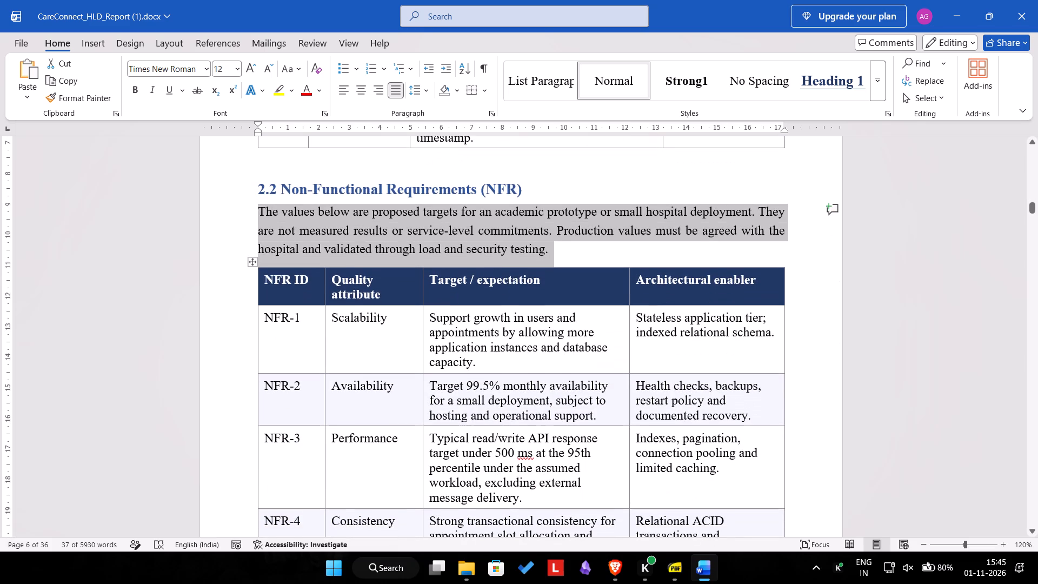
scroll(492, 399, down, 7)
scroll(492, 399, up, 1)
scroll(492, 399, down, 10)
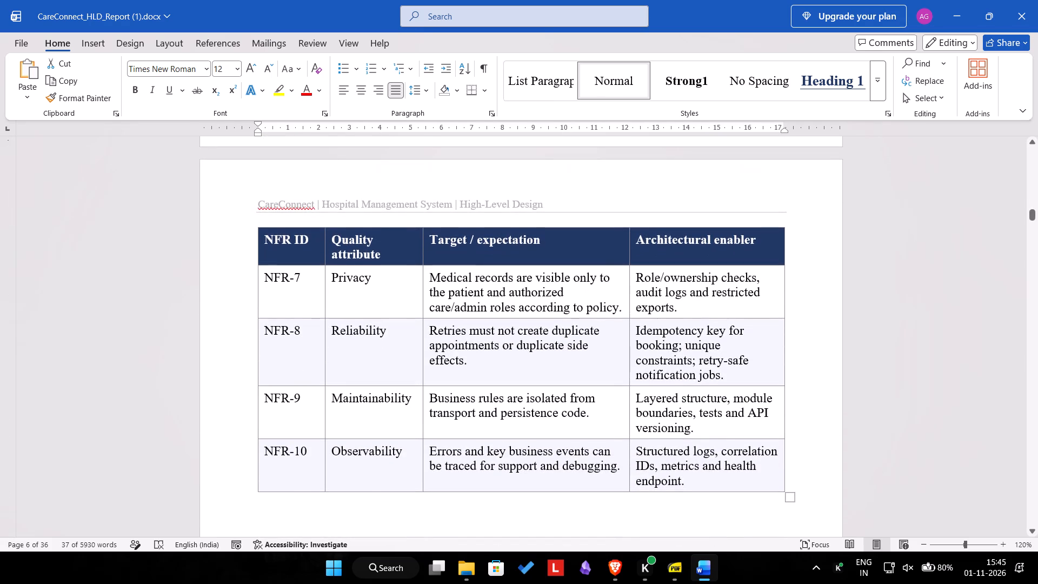
click(492, 399)
scroll(492, 399, down, 4)
scroll(492, 399, up, 1)
scroll(492, 399, down, 15)
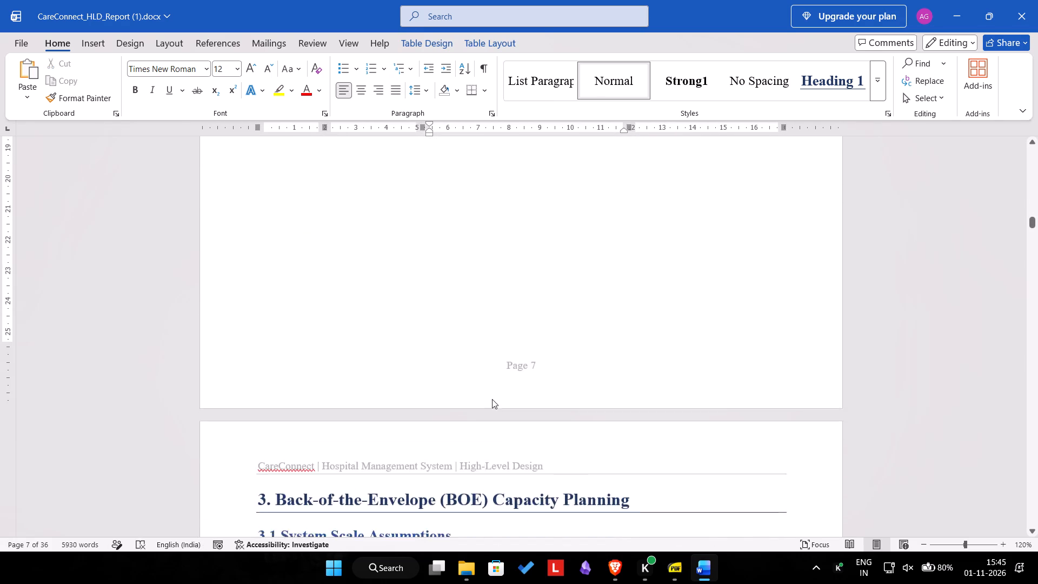
scroll(492, 399, down, 4)
drag(259, 365, 392, 376)
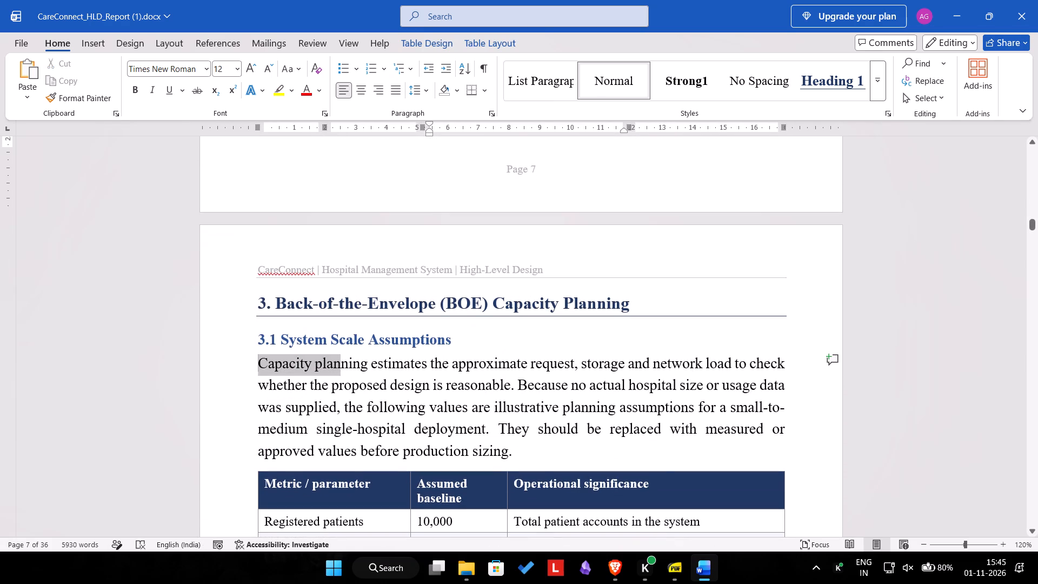
drag(392, 376, 509, 446)
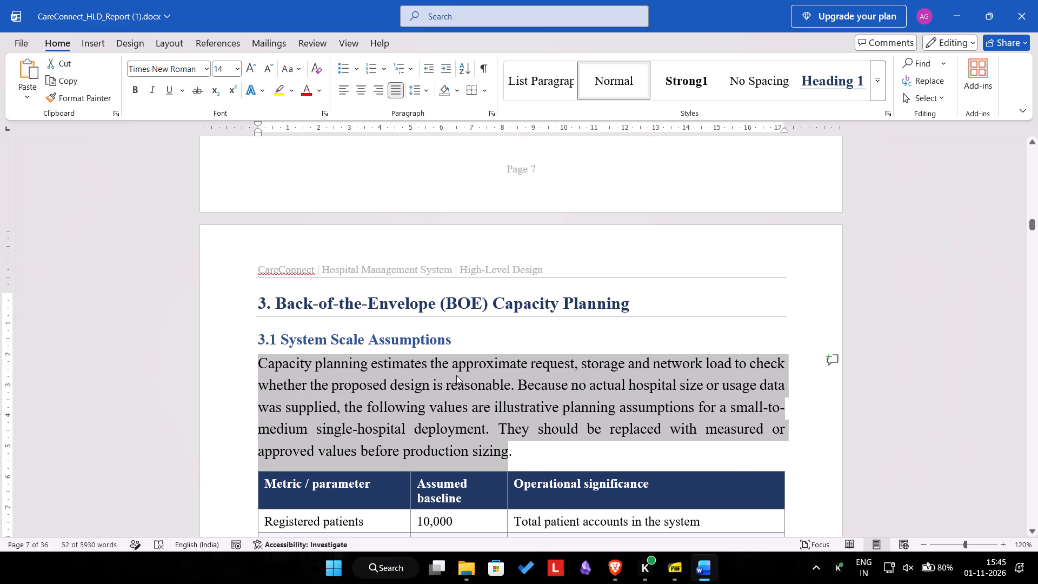
click(516, 456)
drag(516, 456, 256, 364)
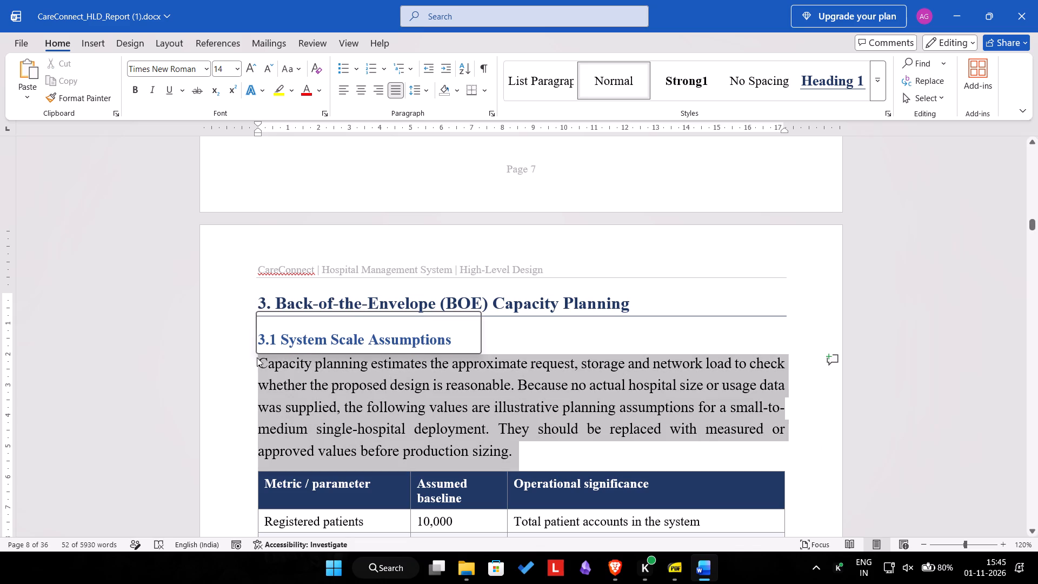
click(263, 70)
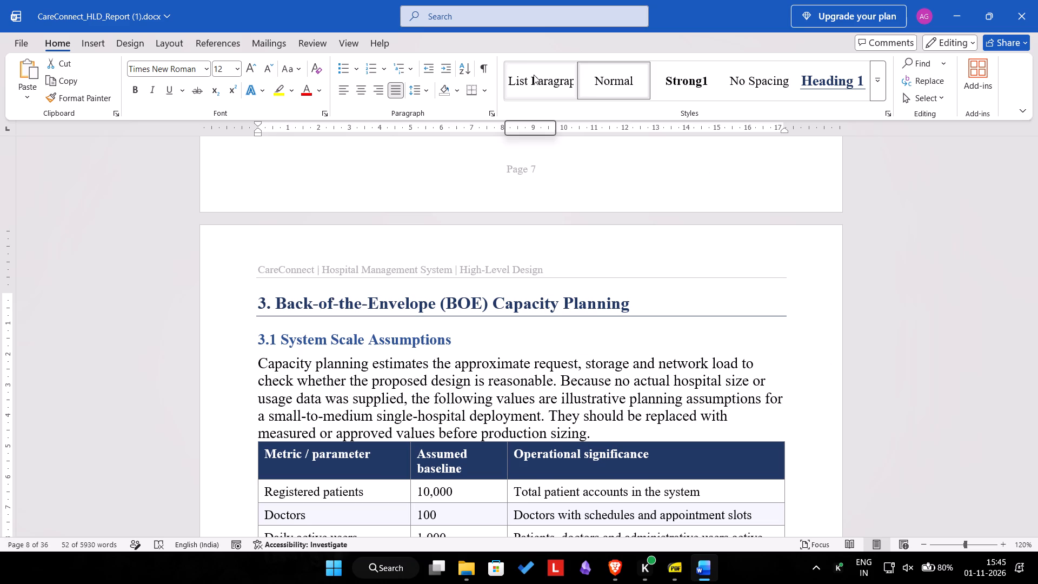
Reduce the introductory paragraph under 3.2 Throughput and QPS Calculations to font size 12.
click(939, 360)
scroll(666, 388, down, 2)
scroll(666, 388, up, 1)
scroll(666, 388, down, 1)
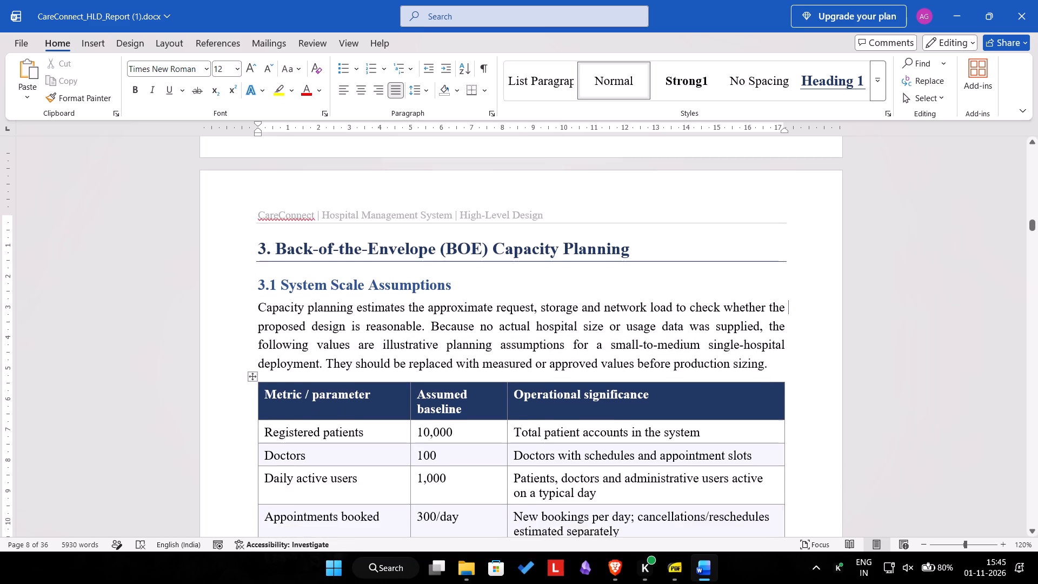
scroll(666, 388, down, 12)
drag(615, 322, 271, 276)
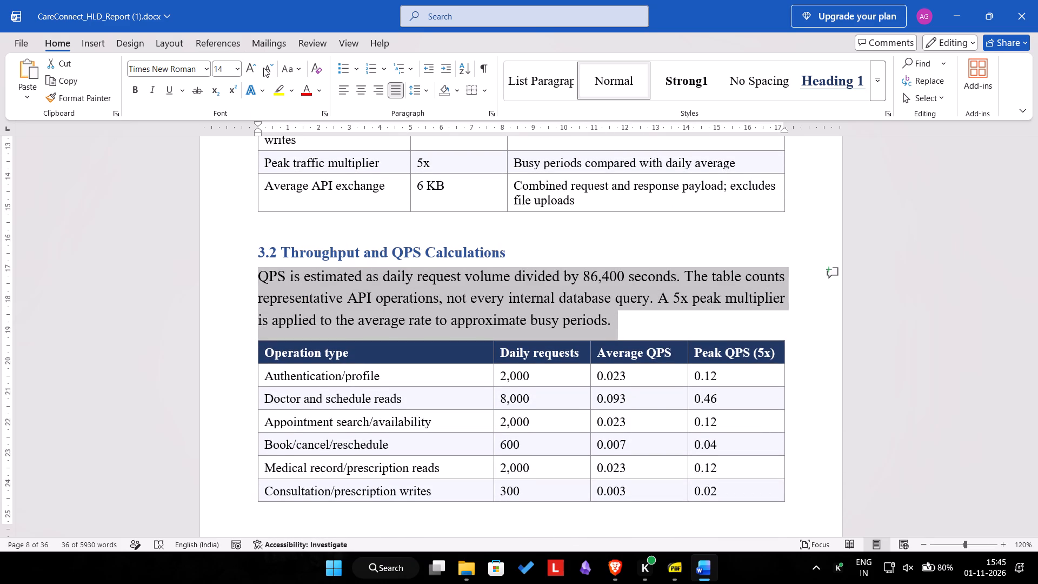
click(263, 68)
click(585, 190)
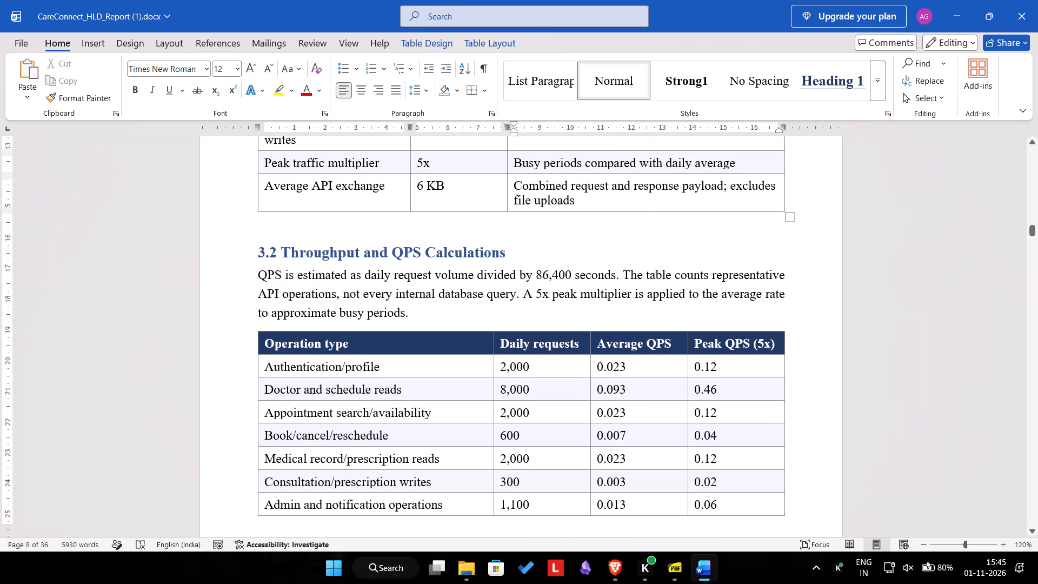
Reduce the text following the bold "Calculation:" label below the QPS table to font size 12.
scroll(537, 436, down, 6)
scroll(537, 436, up, 5)
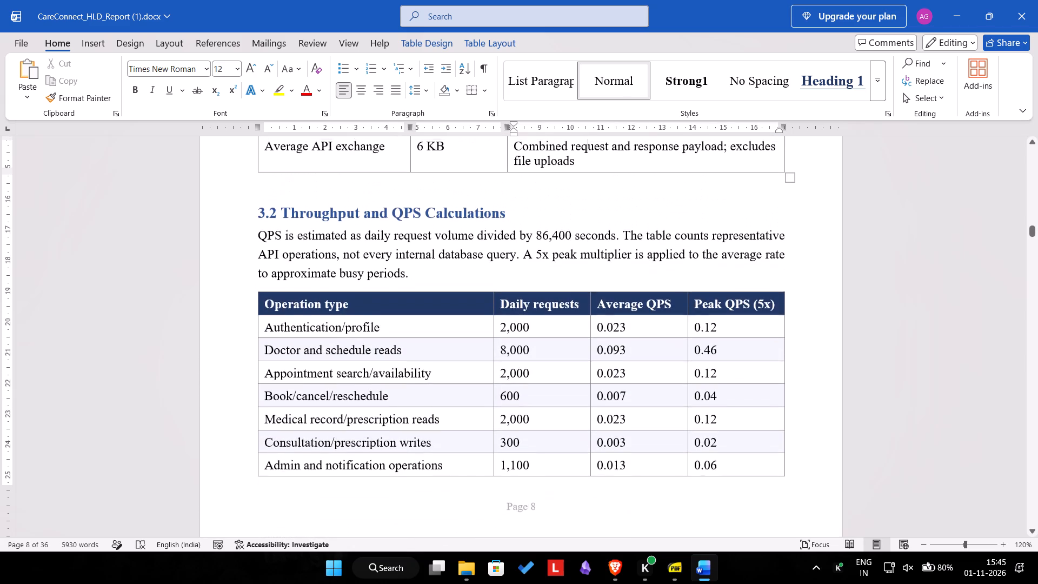
scroll(537, 436, down, 5)
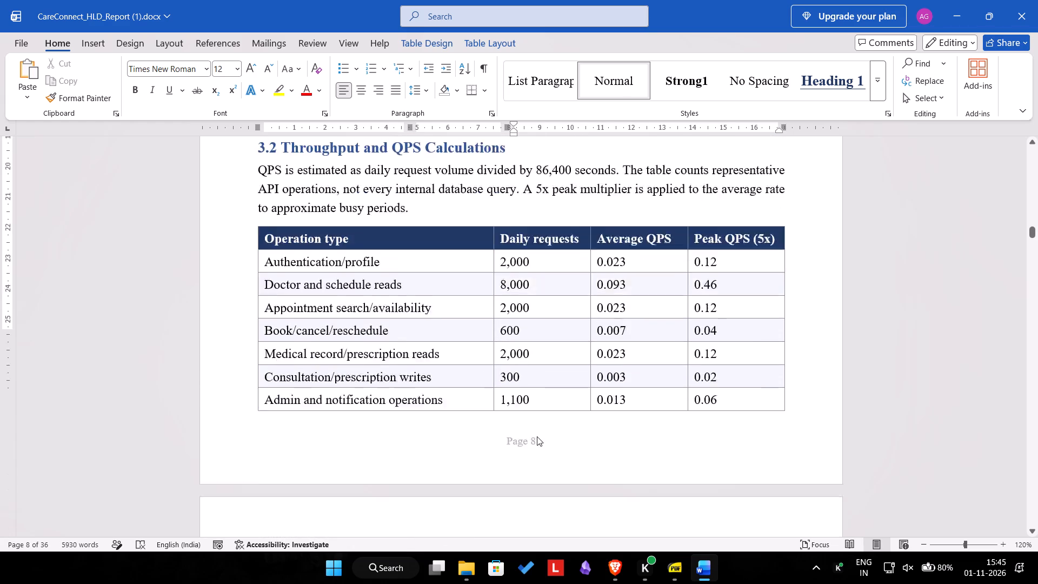
scroll(537, 436, down, 2)
scroll(537, 436, up, 1)
scroll(537, 436, down, 3)
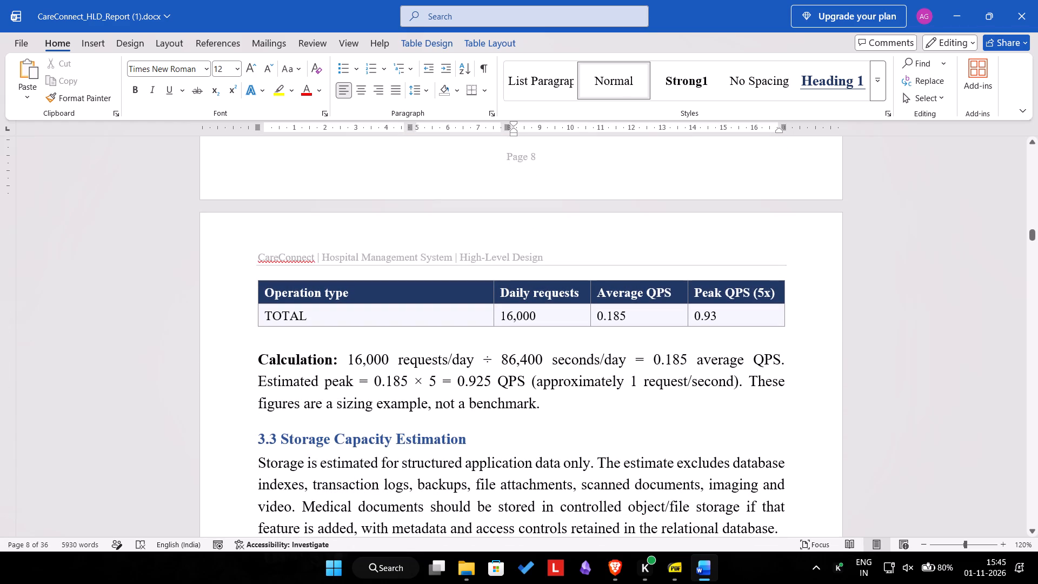
drag(348, 354, 547, 404)
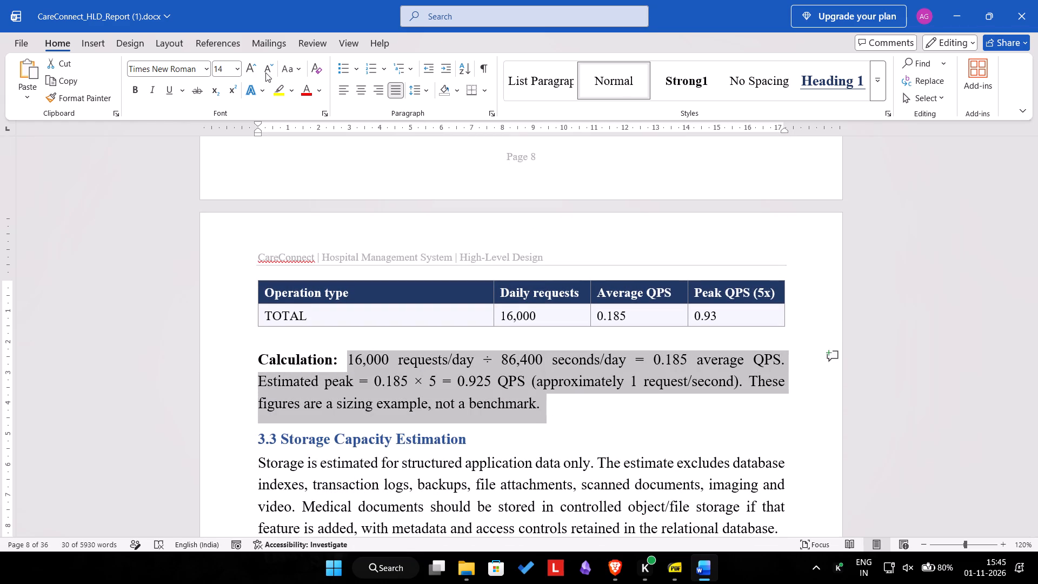
click(265, 72)
Reduce the paragraphs above and below the table in 3.3 Storage Capacity Estimation to font size 12.
scroll(429, 327, down, 4)
drag(261, 300, 782, 371)
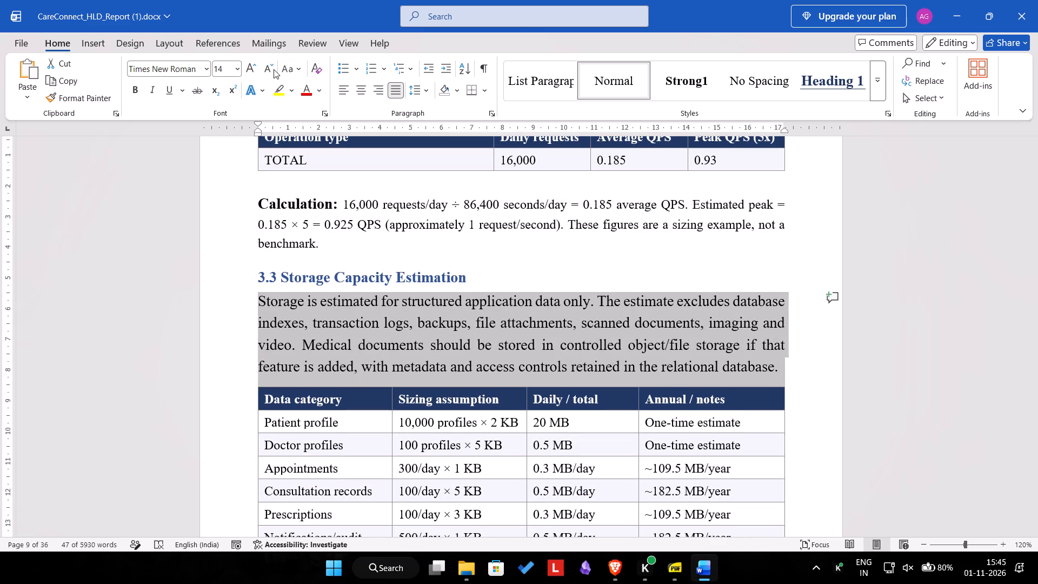
click(274, 69)
scroll(364, 281, down, 9)
drag(483, 356, 238, 282)
click(266, 67)
Reduce the bullet list under 3.4 Network Bandwidth Estimation to font size 12.
scroll(434, 326, down, 4)
drag(766, 374, 671, 355)
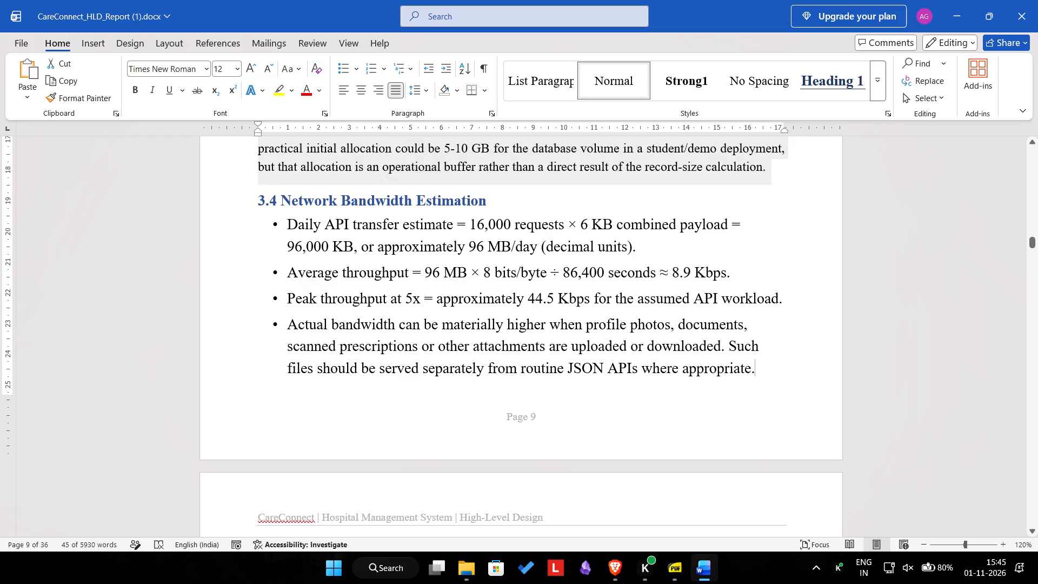
drag(671, 355, 286, 218)
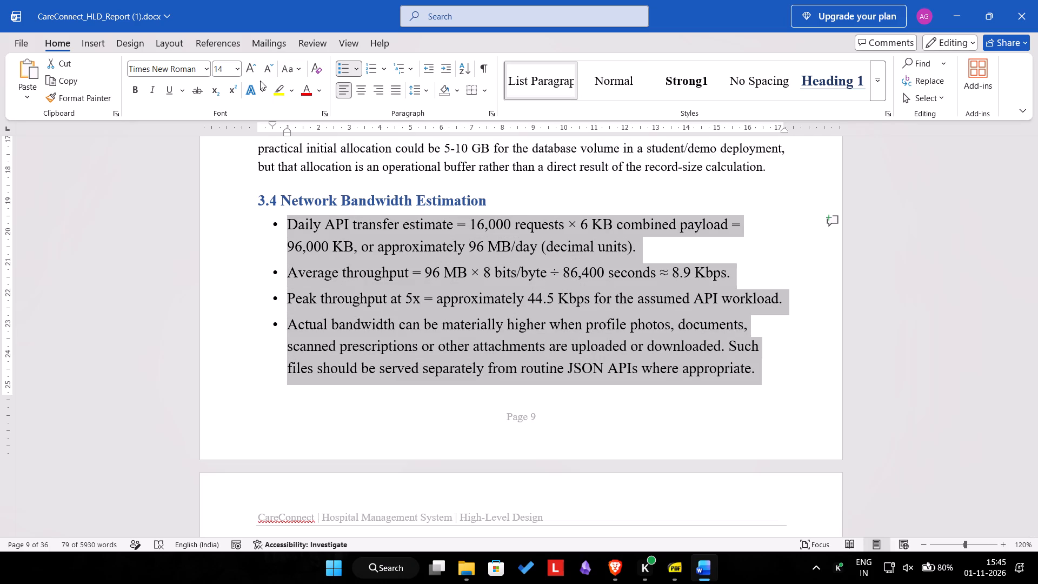
click(270, 73)
Reduce the paragraph under 3.5 Capacity Planning Interpretation to font size 12.
scroll(569, 361, down, 8)
drag(542, 371, 294, 285)
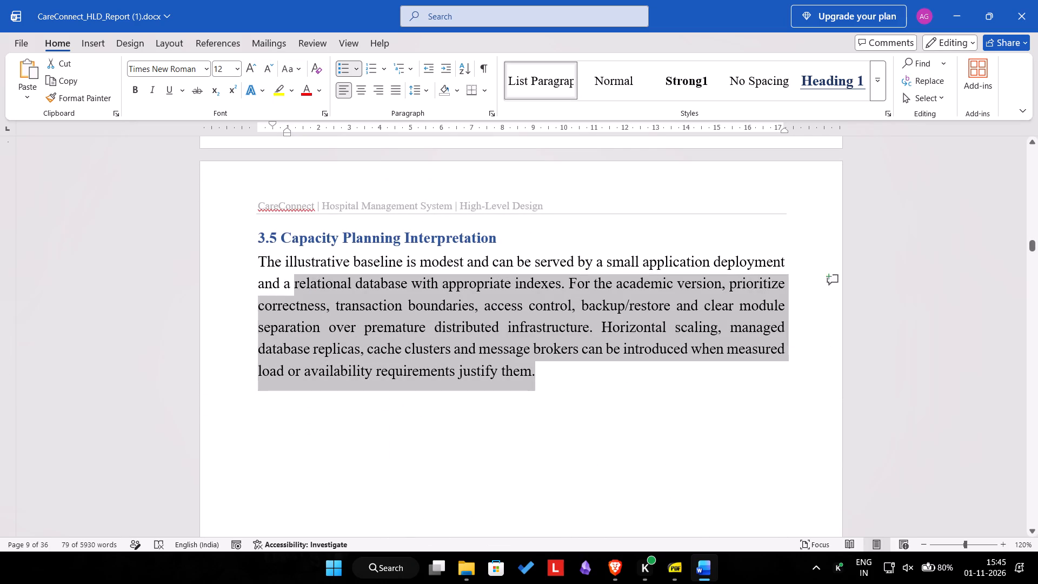
drag(294, 285, 235, 271)
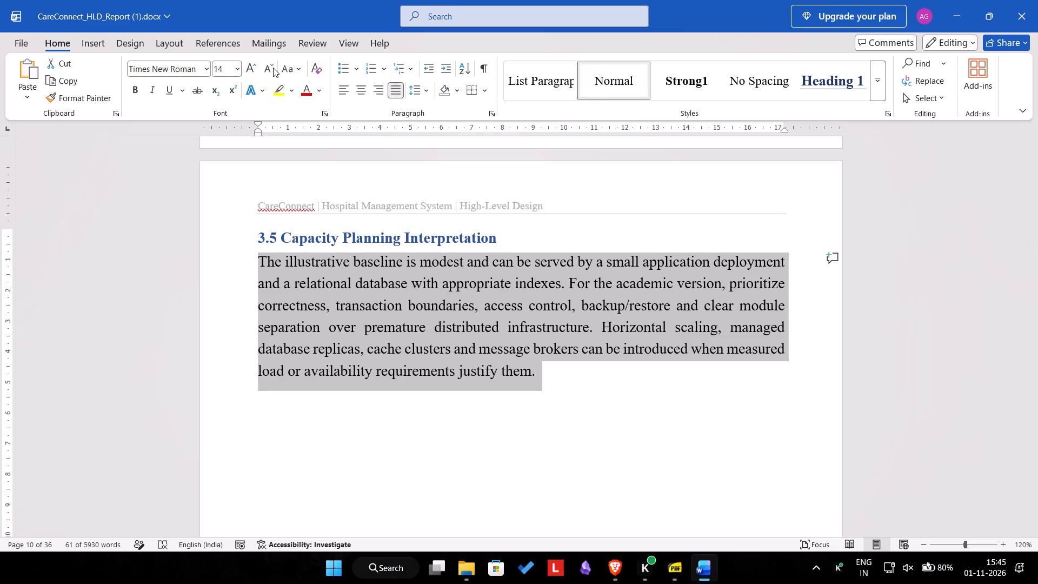
click(274, 69)
Reduce the introductory paragraph under 4.1 End-to-End System Architecture to font size 12.
scroll(416, 442, down, 19)
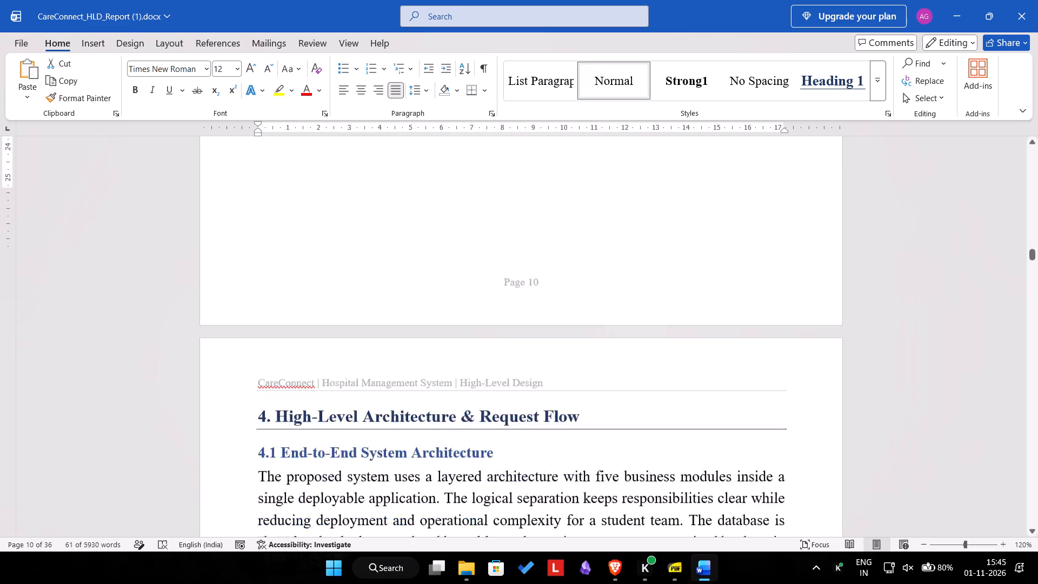
scroll(416, 442, down, 5)
drag(329, 373, 244, 289)
click(268, 68)
Reduce the introductory paragraph under 4.3 Module-wise Architecture & Request Flow to font size 12.
scroll(410, 356, down, 4)
scroll(410, 356, up, 1)
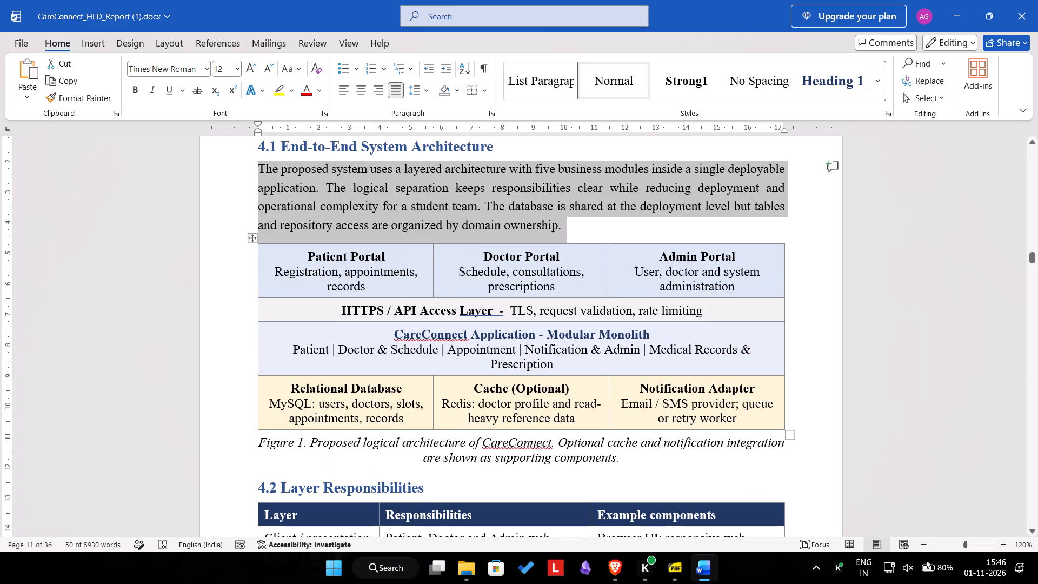
scroll(411, 357, down, 4)
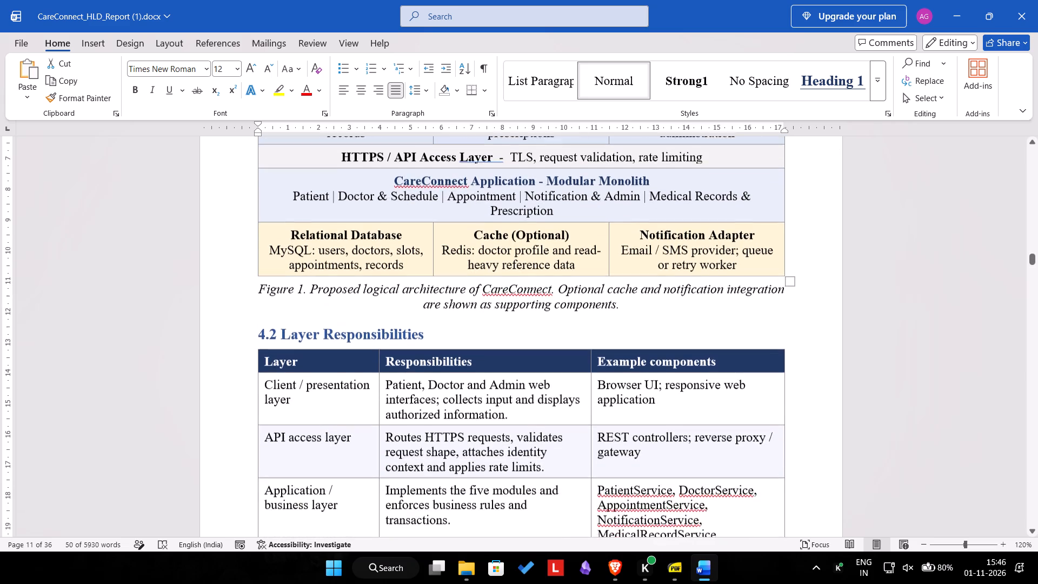
scroll(411, 357, down, 6)
scroll(411, 357, up, 1)
scroll(411, 357, down, 10)
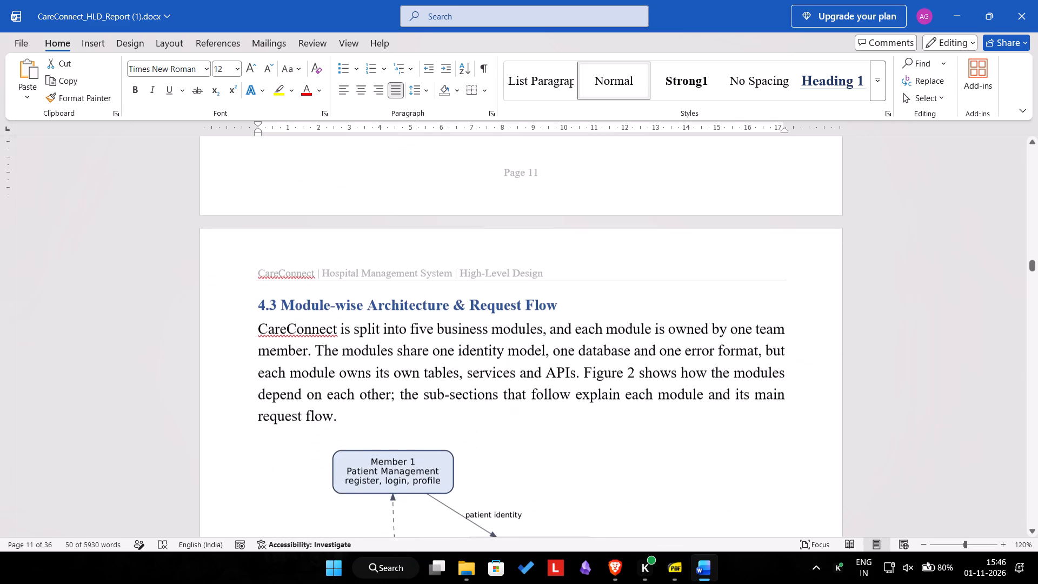
drag(348, 407, 323, 396)
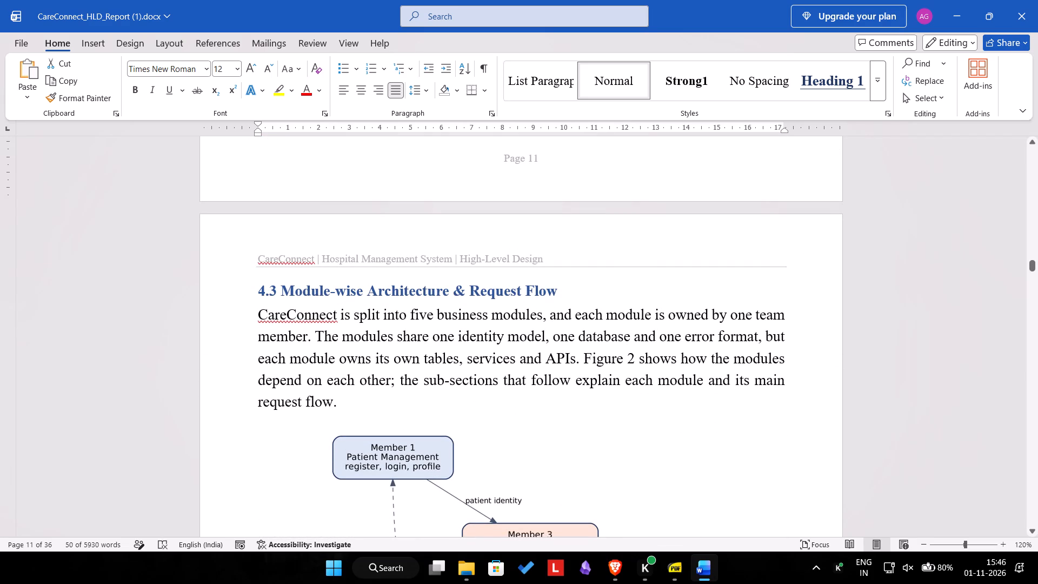
drag(323, 396, 254, 321)
click(271, 76)
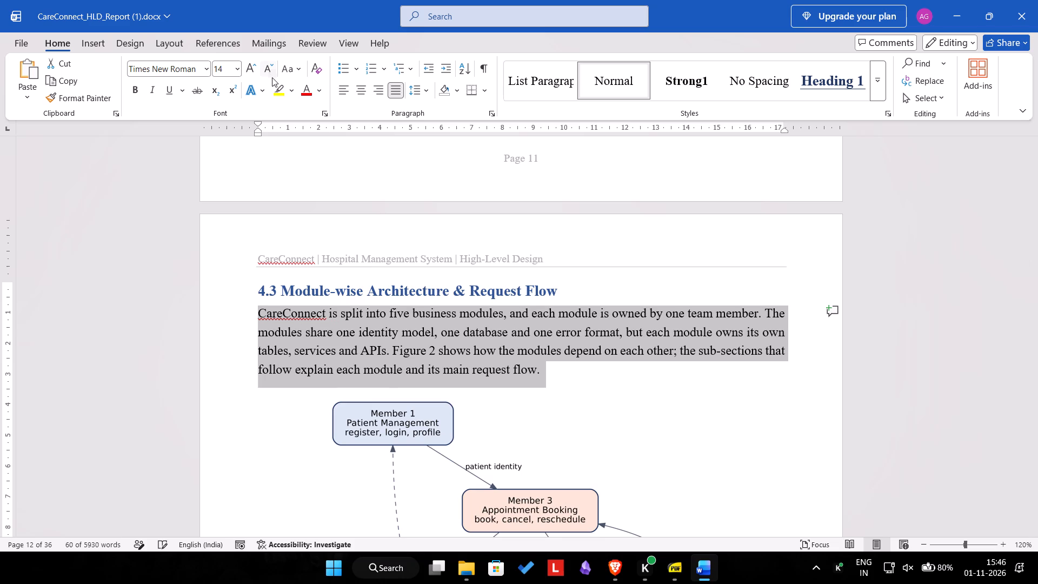
Reduce the introductory paragraph under 4.3.3 Module 3 - Appointment Booking to font size 12.
scroll(458, 421, down, 8)
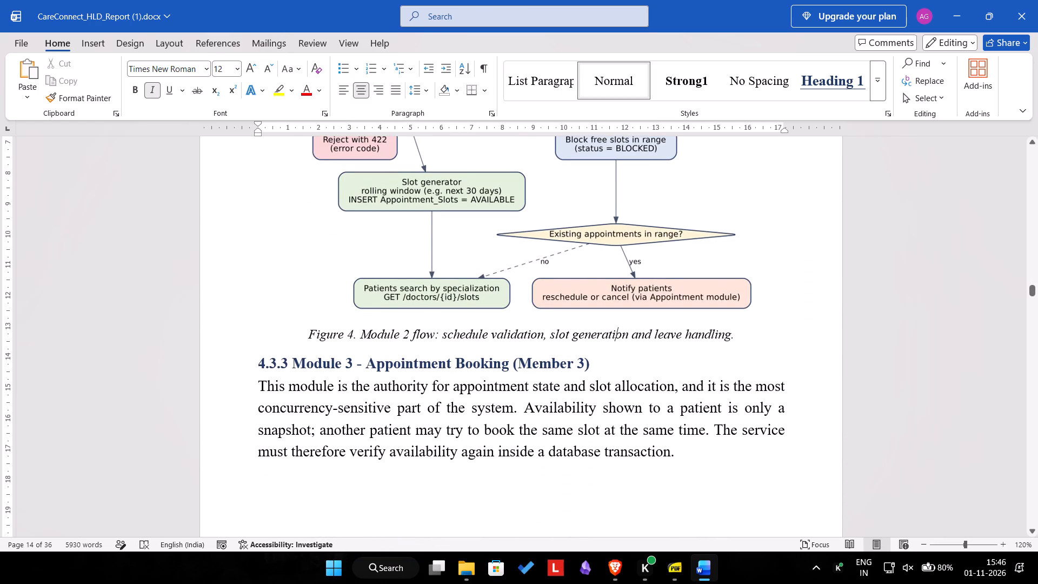
drag(676, 448, 271, 398)
click(266, 74)
Reduce the bullet list under Booking transaction rules to font size 12.
scroll(377, 345, down, 9)
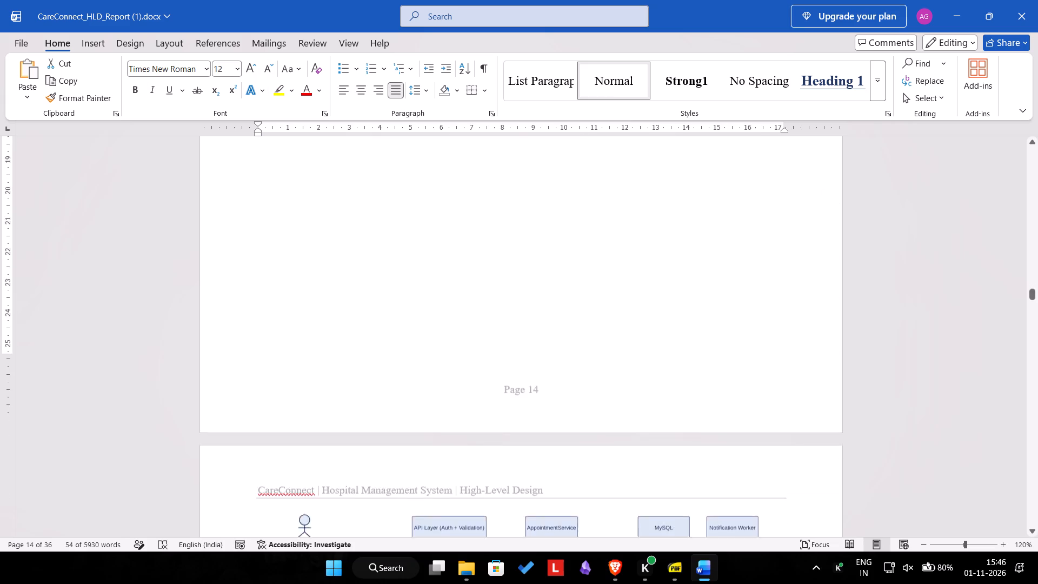
scroll(377, 345, down, 9)
scroll(377, 345, up, 2)
scroll(431, 406, down, 9)
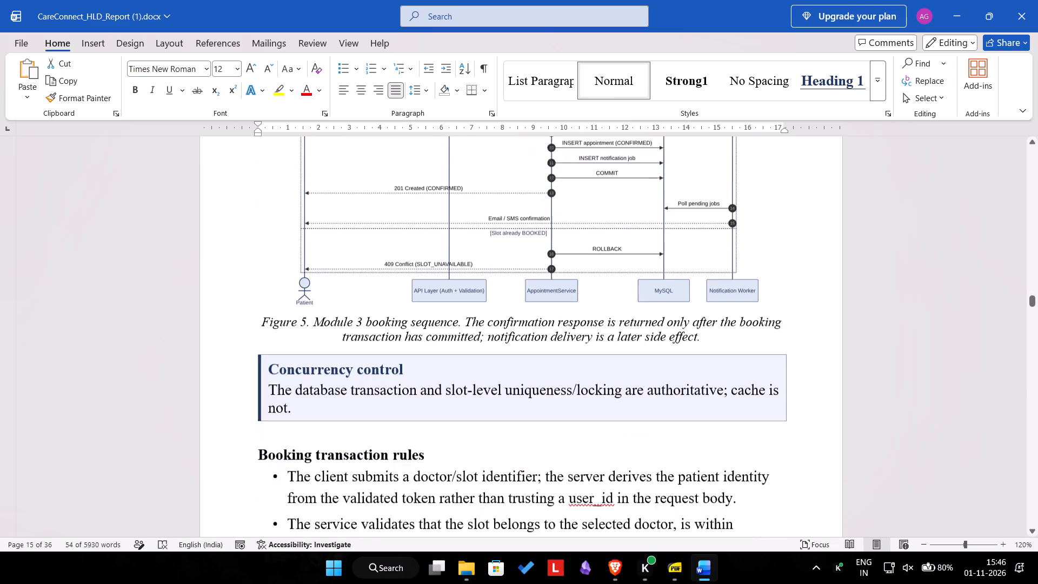
click(398, 454)
scroll(398, 454, down, 4)
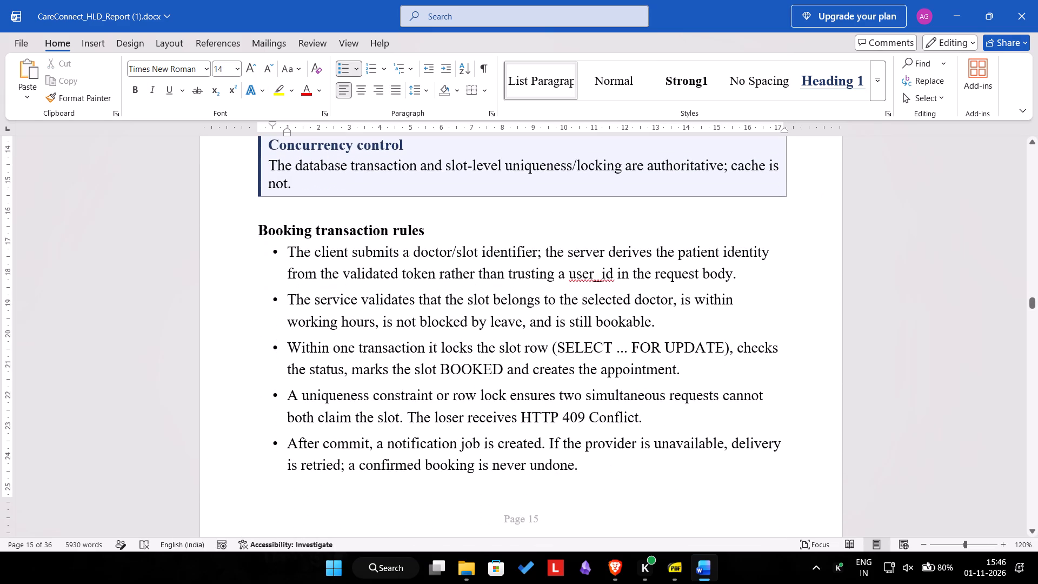
drag(594, 467, 264, 244)
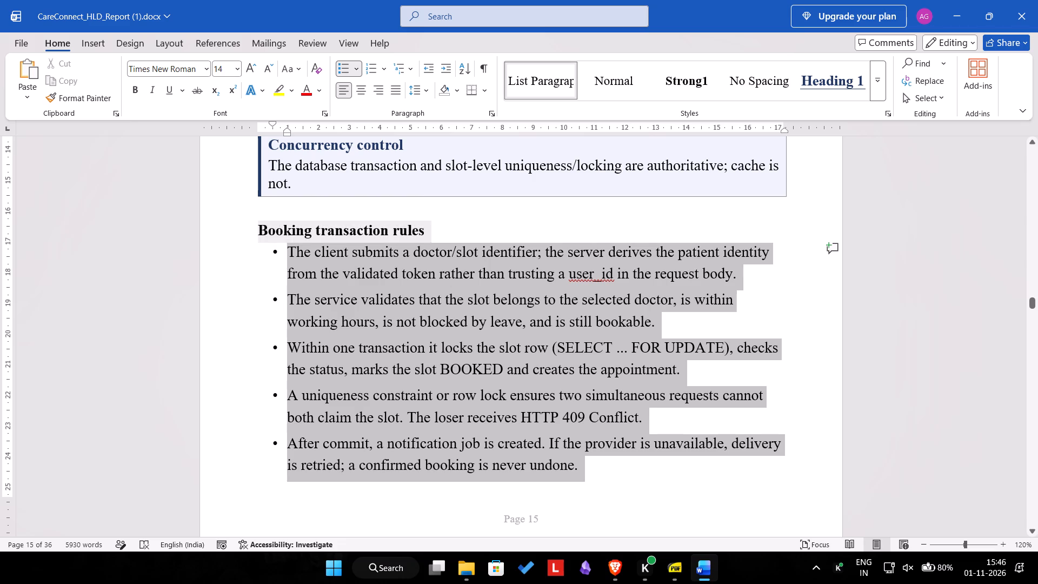
drag(264, 244, 264, 247)
click(271, 64)
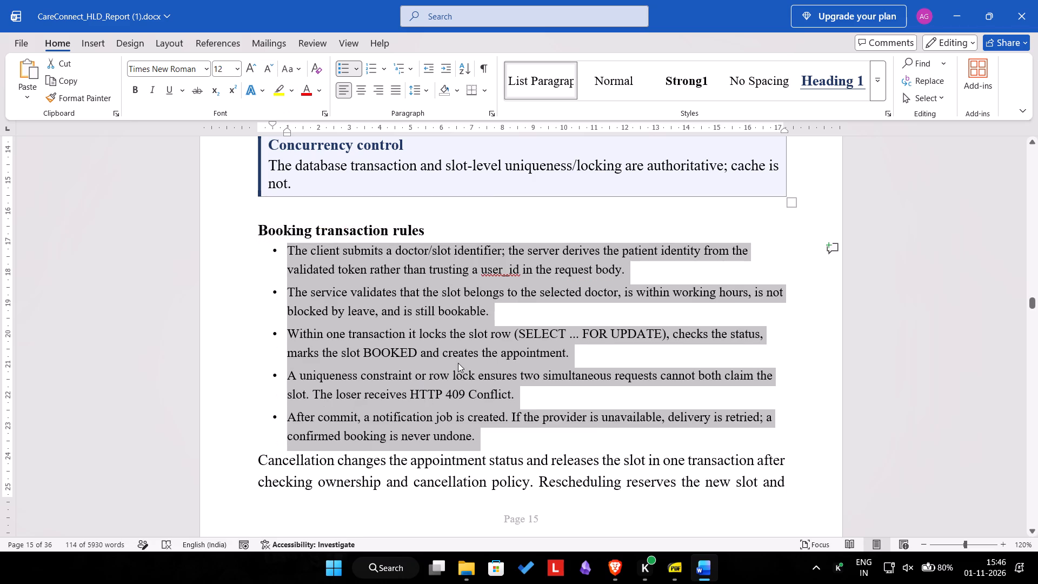
Reduce the cancellation and rescheduling paragraph after the booking rules, which spans two pages, to font size 12.
scroll(488, 445, down, 3)
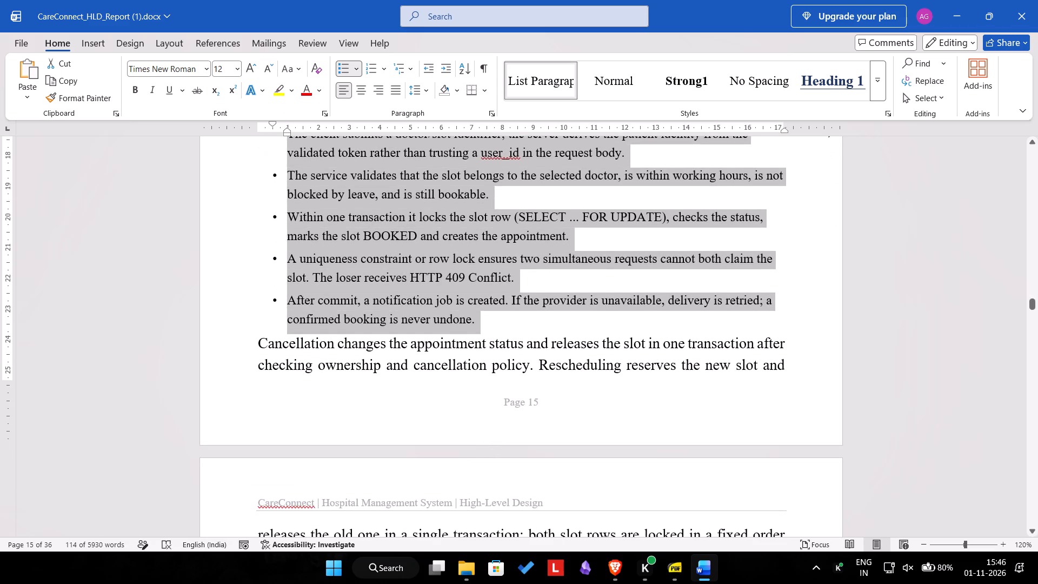
click(457, 369)
drag(794, 361, 243, 350)
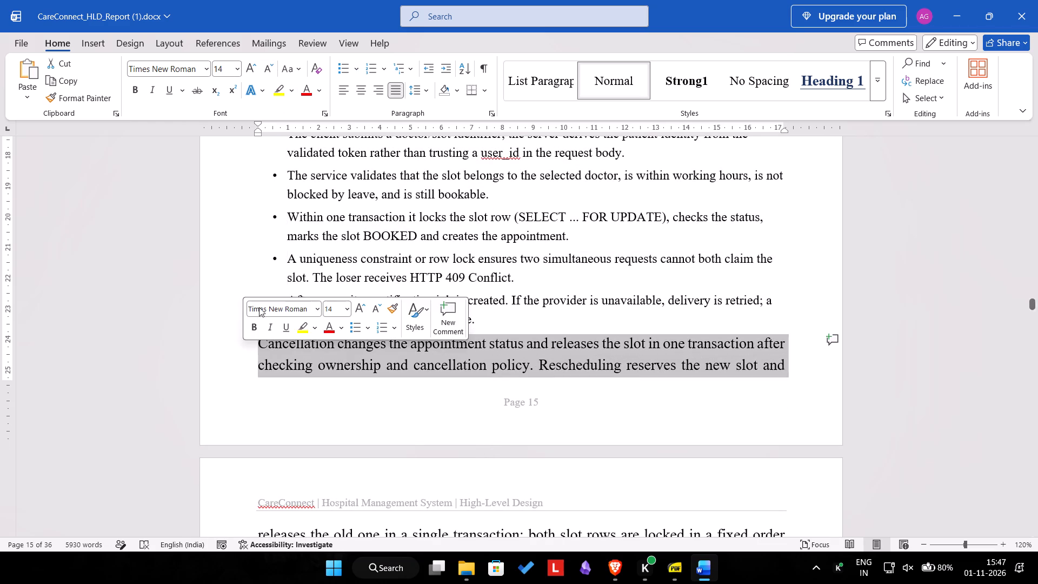
click(267, 72)
scroll(384, 257, down, 4)
drag(351, 434, 251, 381)
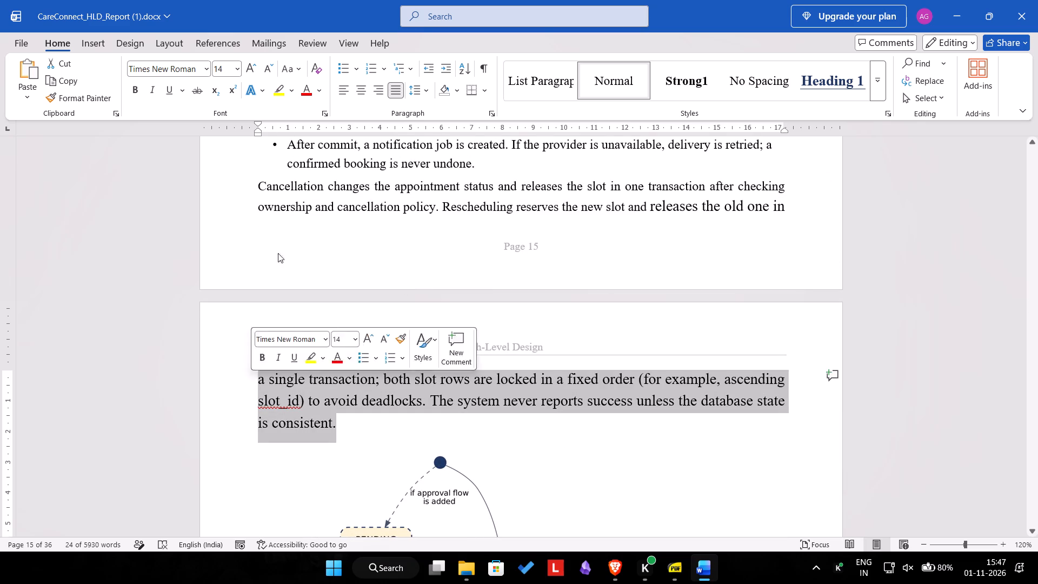
click(266, 67)
Reduce the introductory paragraph and bullet list under 4.3.4 Module 4 - Notification & Admin to font size 12.
scroll(490, 372, down, 9)
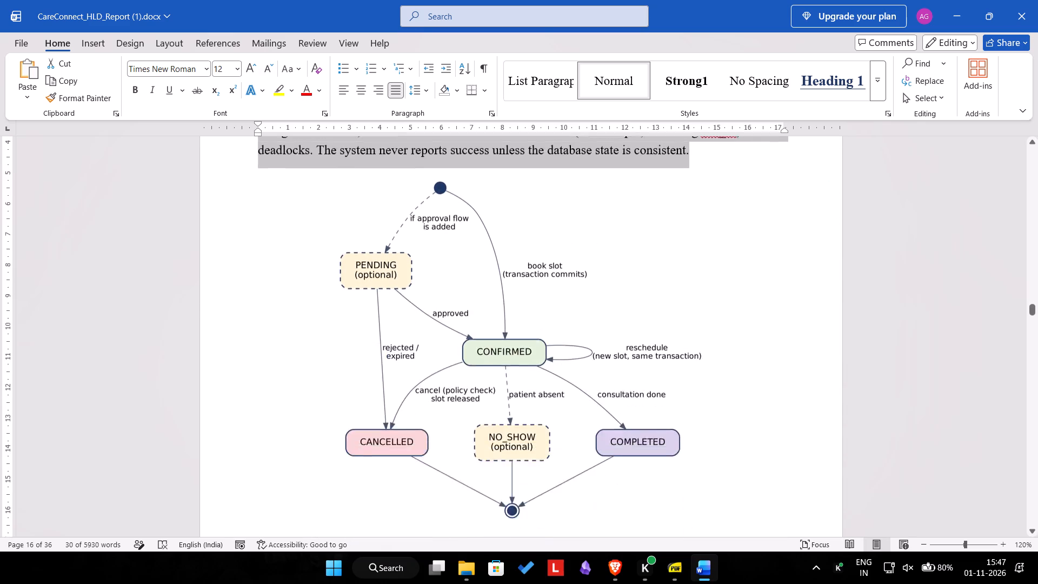
scroll(490, 372, down, 4)
scroll(490, 372, up, 9)
scroll(491, 373, down, 4)
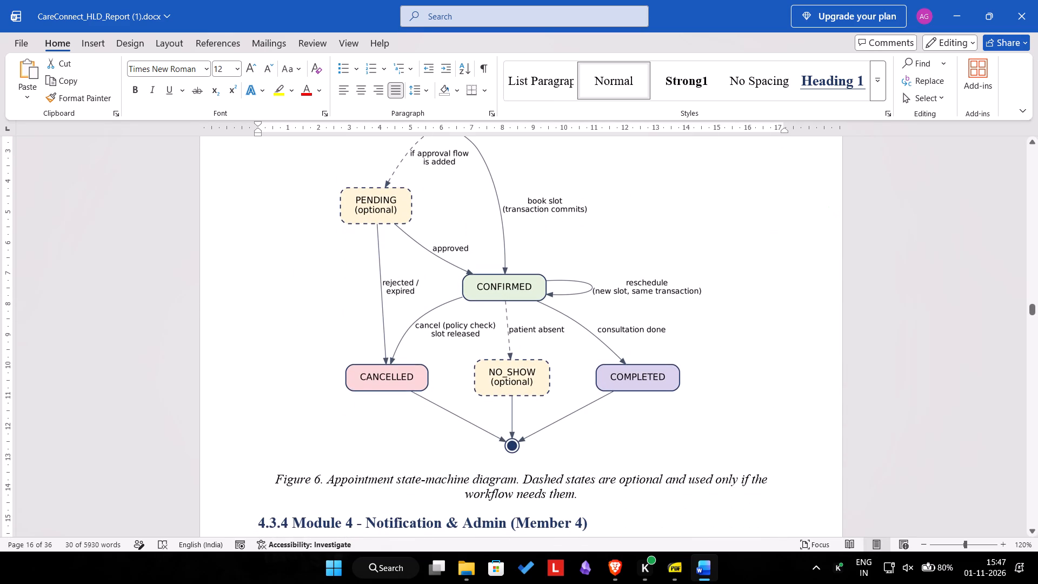
scroll(491, 373, down, 4)
scroll(491, 447, down, 3)
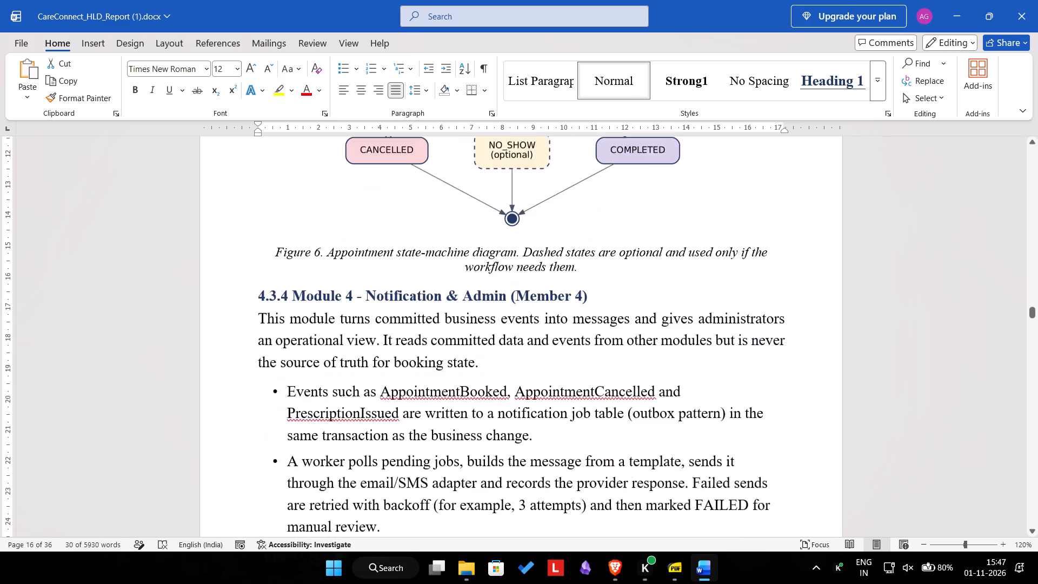
scroll(491, 447, down, 4)
scroll(360, 407, down, 3)
scroll(360, 407, up, 1)
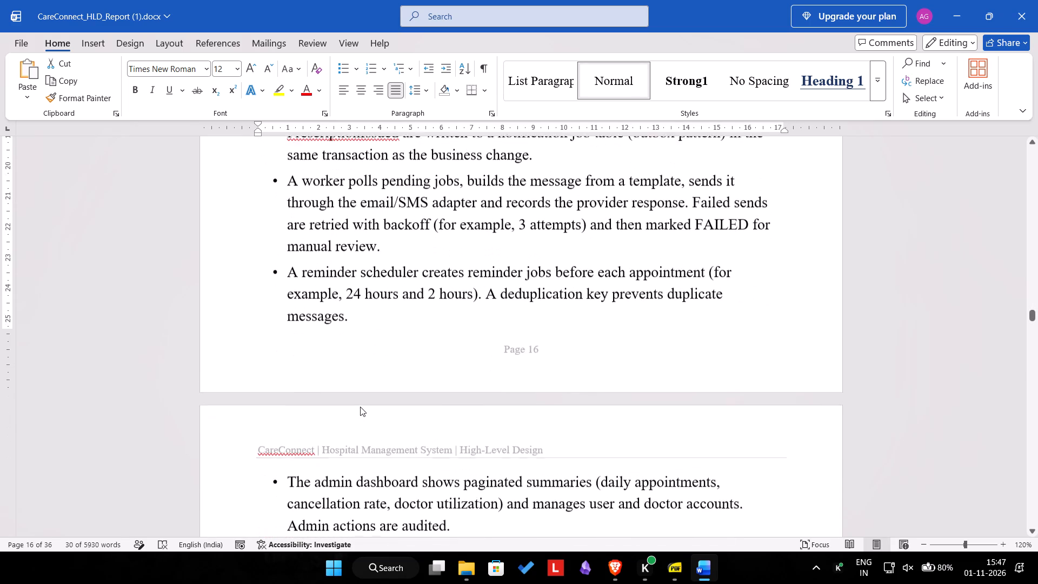
scroll(406, 440, down, 3)
drag(460, 409, 420, 386)
scroll(420, 386, up, 4)
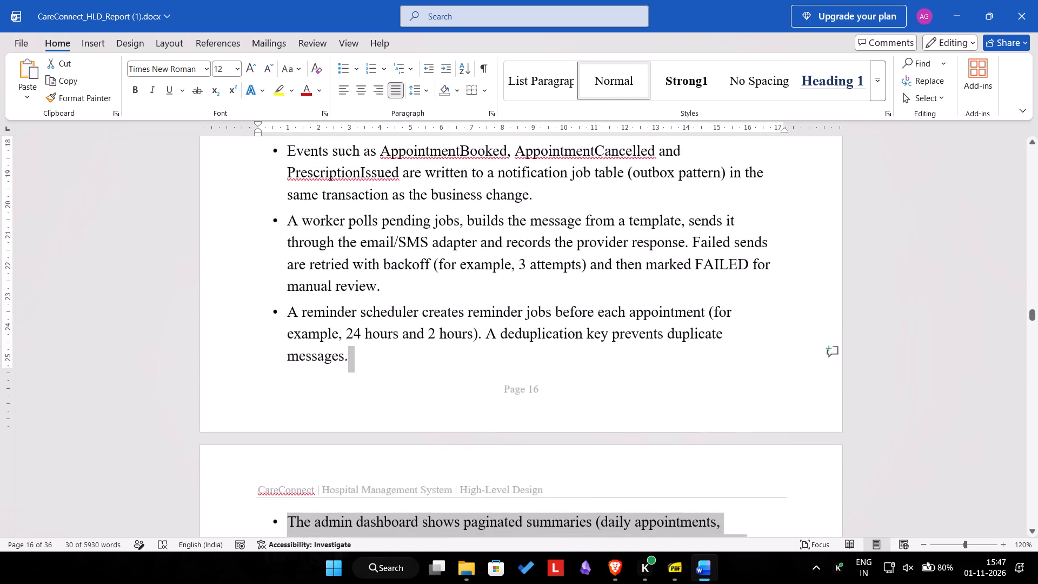
scroll(420, 386, up, 6)
drag(420, 386, 257, 307)
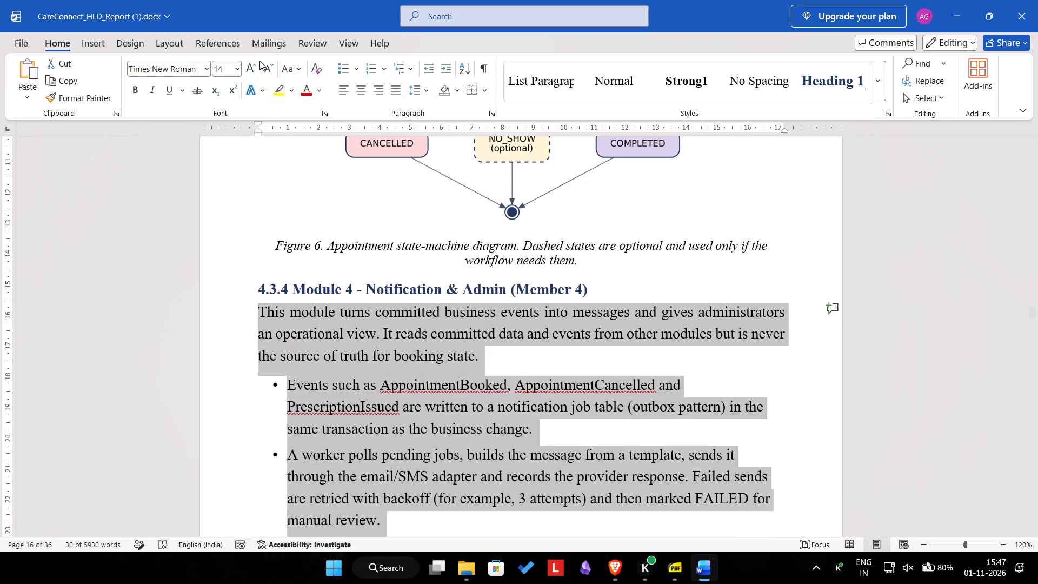
click(259, 61)
click(270, 66)
scroll(503, 409, down, 4)
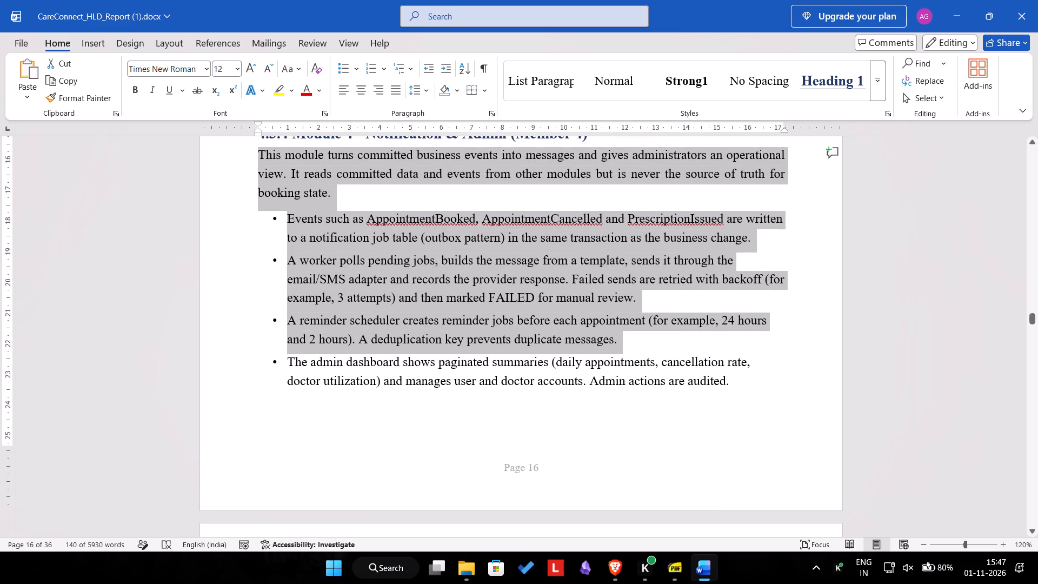
Reduce the introductory paragraph and bullet list under 4.3.5 Module 5 - Medical Records & Prescription Management to font size 12.
scroll(503, 409, down, 1)
scroll(503, 409, up, 1)
scroll(503, 409, down, 6)
scroll(503, 409, up, 1)
scroll(503, 409, down, 15)
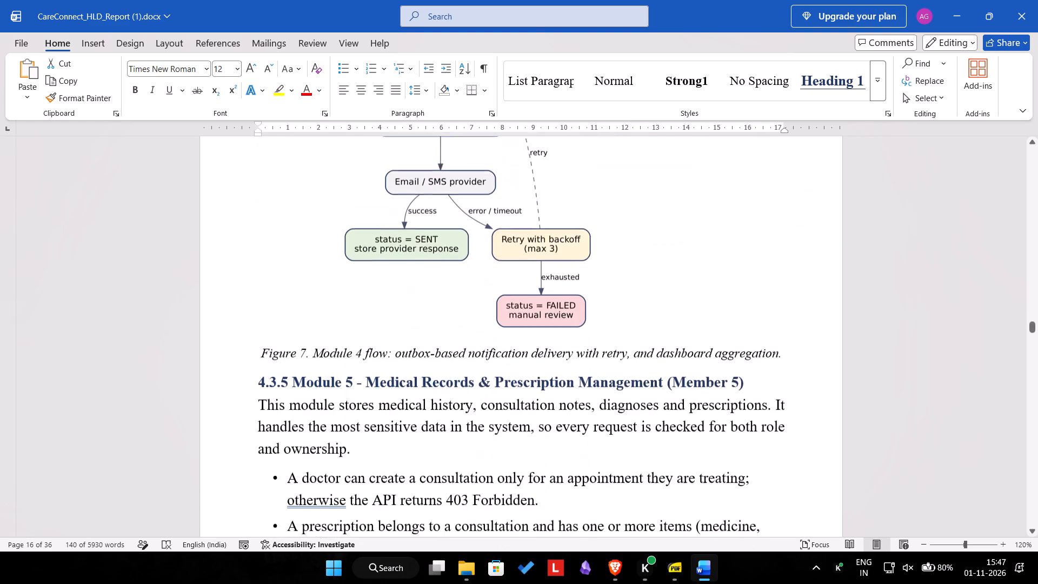
drag(260, 358, 370, 399)
scroll(370, 399, up, 1)
scroll(370, 399, down, 7)
scroll(370, 399, up, 1)
scroll(370, 399, down, 6)
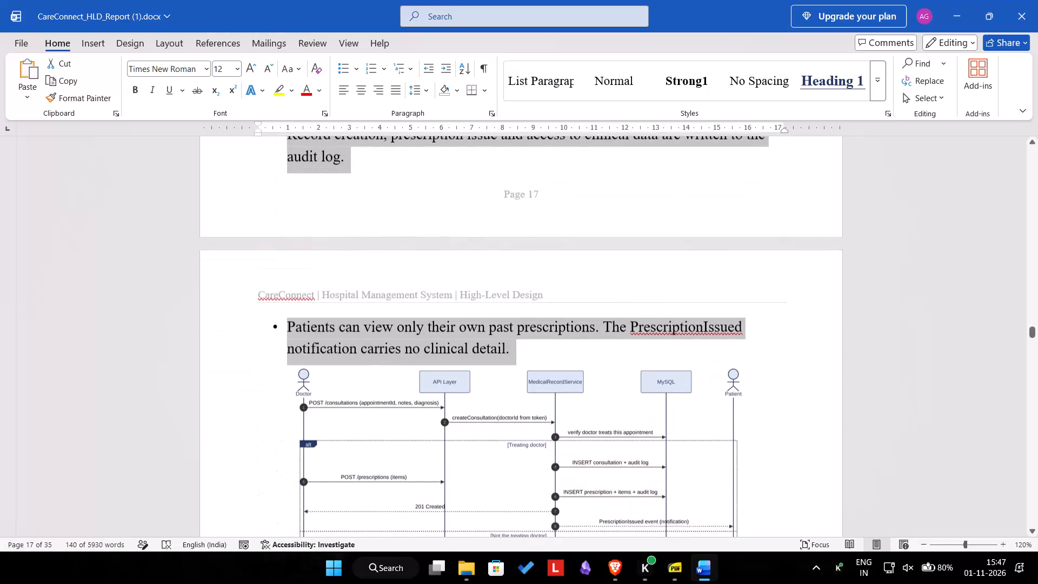
drag(370, 399, 522, 347)
click(265, 61)
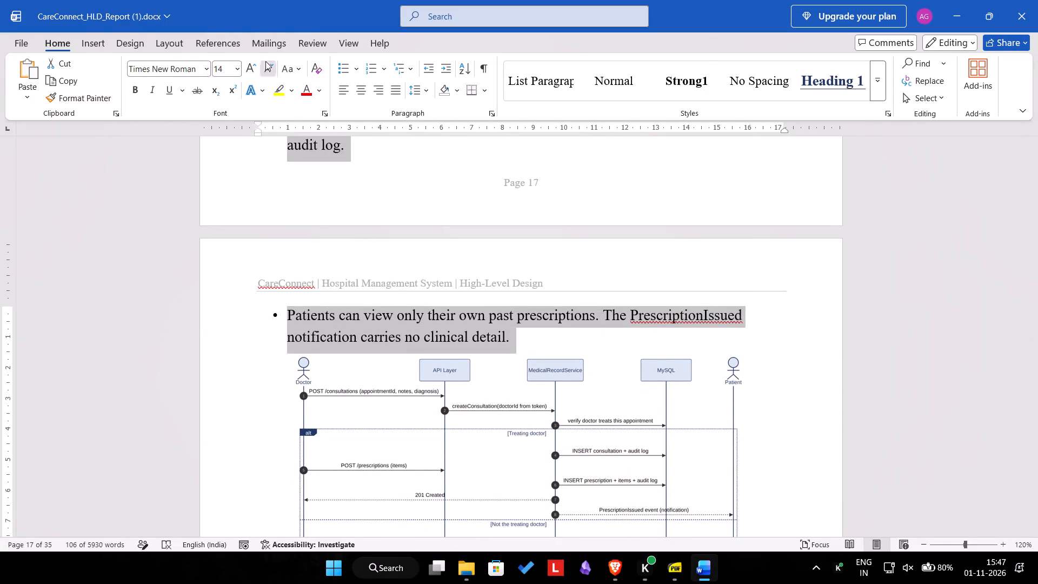
Reduce the paragraph and bullet list under 5.1 Stateless Application Tier to font size 12.
scroll(567, 468, down, 3)
scroll(567, 468, up, 8)
scroll(567, 469, down, 10)
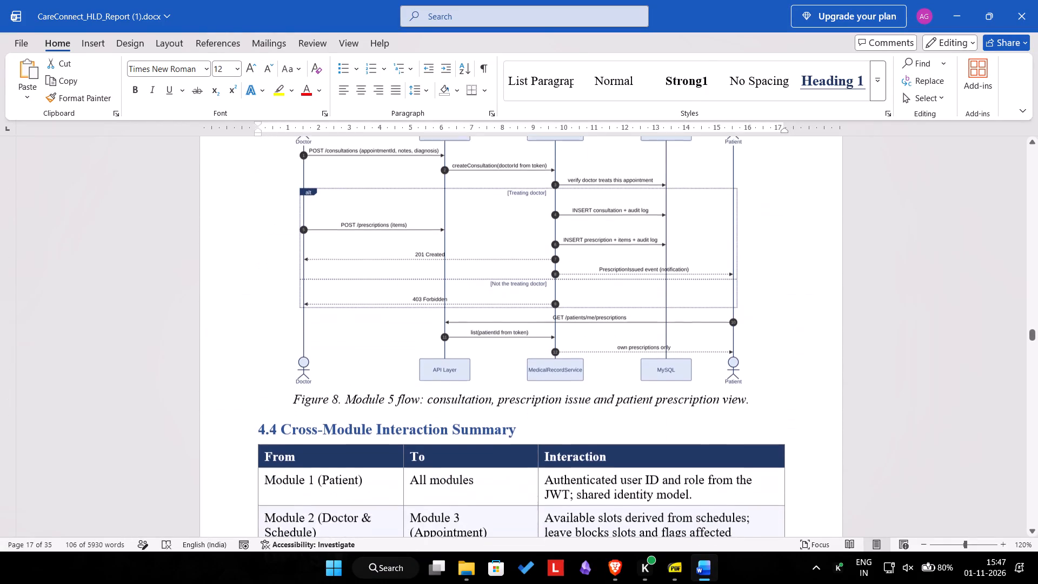
scroll(567, 469, down, 6)
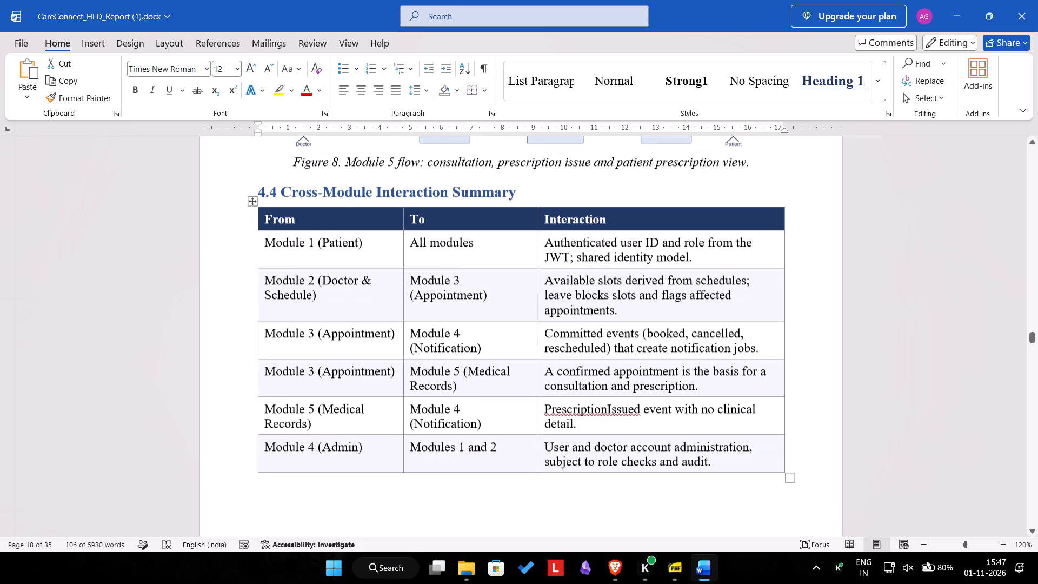
scroll(567, 469, down, 2)
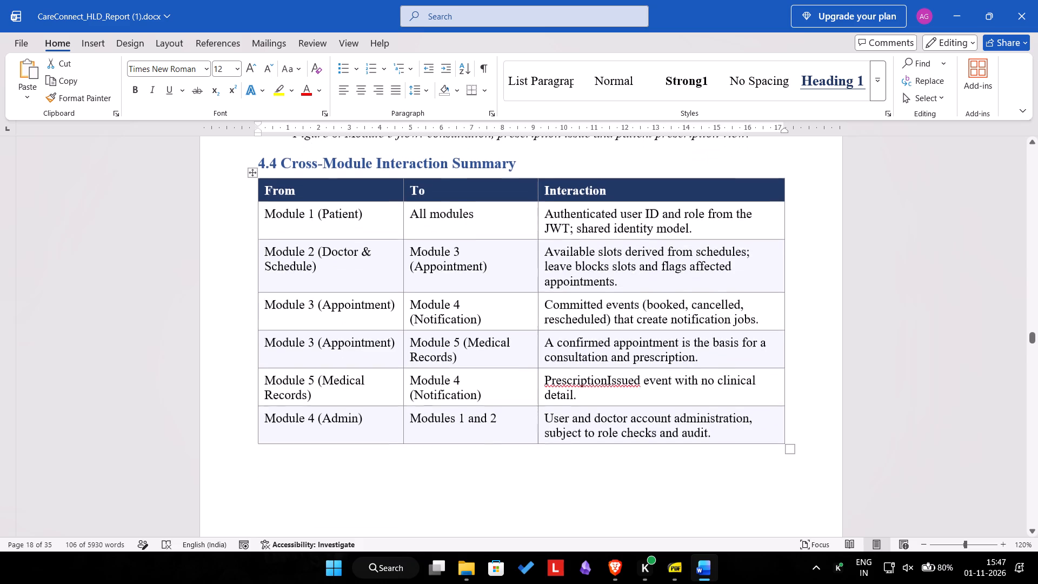
scroll(567, 469, down, 12)
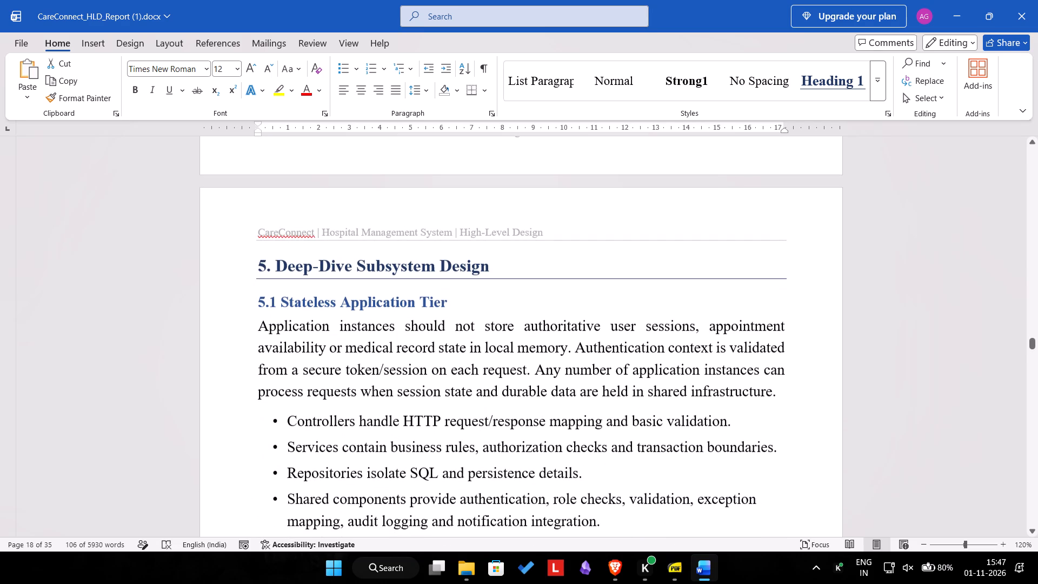
drag(257, 329, 427, 413)
scroll(427, 413, down, 3)
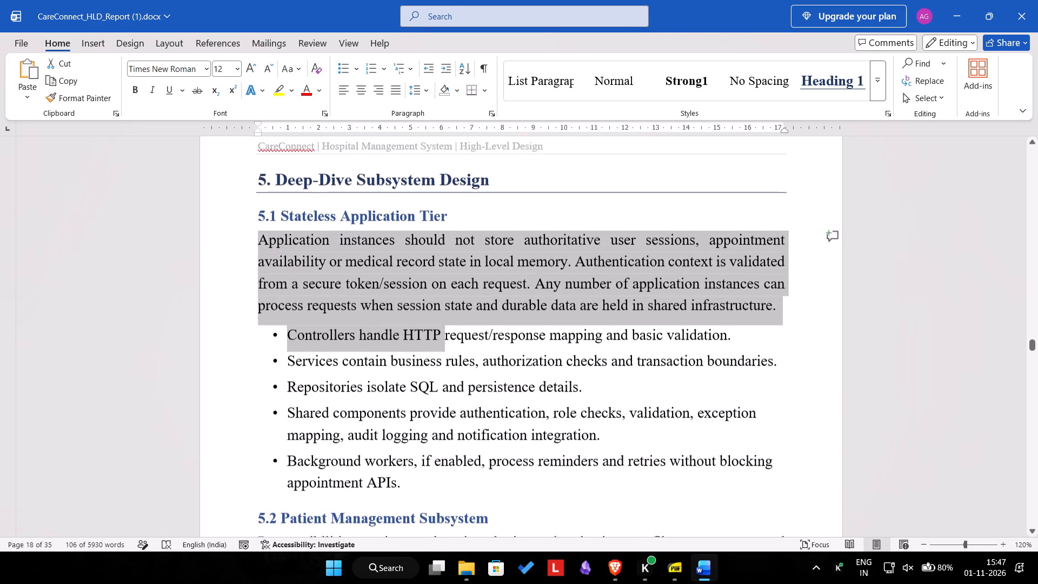
drag(427, 413, 456, 383)
scroll(427, 413, down, 2)
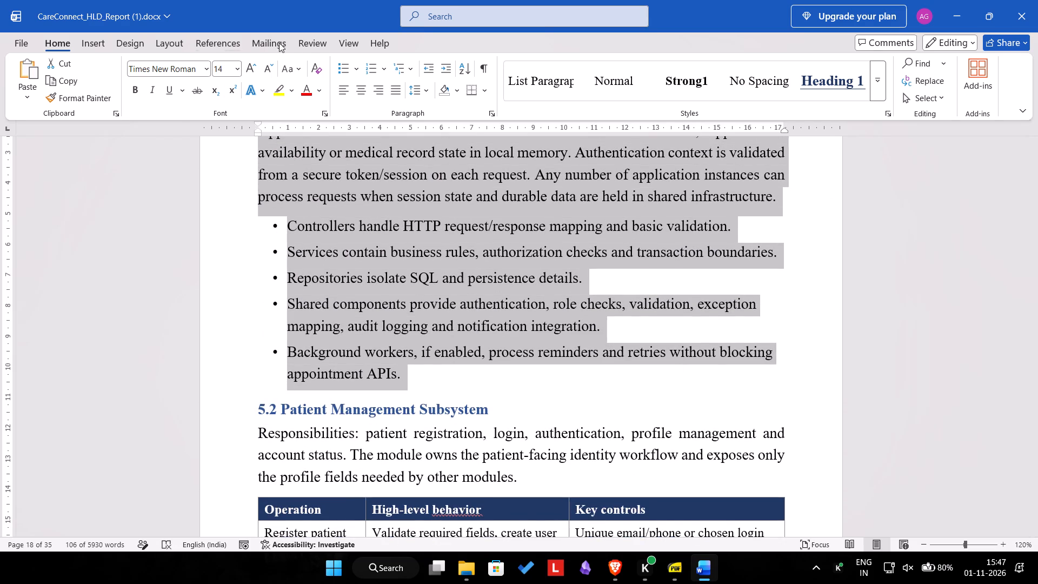
click(267, 72)
Reduce the responsibilities paragraph under 5.2 Patient Management Subsystem to font size 12.
scroll(376, 286, down, 2)
drag(522, 368, 346, 340)
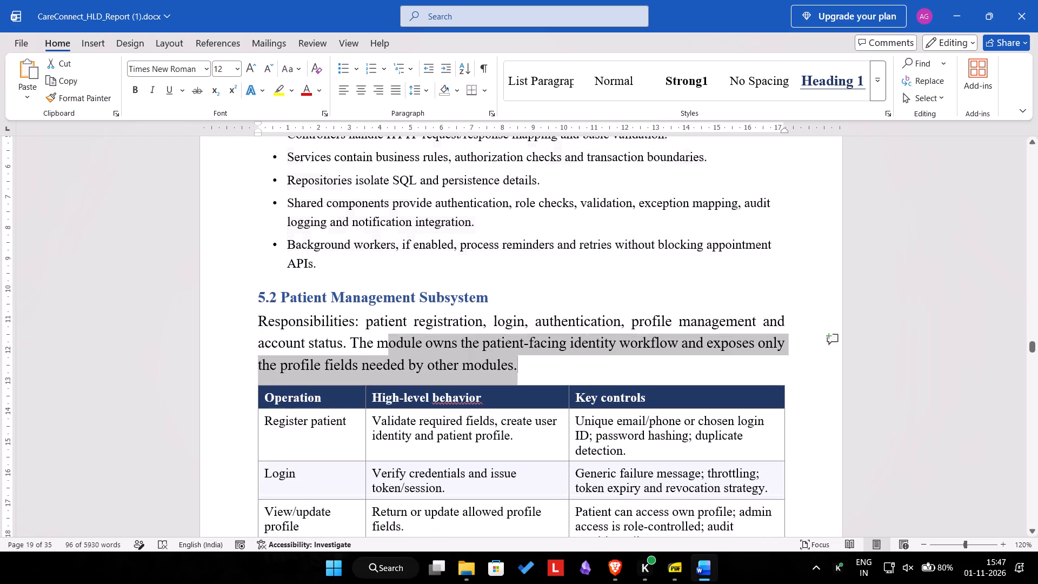
drag(346, 340, 243, 322)
click(262, 64)
Reduce the responsibilities paragraph under 5.3 Doctor & Schedule Management Subsystem to font size 12.
scroll(458, 441, down, 4)
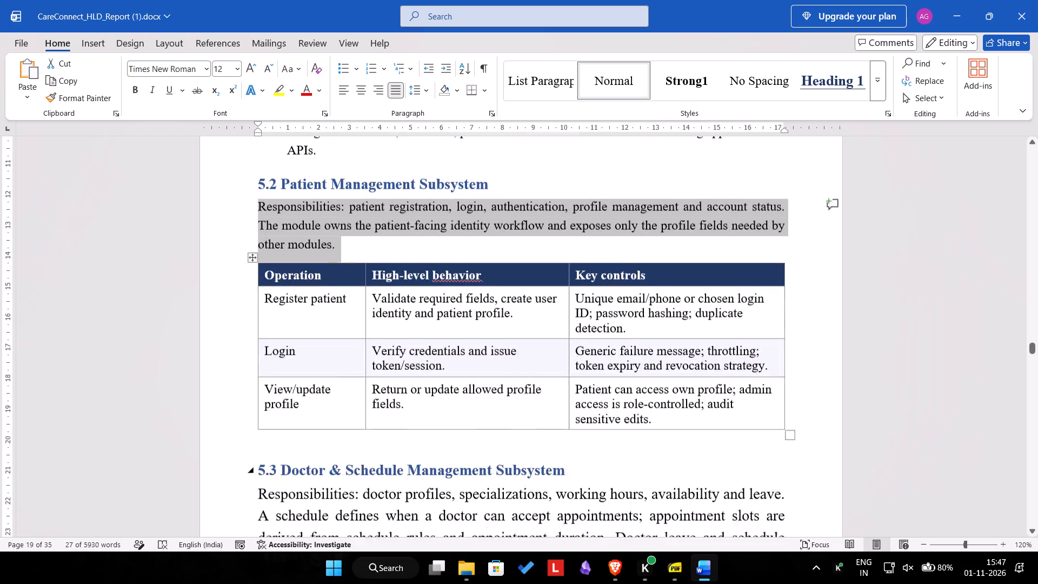
scroll(458, 441, down, 6)
drag(307, 307, 228, 229)
click(274, 63)
Reduce the paragraphs before and after the appointment state table in 5.4 Appointment Booking Subsystem to font size 12.
scroll(517, 511, down, 3)
scroll(517, 511, up, 1)
scroll(517, 511, down, 9)
drag(336, 409, 269, 349)
click(272, 70)
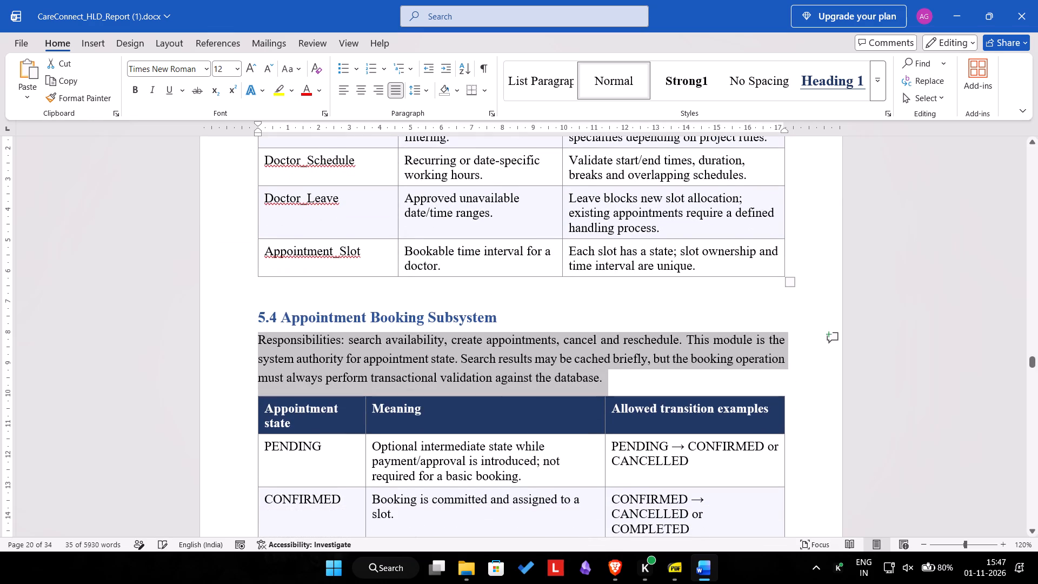
scroll(497, 401, down, 11)
drag(331, 301, 260, 269)
click(272, 67)
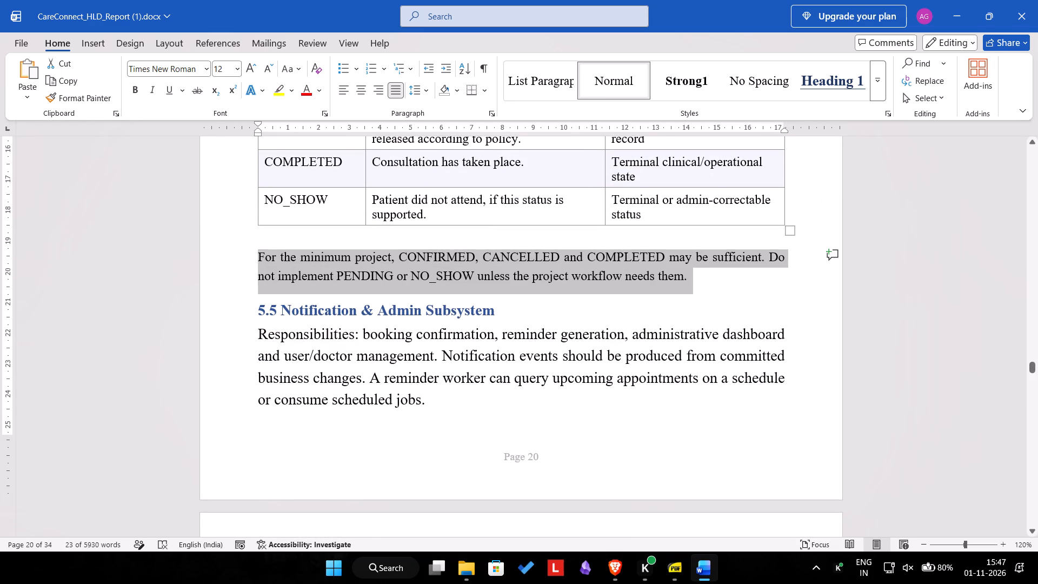
Reduce the responsibilities paragraph under 5.5 Notification & Admin Subsystem to font size 12.
drag(437, 397, 252, 335)
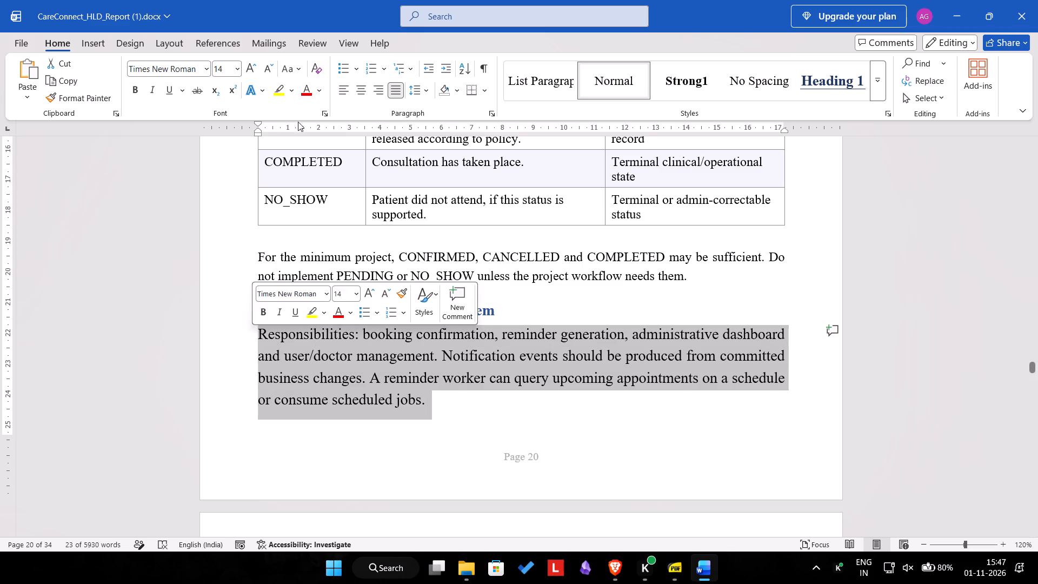
click(262, 66)
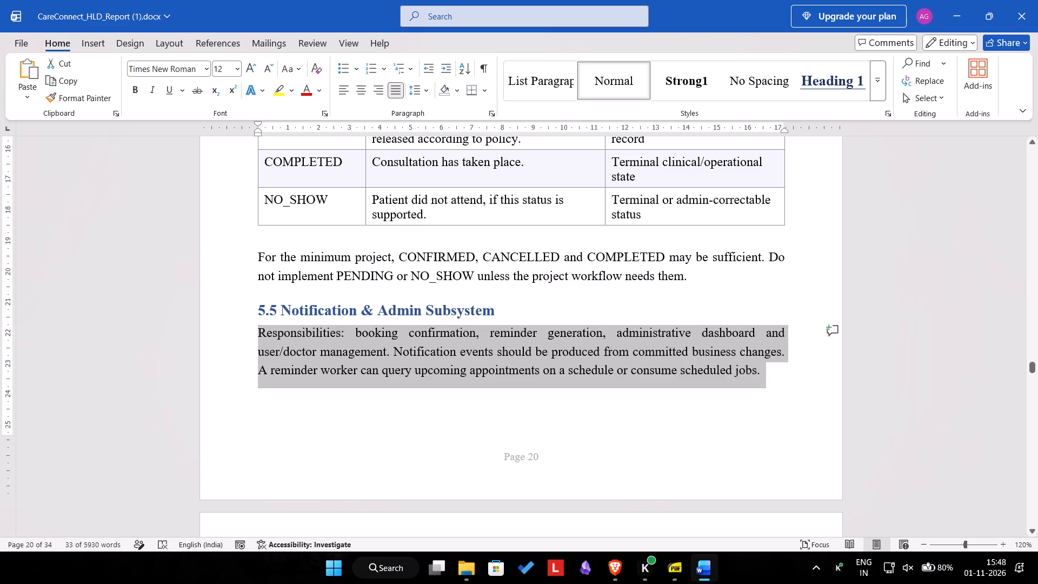
Reduce the responsibilities paragraph under 5.6 Medical Records & Prescription Subsystem to font size 12.
scroll(397, 434, down, 7)
scroll(397, 434, up, 1)
scroll(397, 434, down, 6)
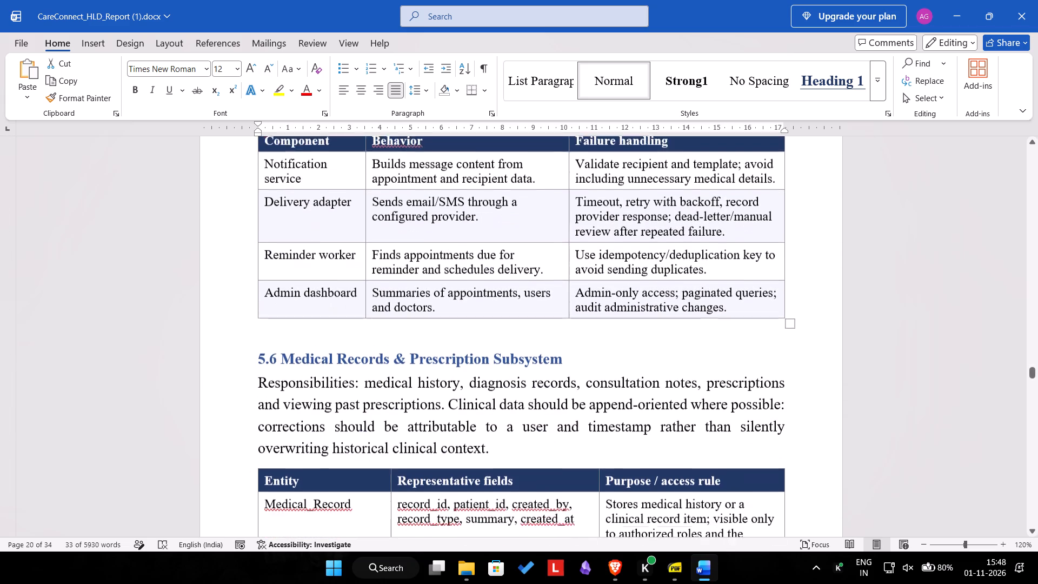
drag(509, 430, 239, 365)
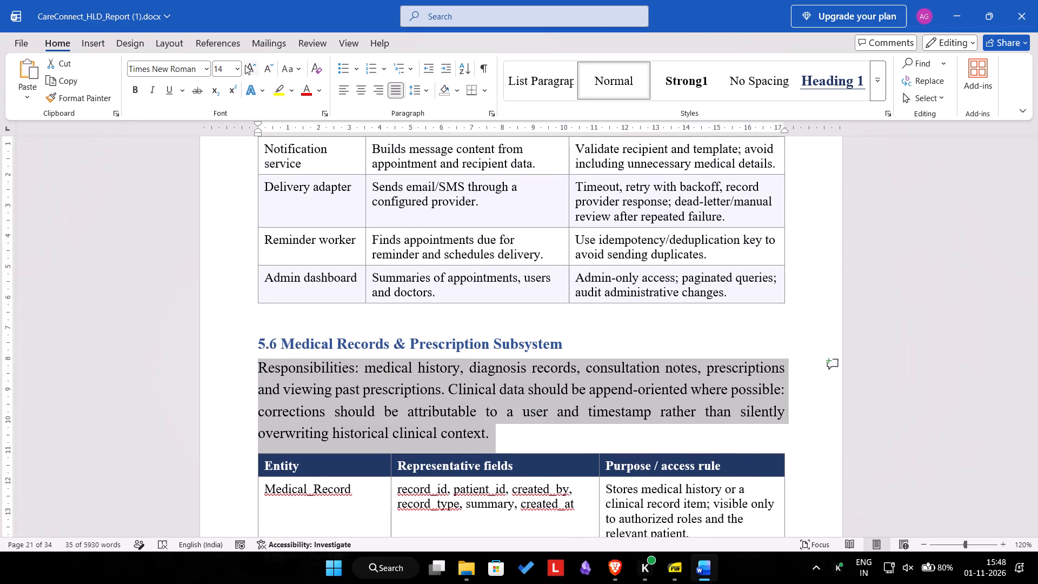
click(265, 67)
Reduce the introductory paragraph under 5.7 Database Architecture & Data Modeling to font size 12.
scroll(322, 165, down, 11)
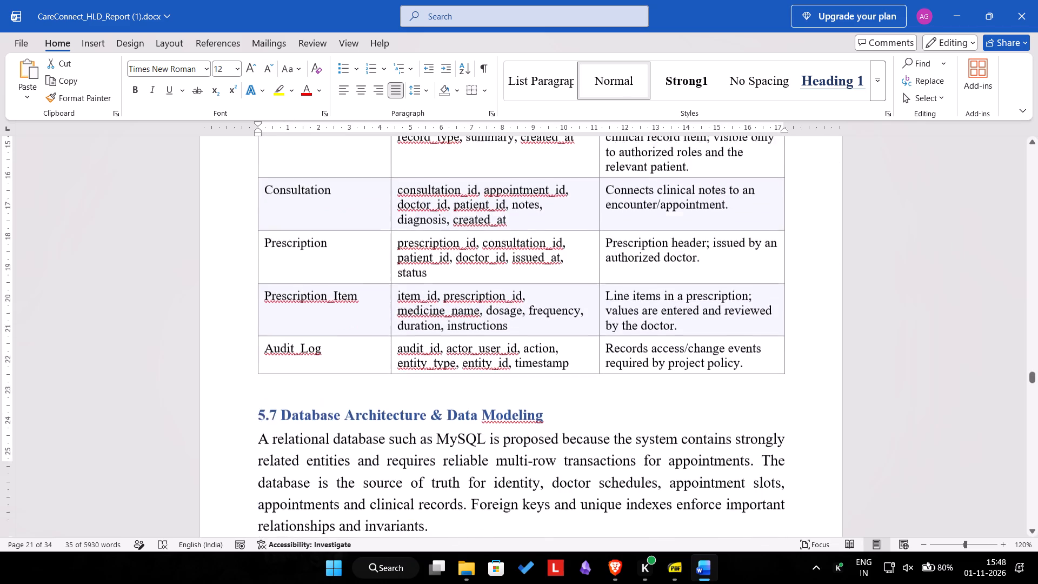
scroll(384, 253, down, 1)
drag(443, 399, 244, 312)
click(270, 72)
Review the ER diagram in section 5.7 and check the font size of the table/entity cells below it.
scroll(357, 346, down, 8)
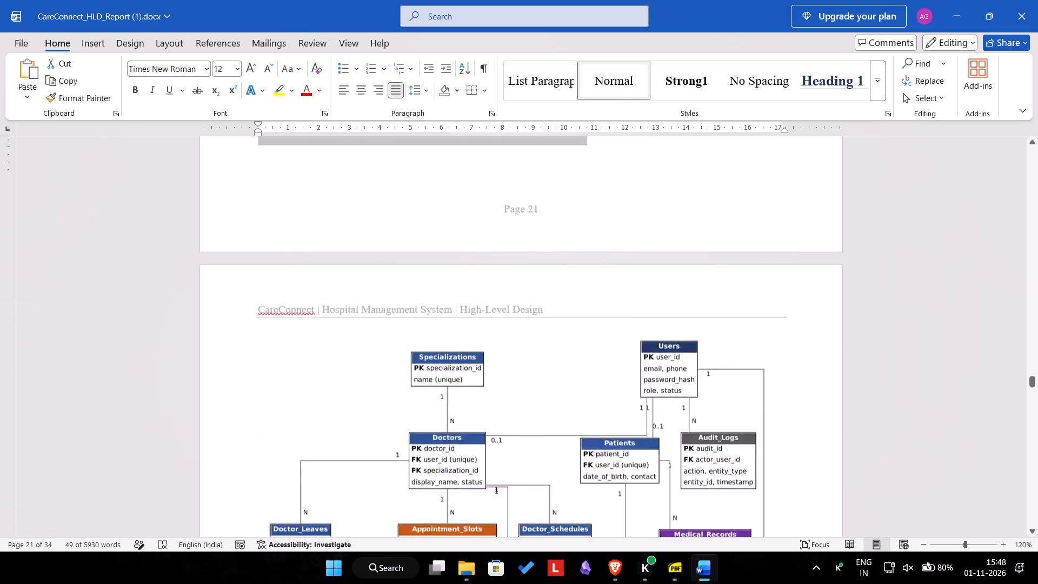
scroll(357, 346, down, 11)
scroll(357, 346, up, 18)
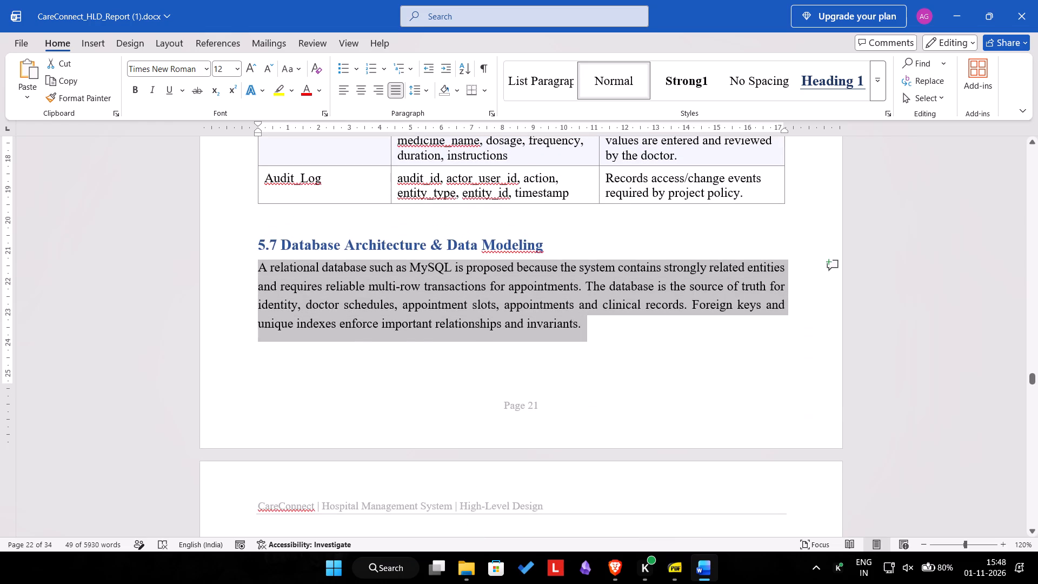
scroll(357, 346, down, 7)
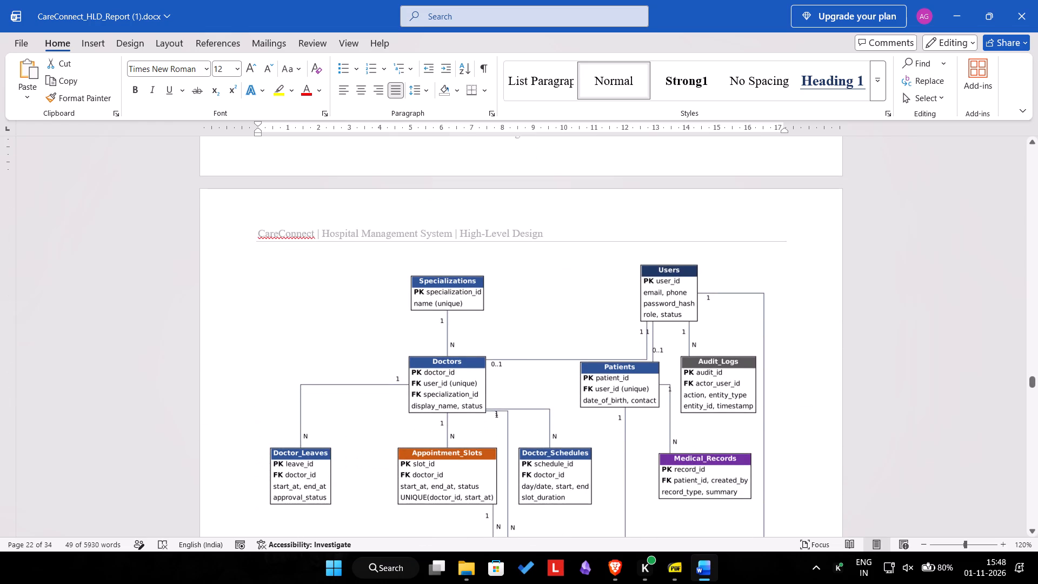
scroll(357, 346, down, 3)
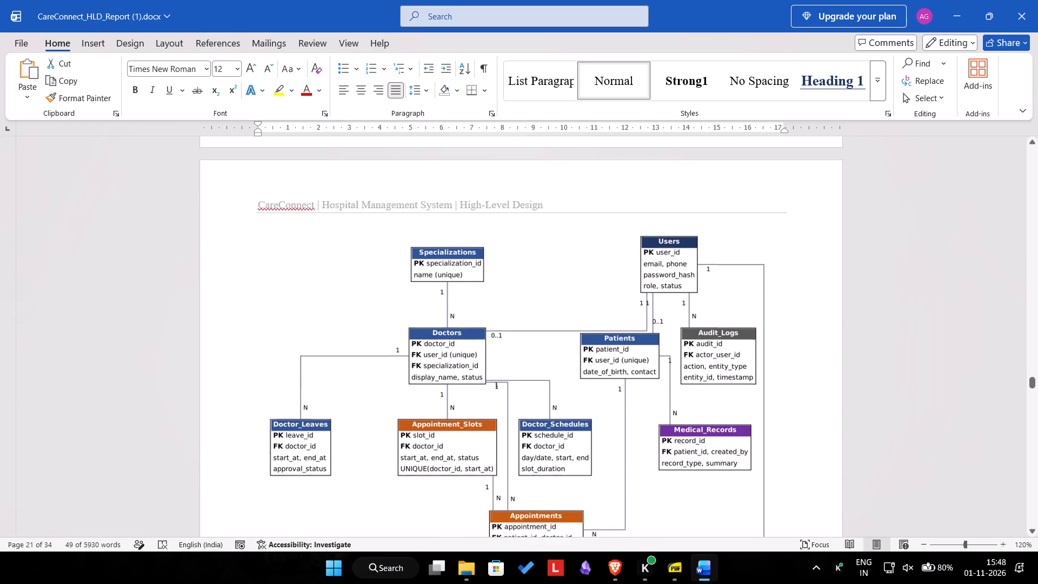
scroll(357, 346, down, 9)
scroll(357, 346, up, 1)
scroll(357, 346, down, 2)
scroll(433, 420, down, 6)
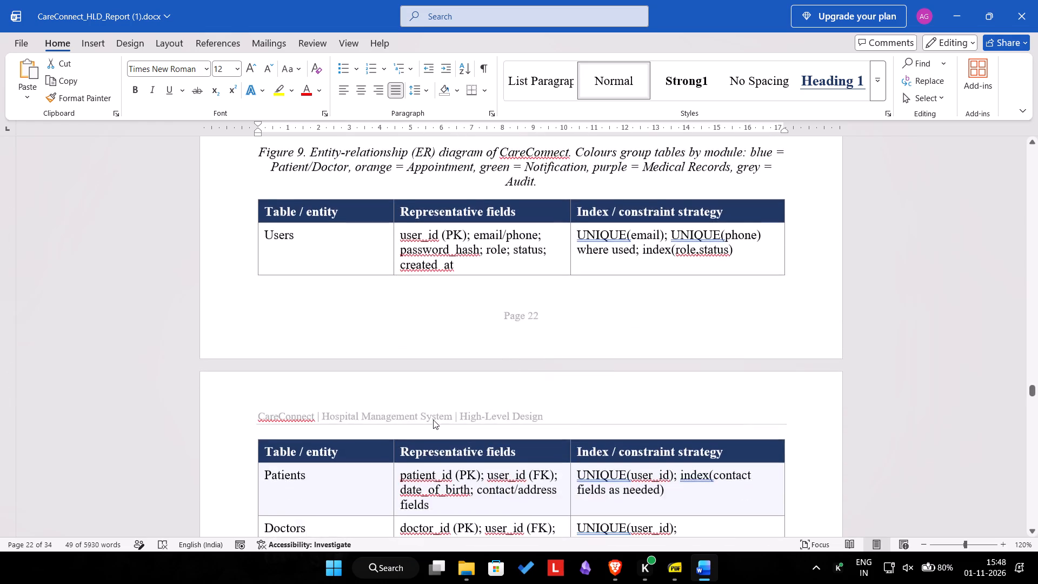
scroll(433, 420, down, 8)
click(614, 270)
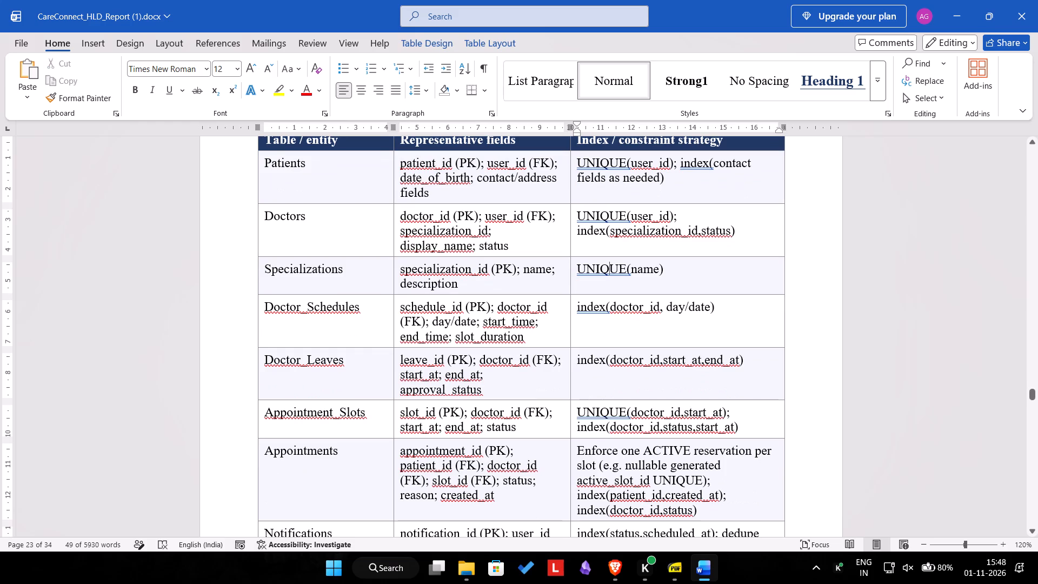
click(470, 364)
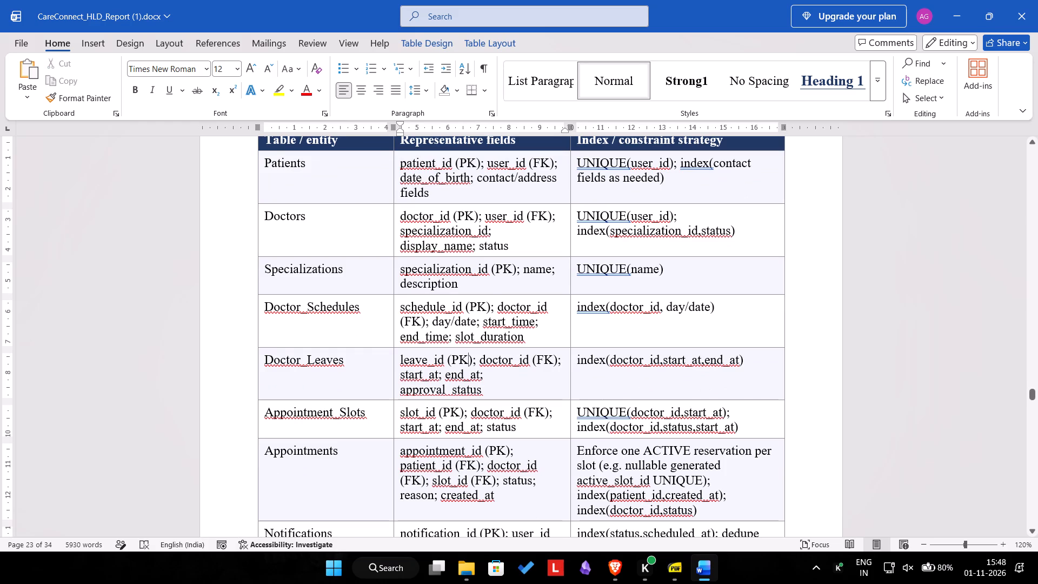
Reduce the bullet list under 5.8 Key Relationships to font size 12.
scroll(533, 424, down, 6)
scroll(533, 424, up, 1)
scroll(533, 424, down, 17)
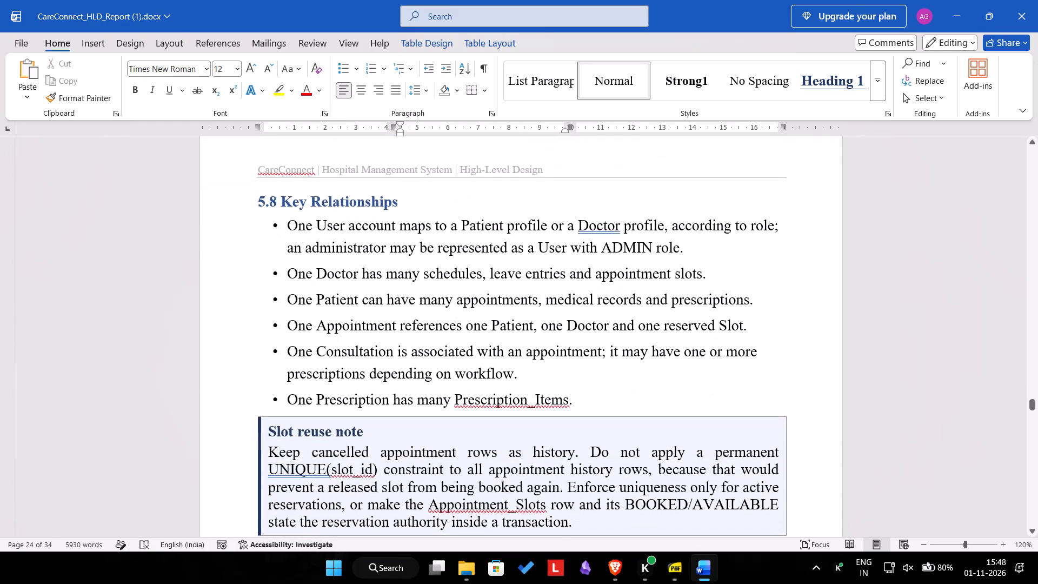
drag(581, 399, 245, 227)
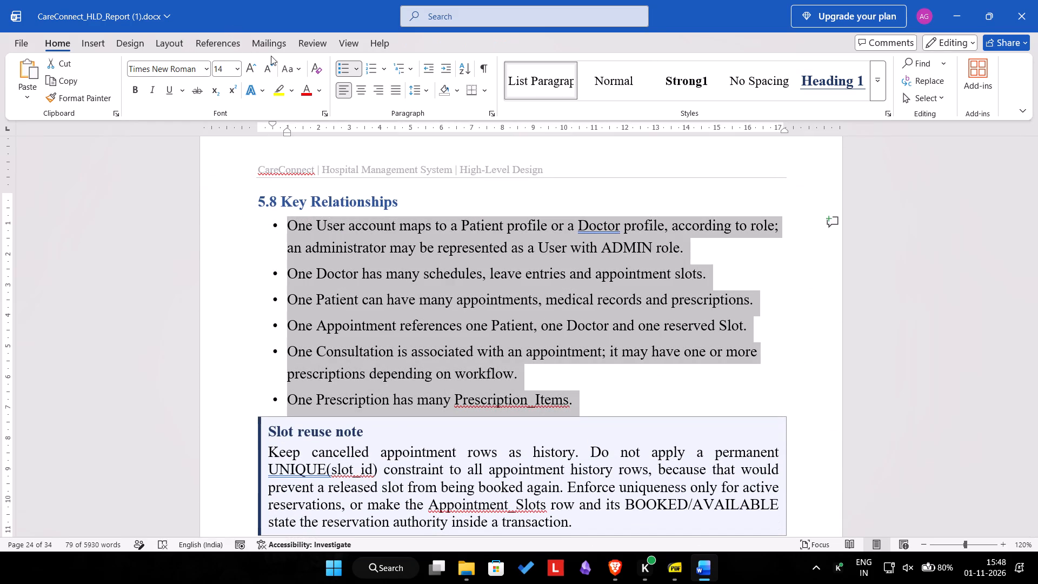
click(266, 65)
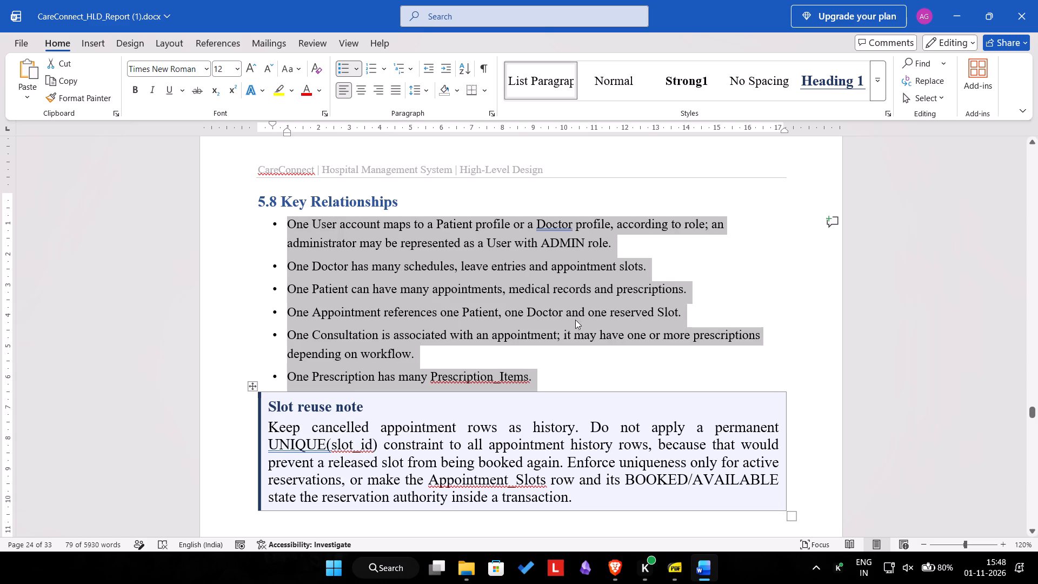
click(271, 67)
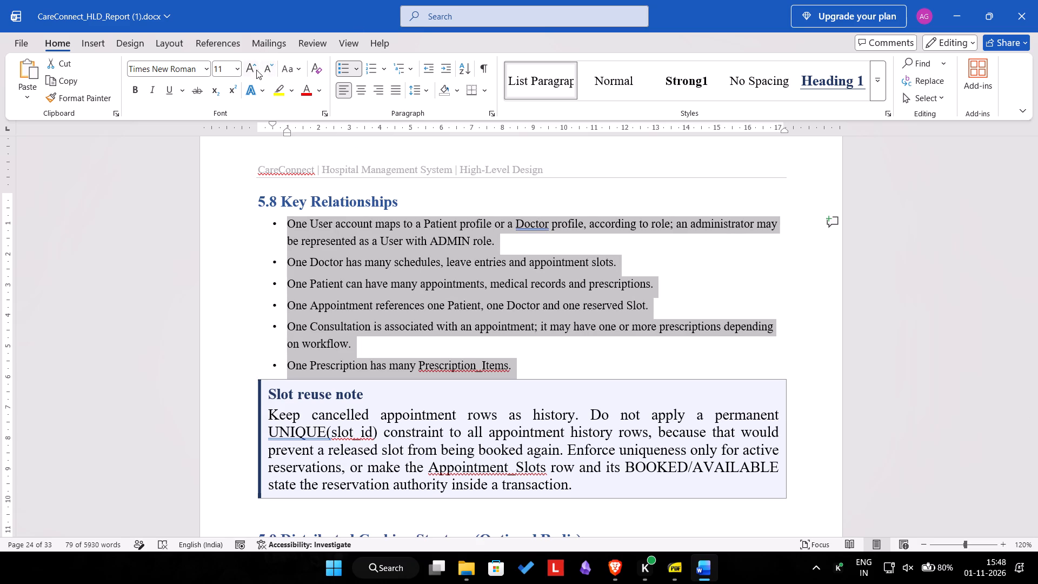
click(254, 70)
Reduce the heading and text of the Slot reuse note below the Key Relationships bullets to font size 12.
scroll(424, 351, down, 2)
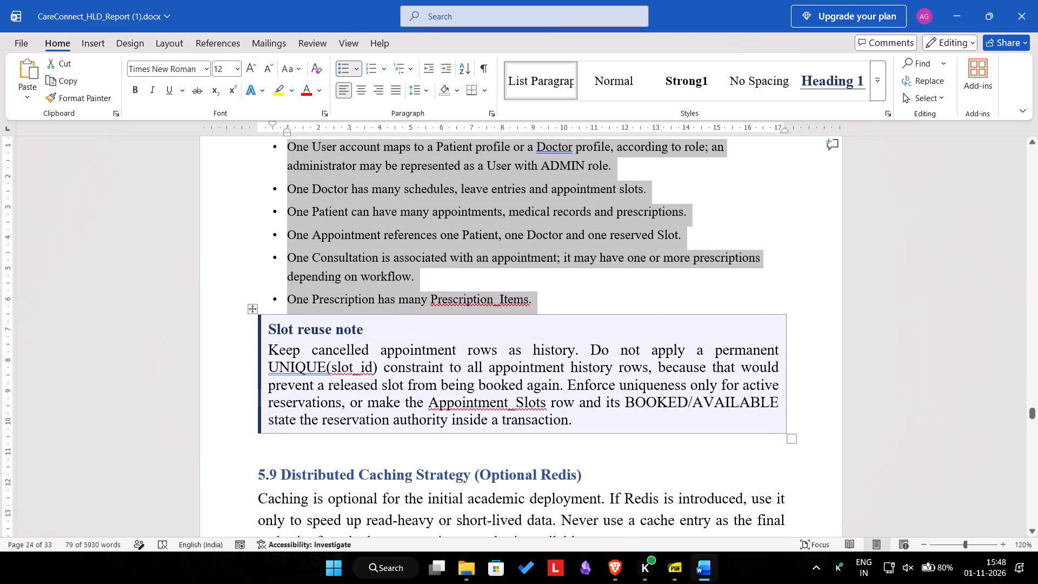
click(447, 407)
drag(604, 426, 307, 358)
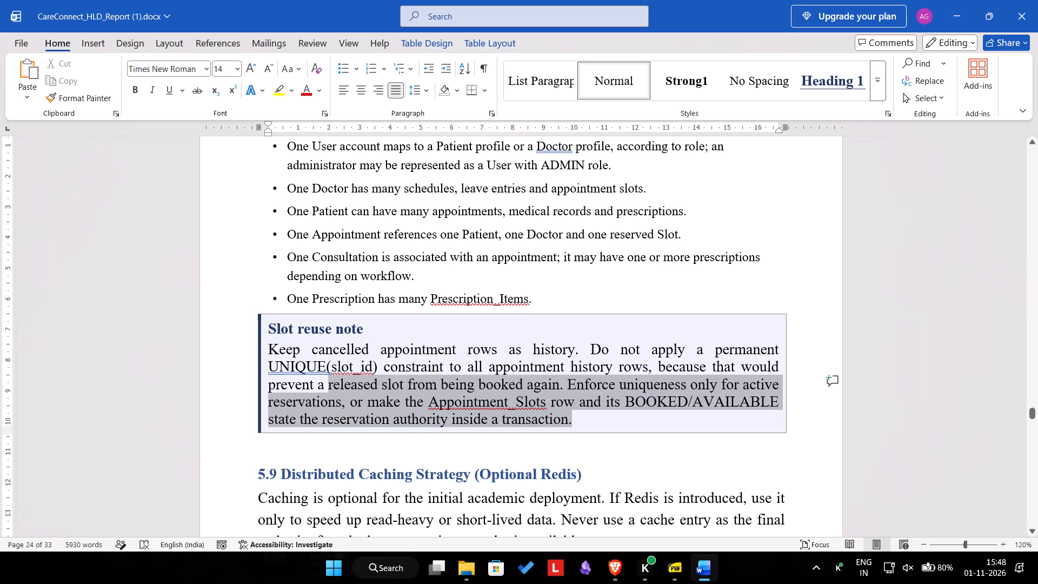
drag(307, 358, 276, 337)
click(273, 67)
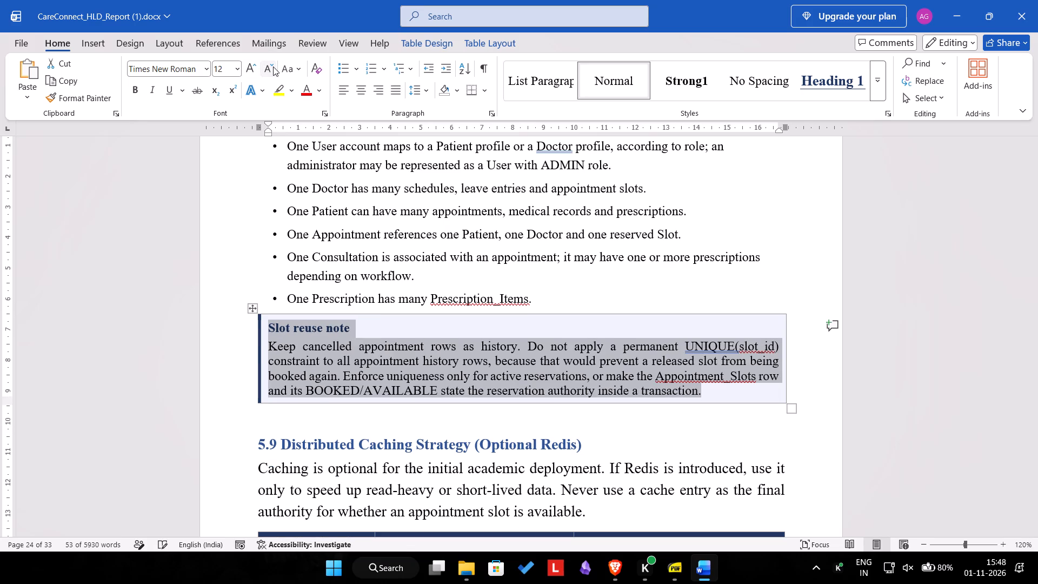
Delete the heading and text of the Slot reuse note below the Key Relationships bullets.
click(432, 373)
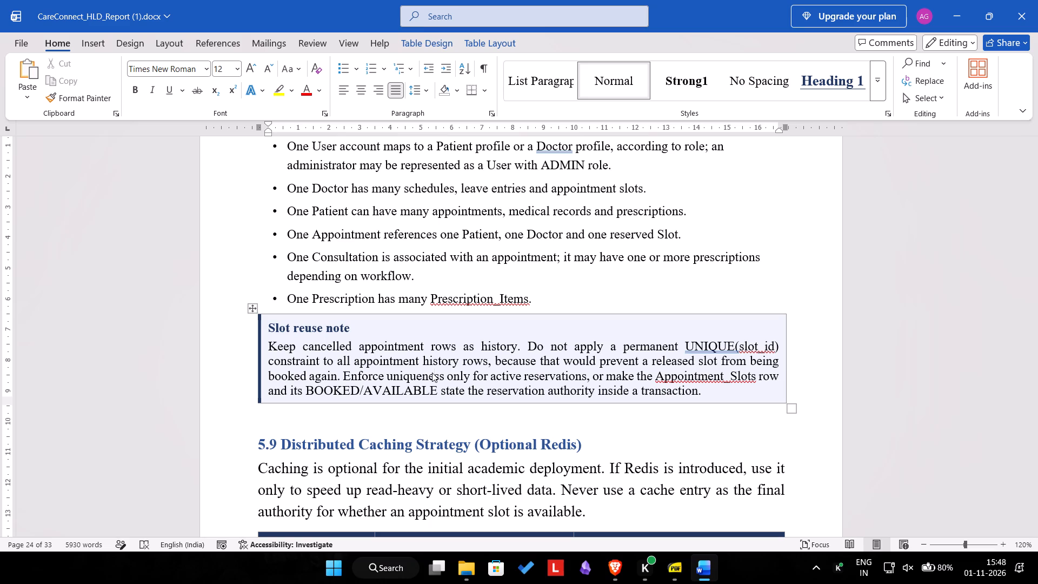
click(296, 315)
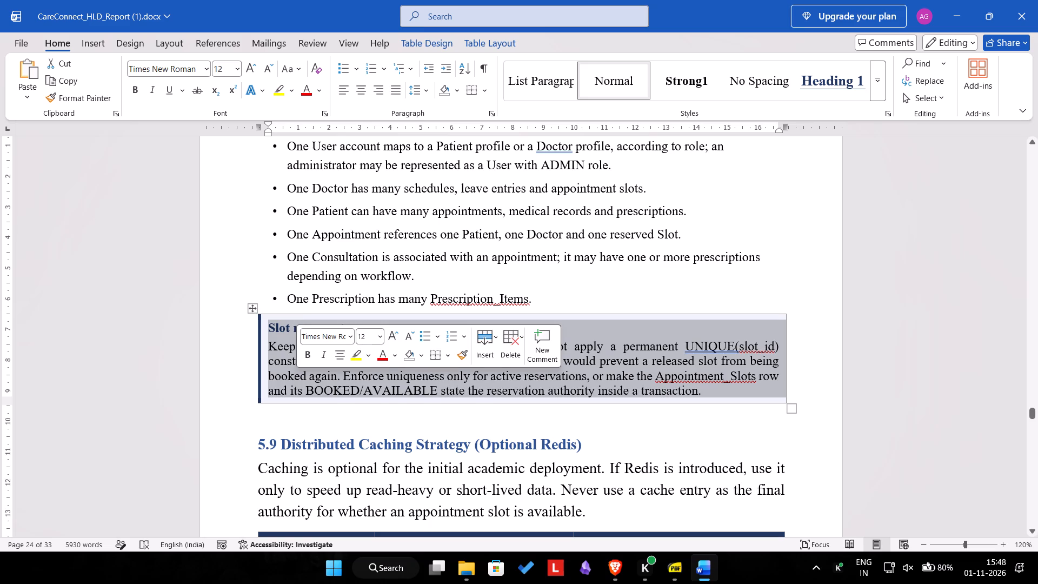
key(Delete)
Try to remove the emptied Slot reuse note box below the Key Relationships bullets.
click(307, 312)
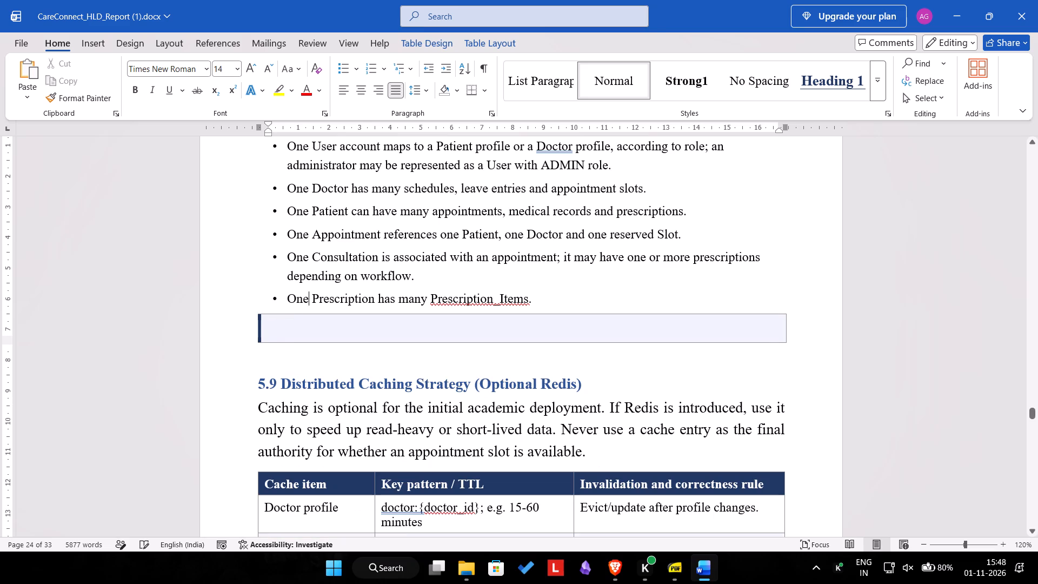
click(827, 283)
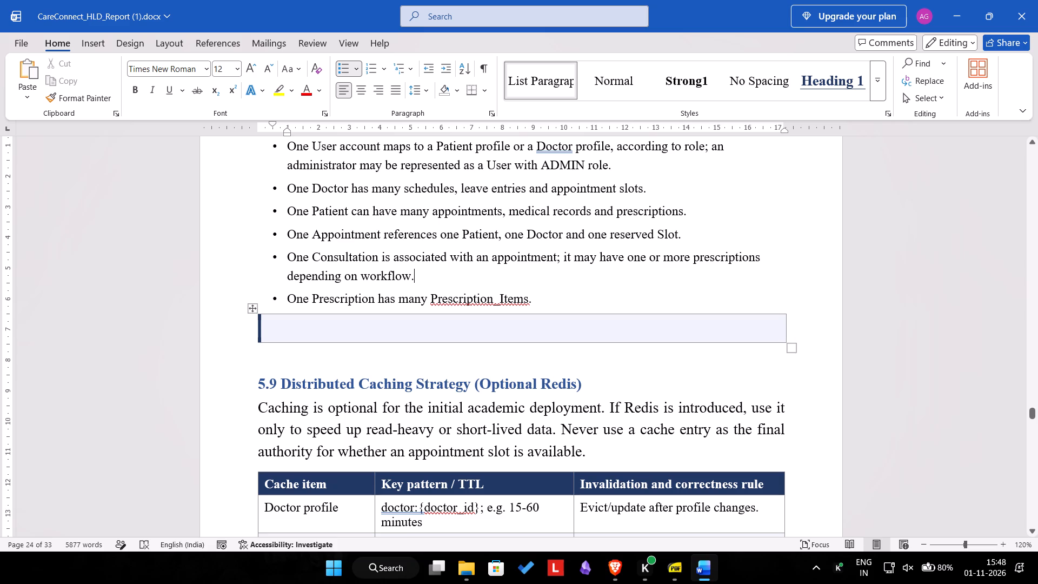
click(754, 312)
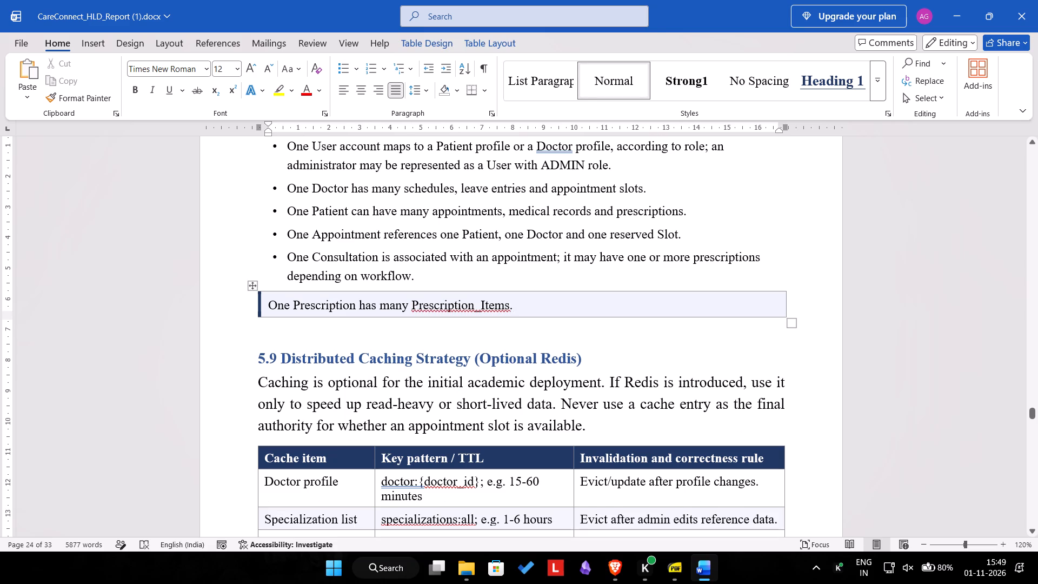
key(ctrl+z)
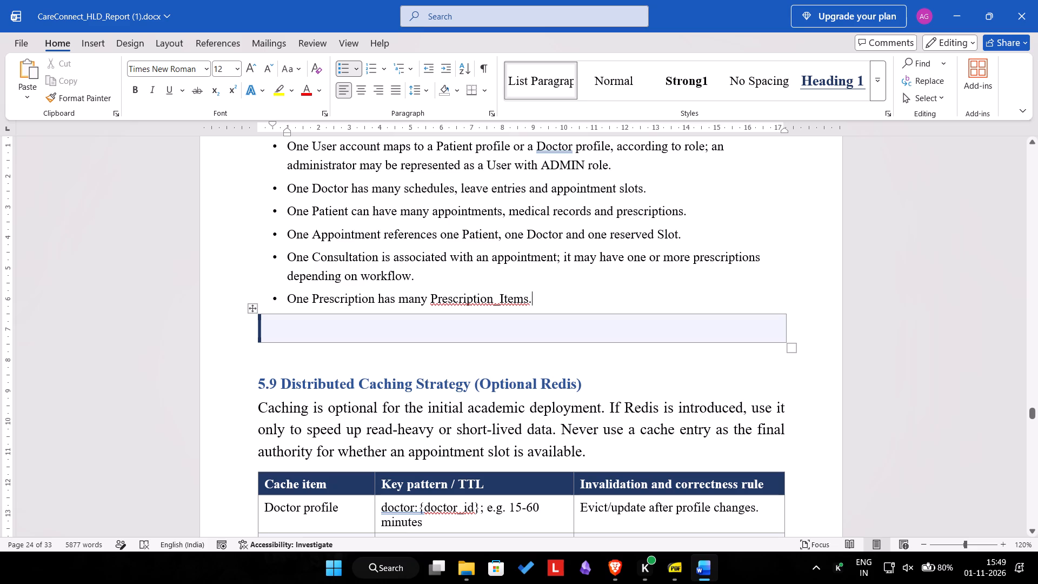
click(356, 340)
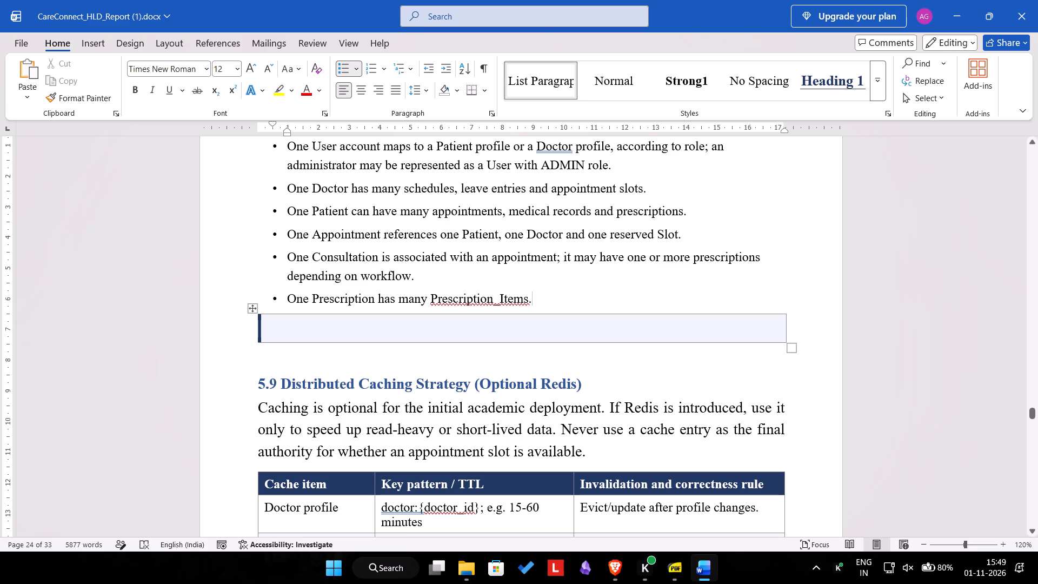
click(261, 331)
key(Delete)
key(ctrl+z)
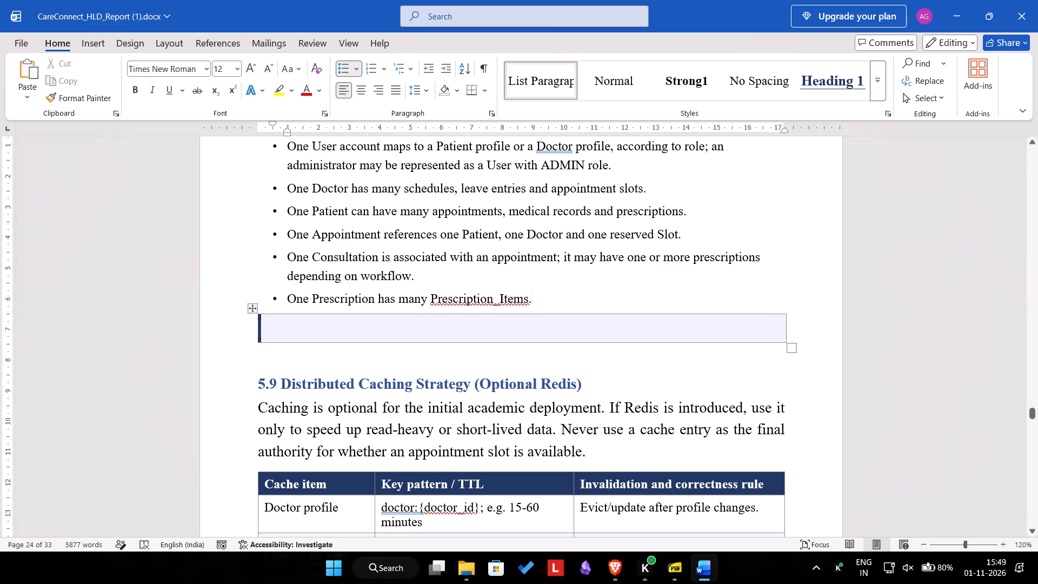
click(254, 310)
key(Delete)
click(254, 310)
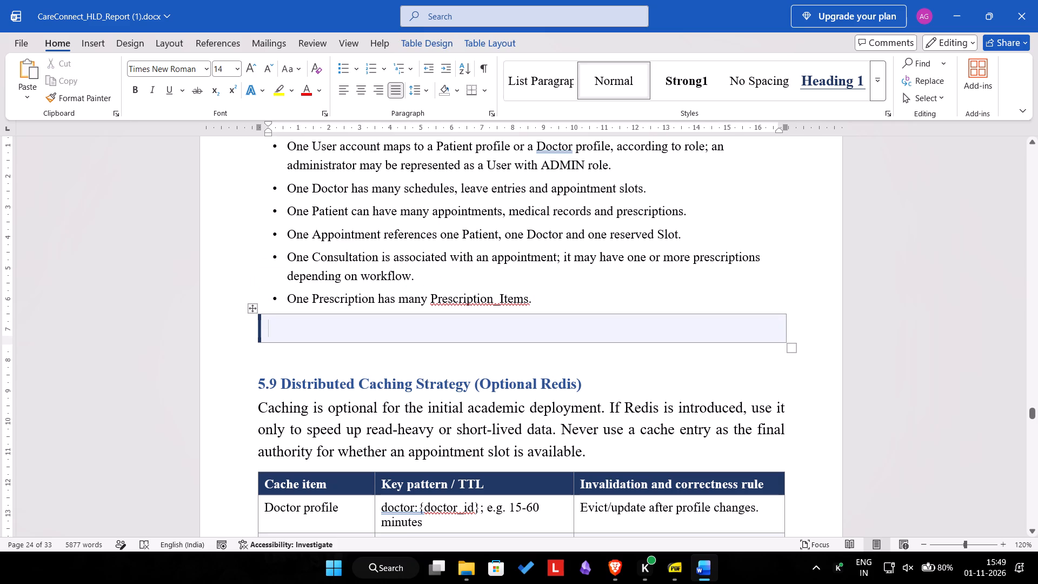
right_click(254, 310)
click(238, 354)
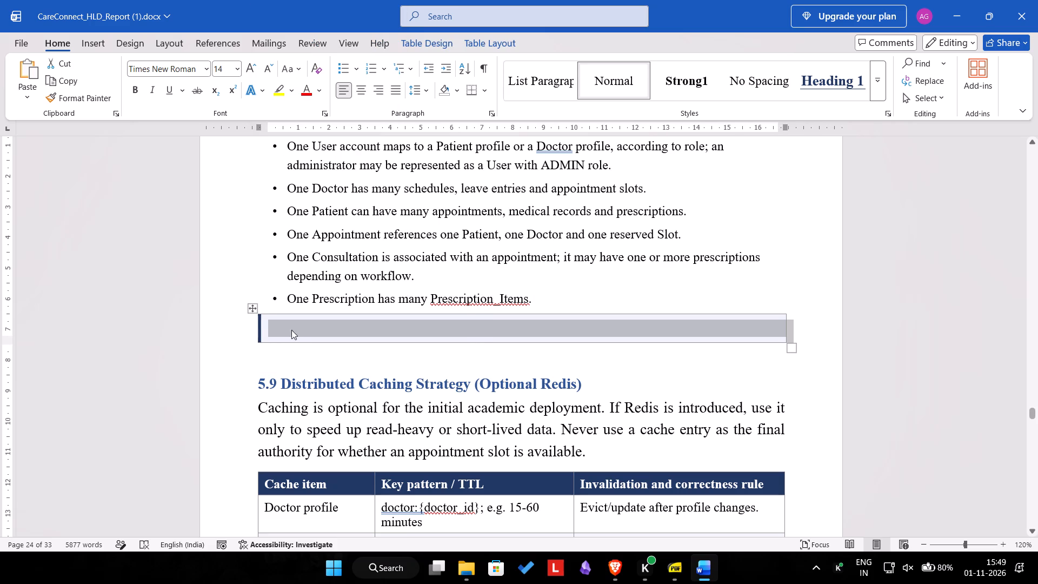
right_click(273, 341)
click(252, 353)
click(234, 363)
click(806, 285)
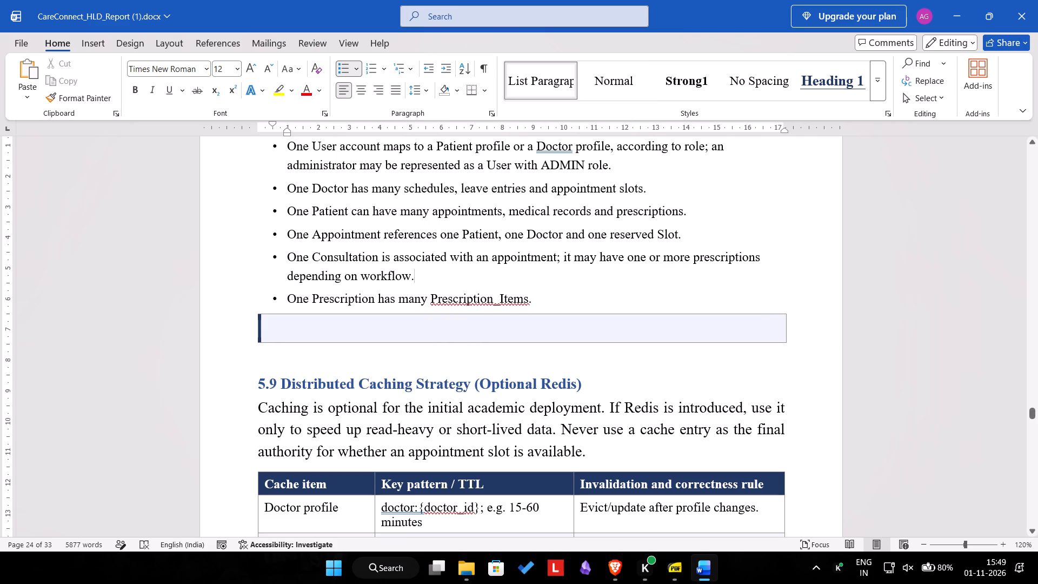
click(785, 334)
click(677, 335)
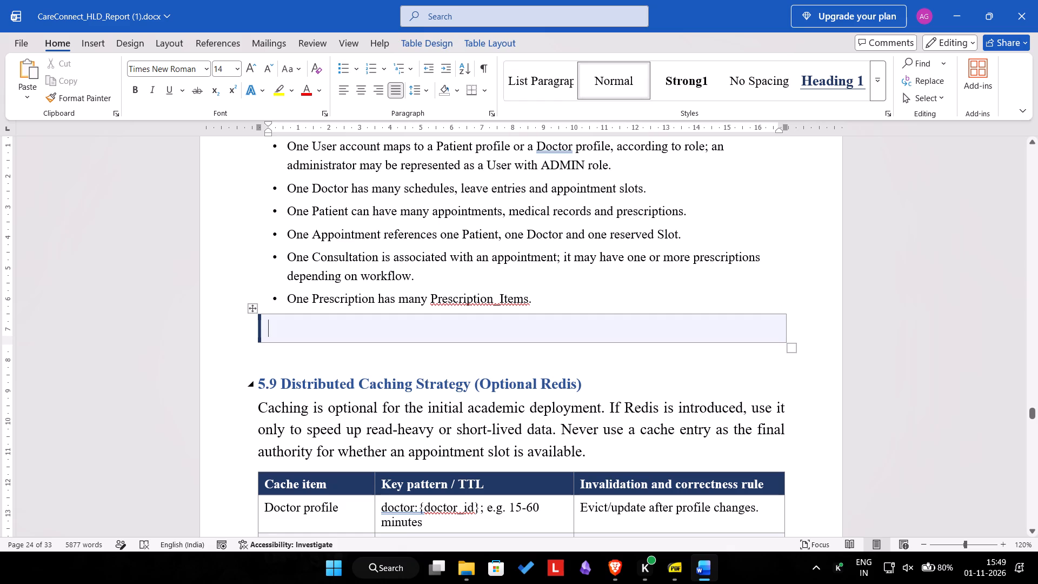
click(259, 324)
Delete the empty note box between the last Key Relationships bullet and the 5.9 heading.
drag(536, 298, 695, 339)
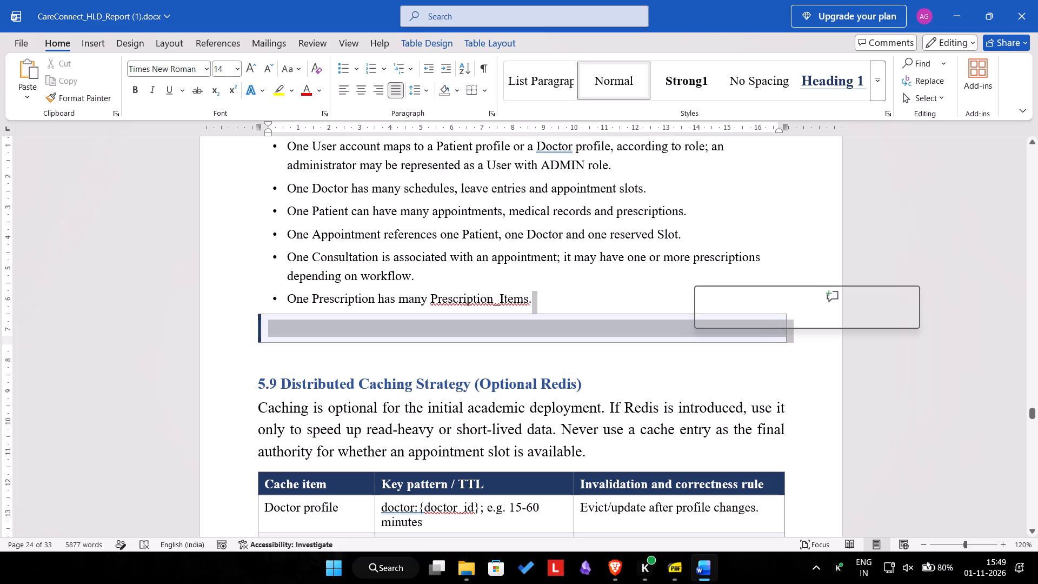
key(Delete)
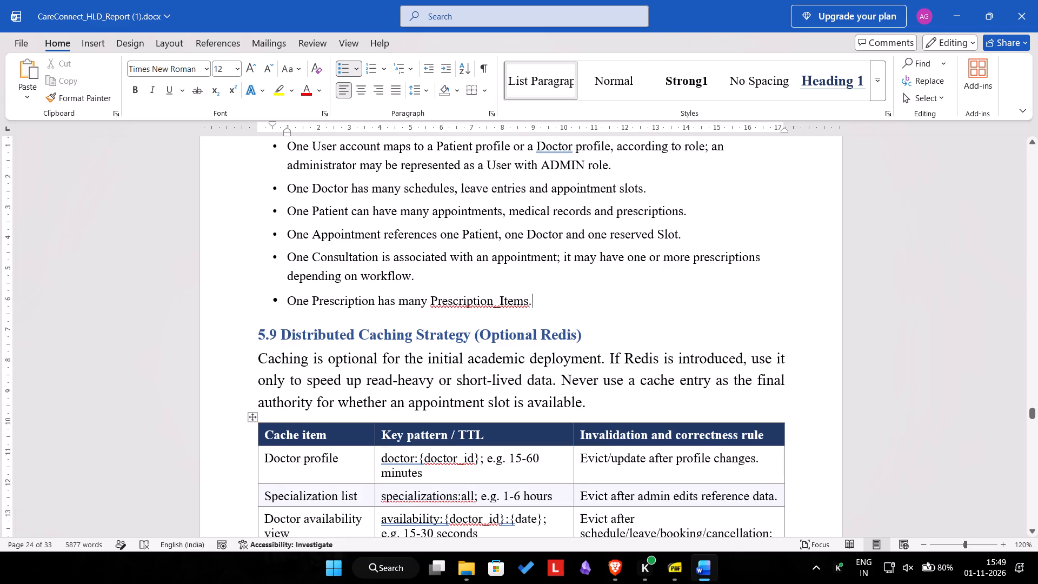
Reduce the introductory paragraph under 5.9 Distributed Caching Strategy to font size 12.
scroll(602, 358, down, 6)
scroll(602, 358, up, 2)
scroll(657, 283, up, 2)
drag(624, 323, 238, 288)
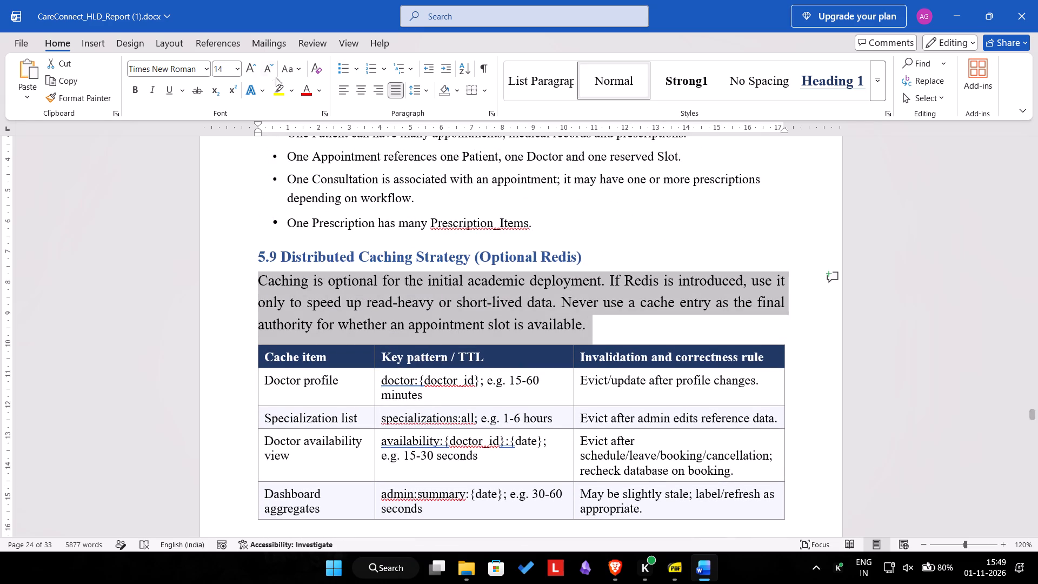
click(276, 68)
Reduce the Cache-aside pattern paragraph below the cache item table to font size 12.
scroll(363, 215, down, 4)
drag(483, 460, 354, 410)
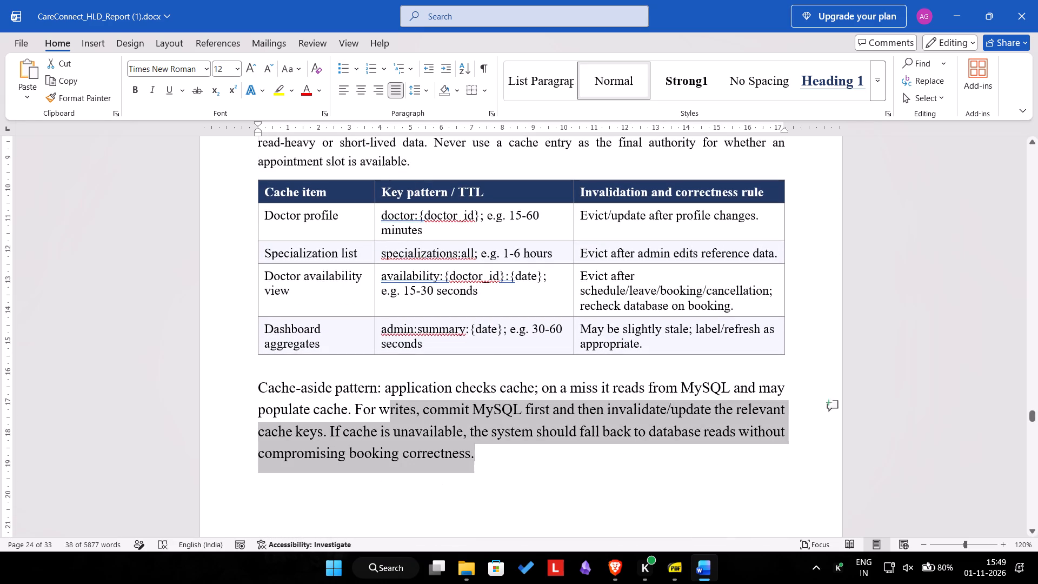
drag(354, 410, 264, 386)
click(263, 61)
Reduce the paragraph under 6.1 Load Balancing and Application Deployment to font size 12.
scroll(497, 426, down, 3)
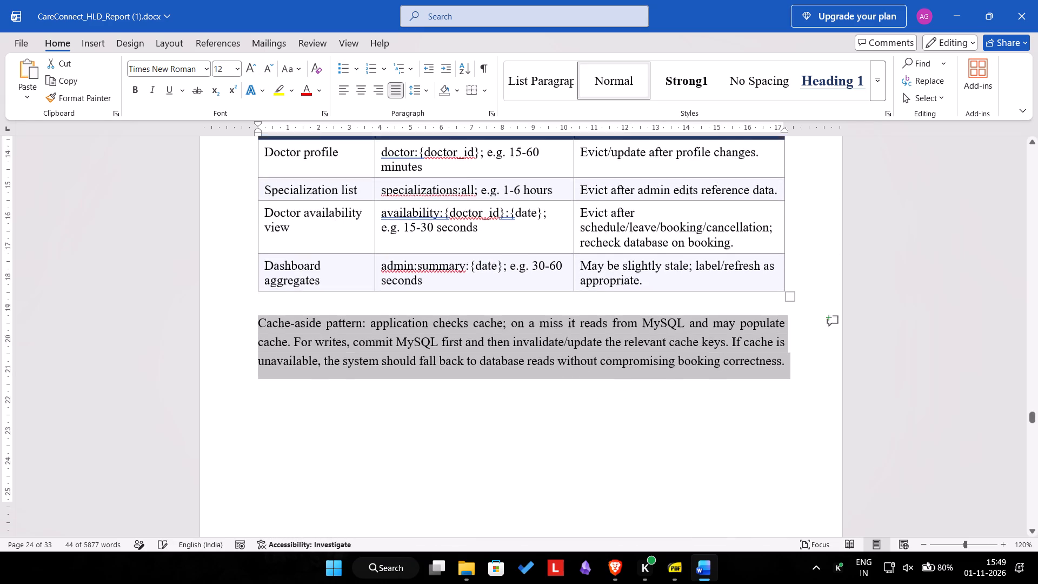
scroll(497, 426, down, 12)
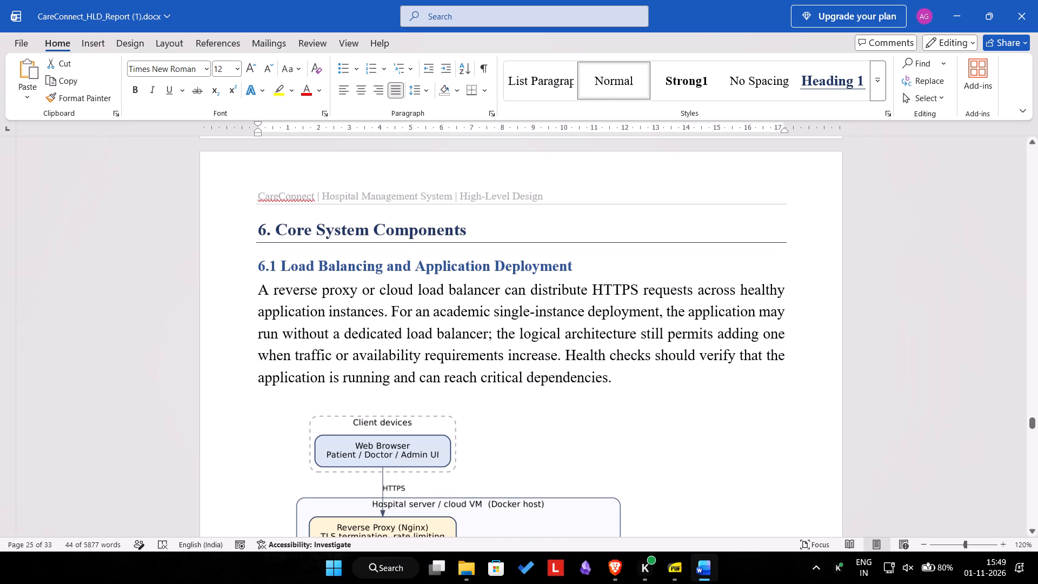
drag(622, 377, 211, 295)
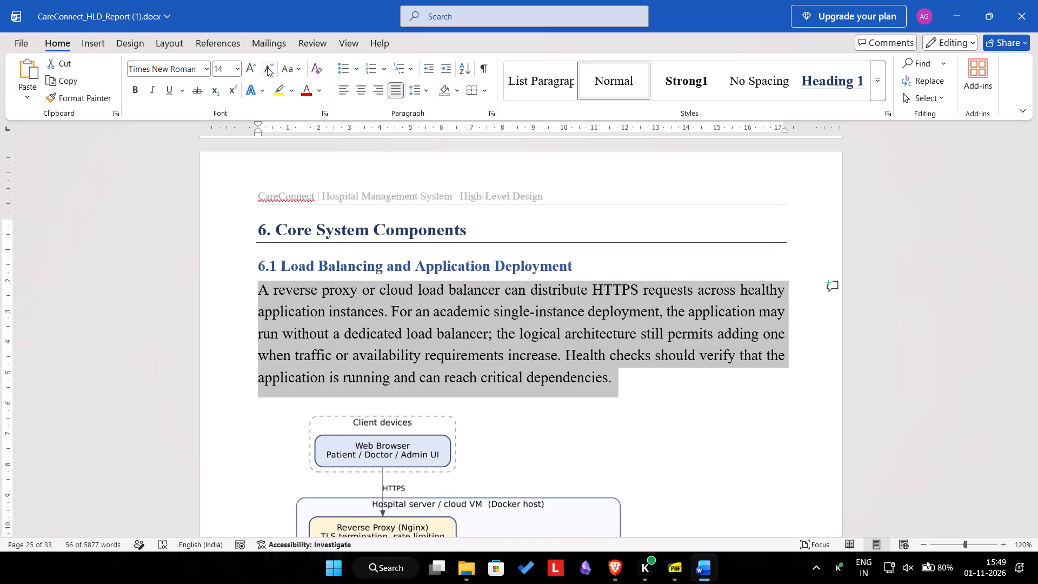
click(267, 71)
Reduce the paragraph under 6.2 API Access and Rate Limiting to font size 12.
scroll(406, 388, up, 1)
scroll(406, 388, down, 18)
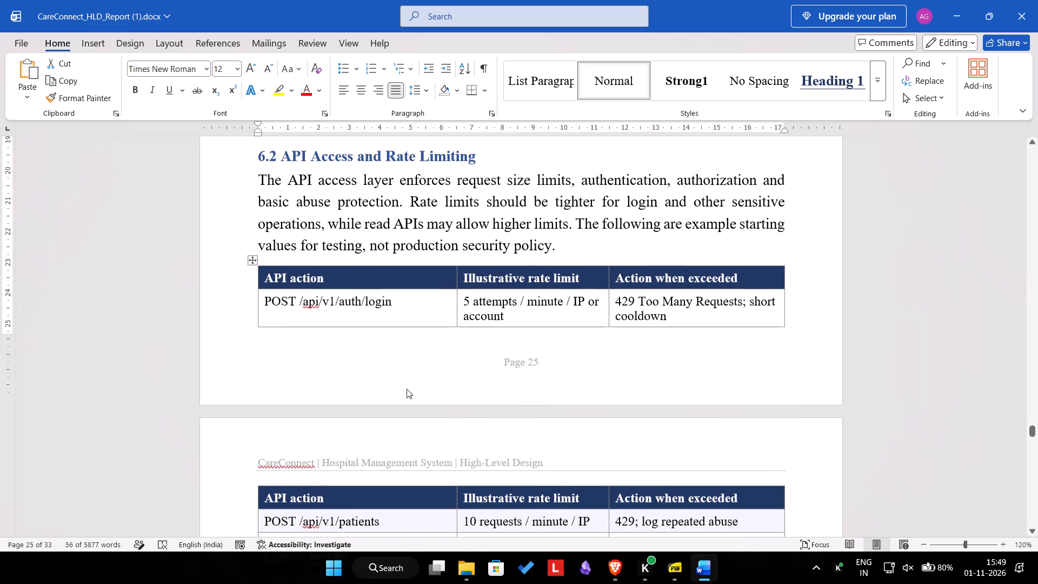
drag(589, 230, 198, 183)
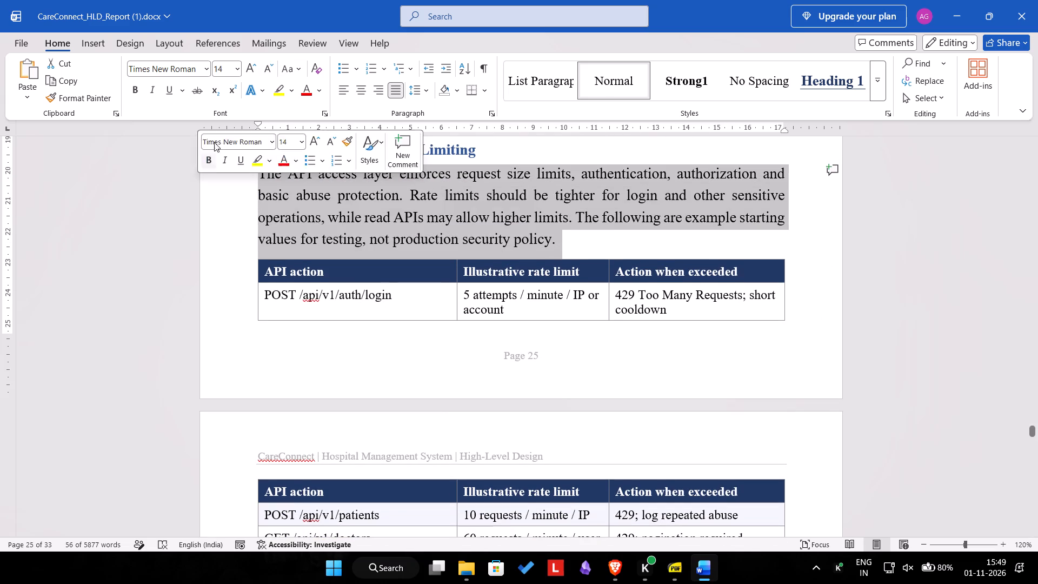
click(274, 67)
Reduce the bullet list under 6.3 Authentication and Authorization to font size 12.
scroll(397, 362, down, 3)
scroll(397, 362, up, 1)
scroll(397, 362, down, 7)
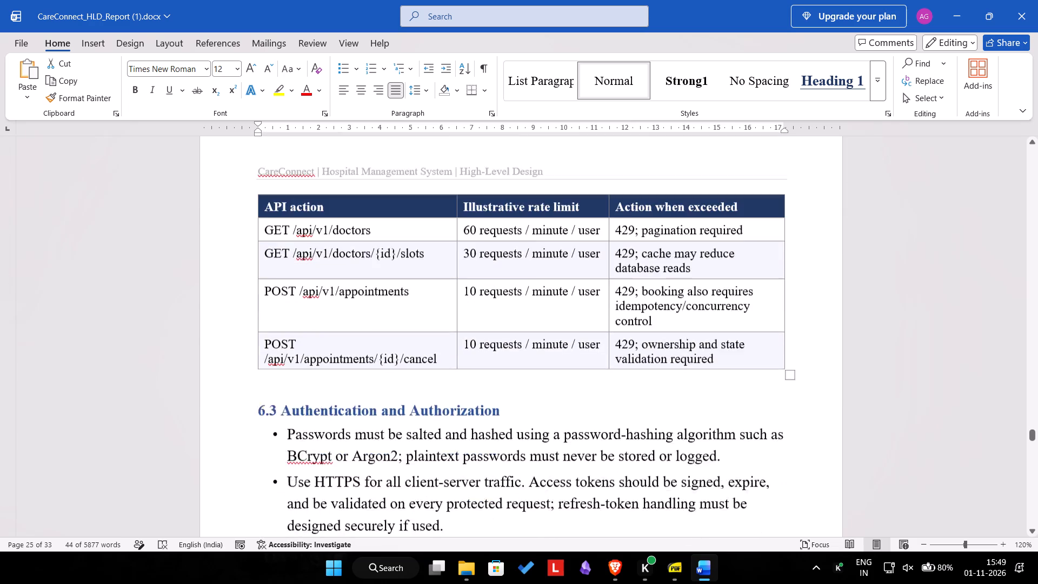
scroll(480, 444, down, 5)
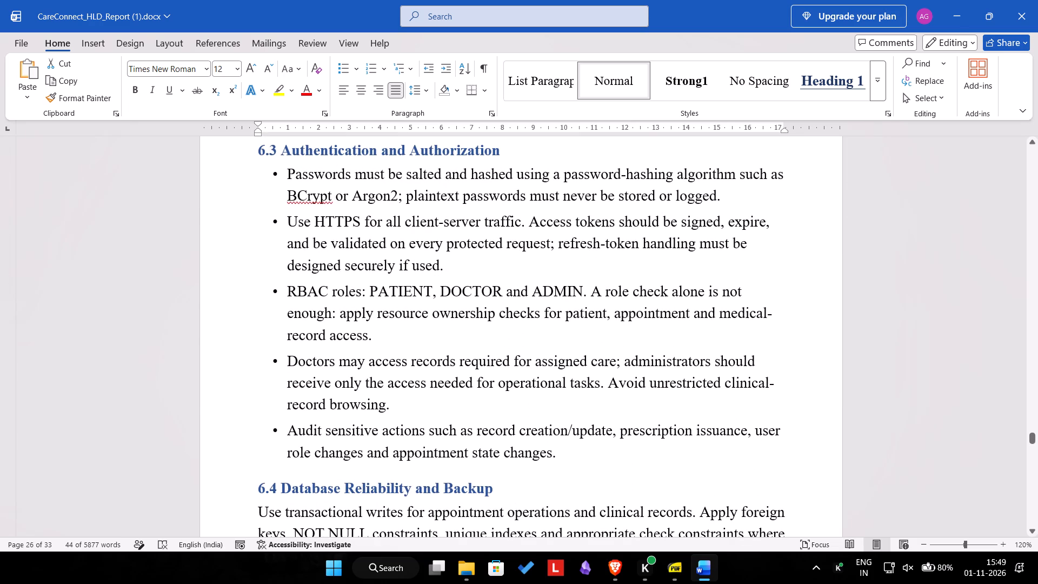
drag(569, 451, 270, 183)
click(270, 66)
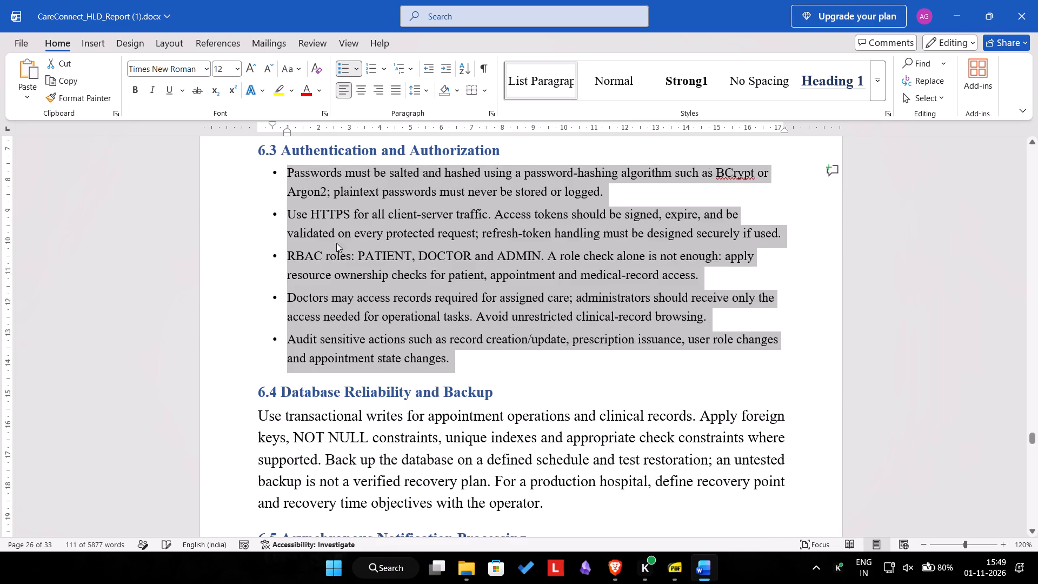
Reduce the paragraph under 6.4 Database Reliability and Backup to font size 12.
scroll(385, 341, down, 3)
drag(589, 387, 244, 292)
click(263, 70)
Reduce the paragraph under 6.5 Asynchronous Notification Processing to font size 12.
scroll(391, 342, down, 3)
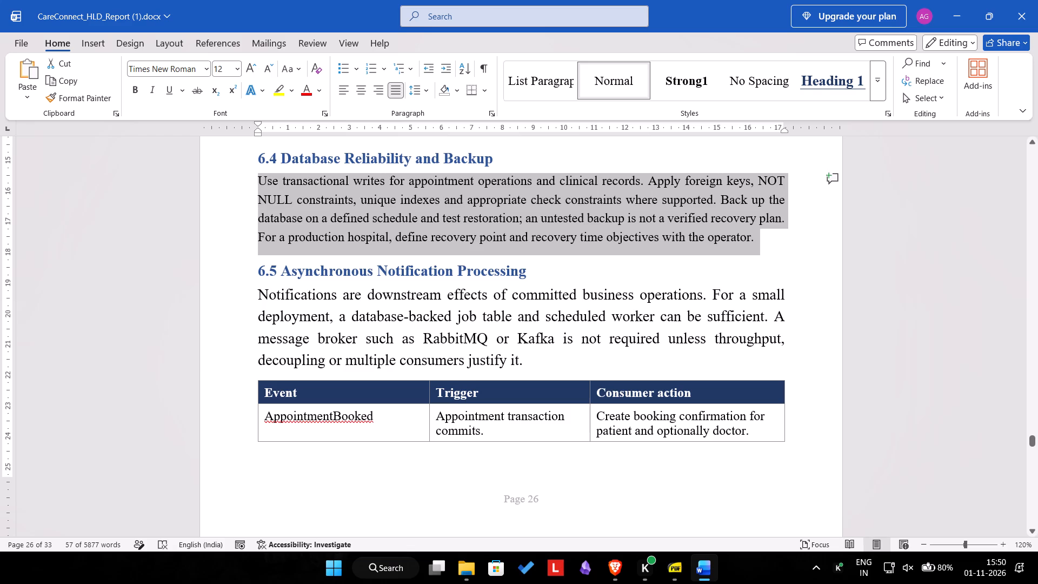
drag(527, 367, 267, 306)
click(270, 72)
Reduce the paragraph under 6.6 Logging, Monitoring and Auditability to font size 12.
scroll(392, 380, down, 3)
scroll(392, 380, up, 1)
scroll(392, 380, down, 3)
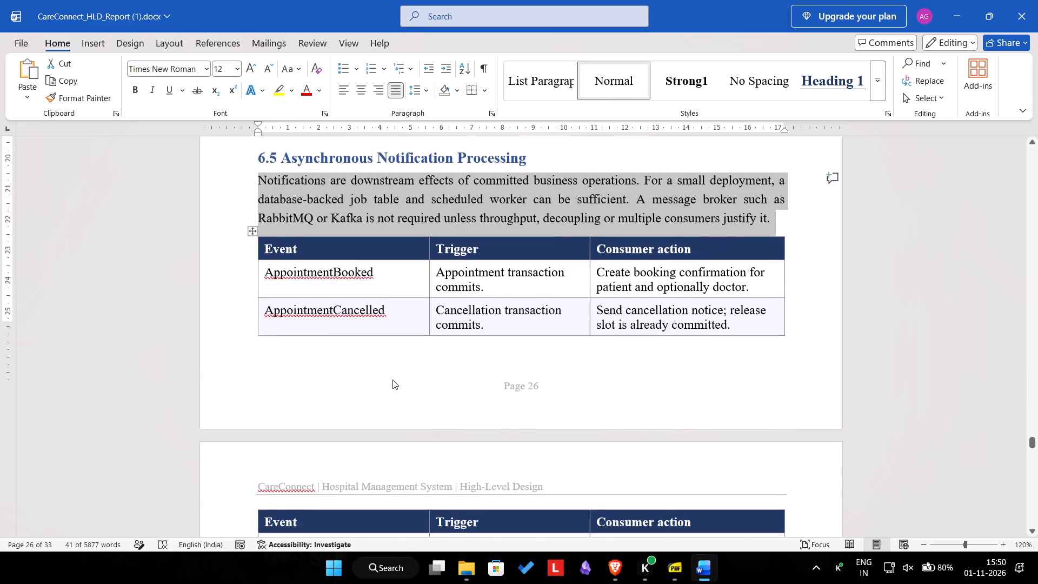
scroll(392, 380, down, 10)
drag(451, 339, 277, 287)
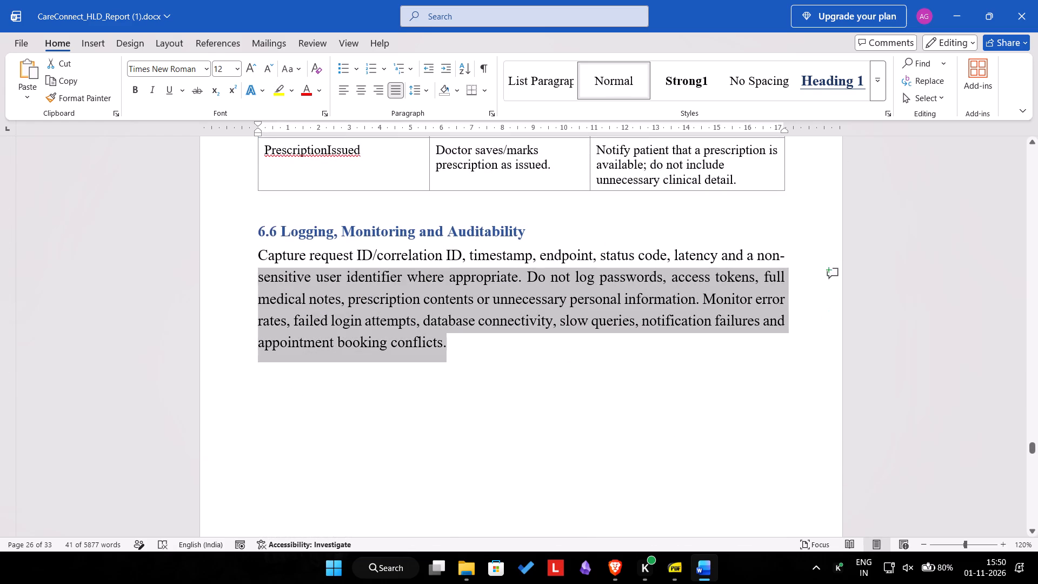
drag(277, 287, 258, 264)
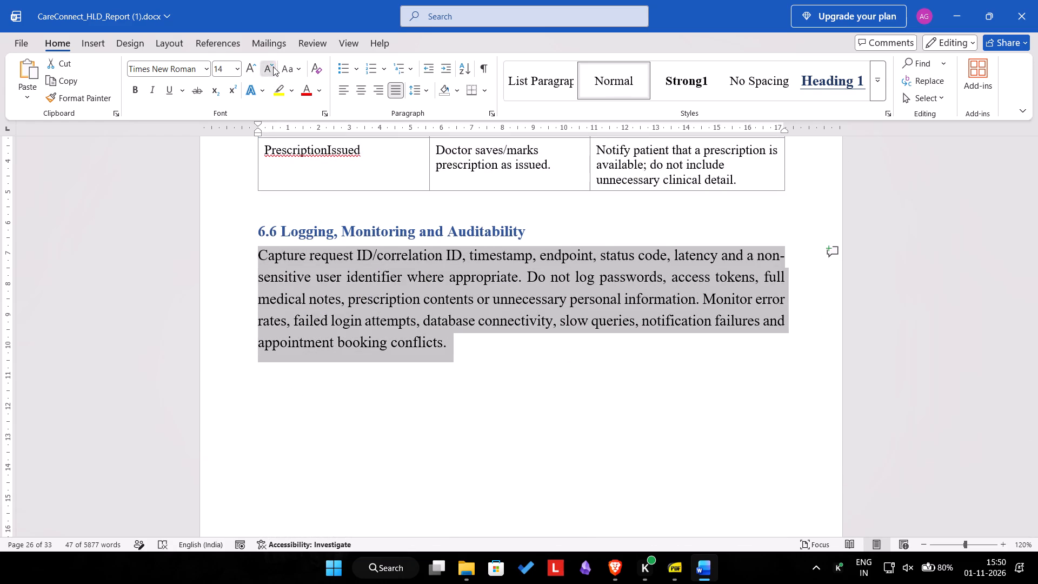
click(273, 67)
Reduce the paragraph under 7.1 API Design Conventions to font size 12, leaving out its heading.
scroll(823, 384, down, 15)
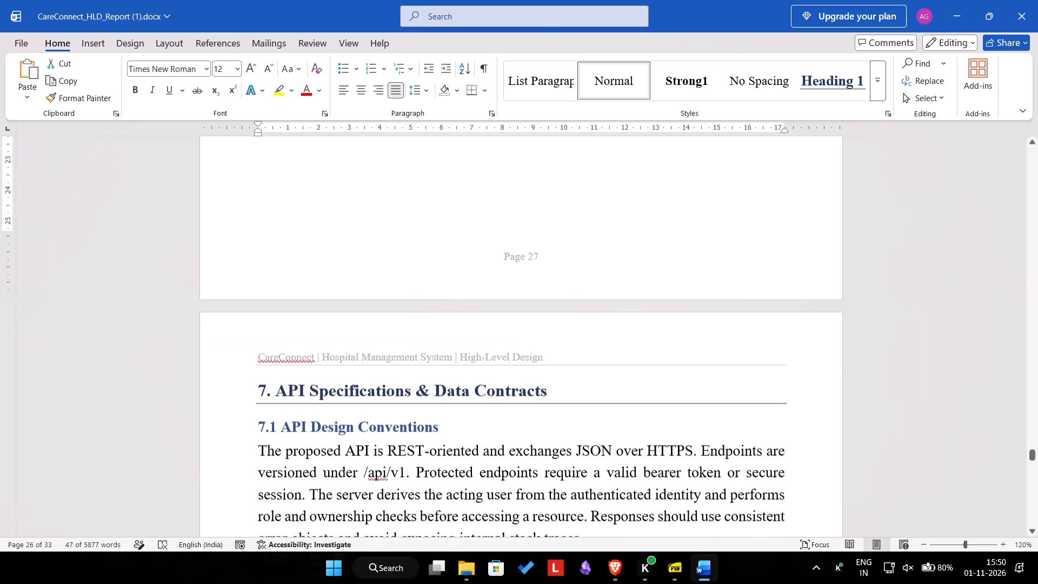
scroll(823, 384, down, 6)
drag(593, 300, 233, 201)
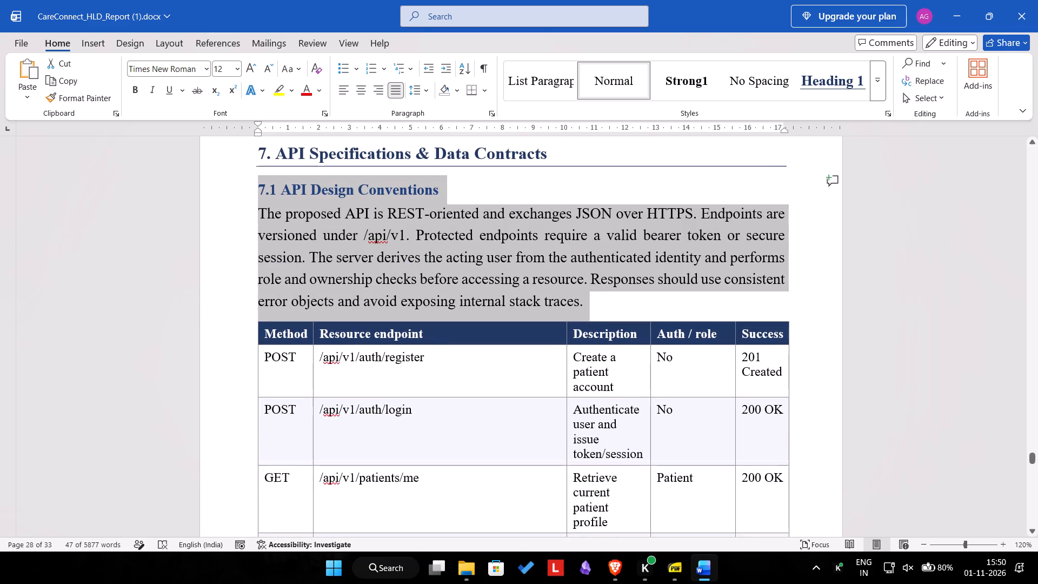
drag(233, 201, 230, 207)
click(268, 71)
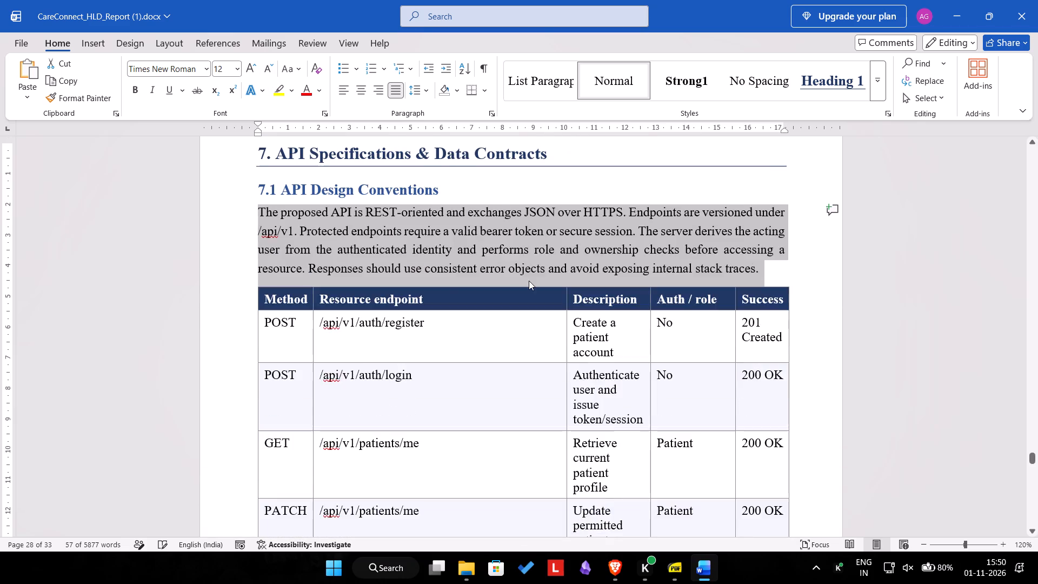
Check the body text size from the 7.1 endpoint table through the 409 Conflict paragraph above 7.3 Standard HTTP Status Codes.
scroll(529, 281, down, 17)
click(593, 227)
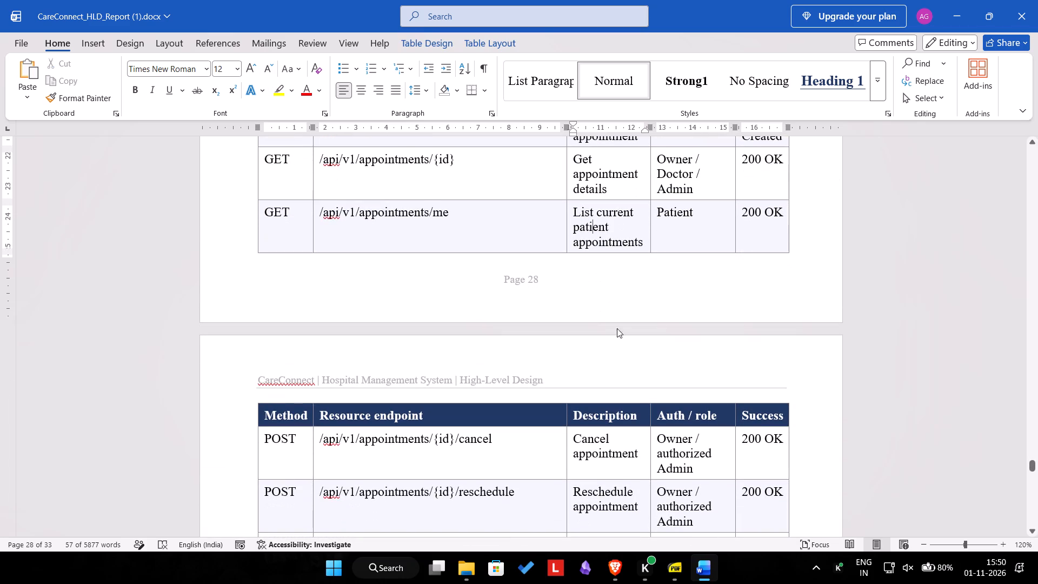
scroll(601, 351, down, 13)
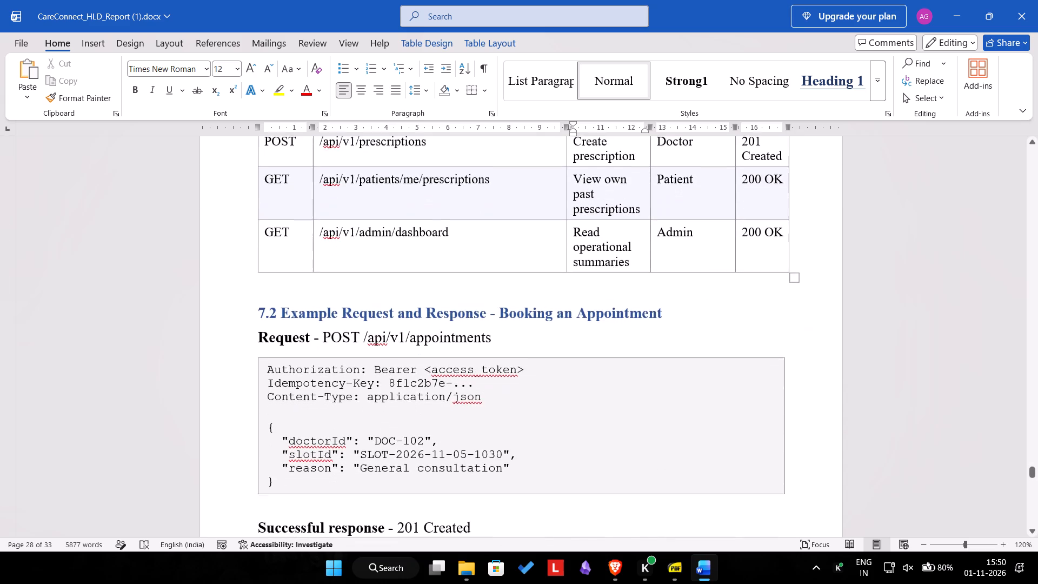
scroll(601, 351, down, 14)
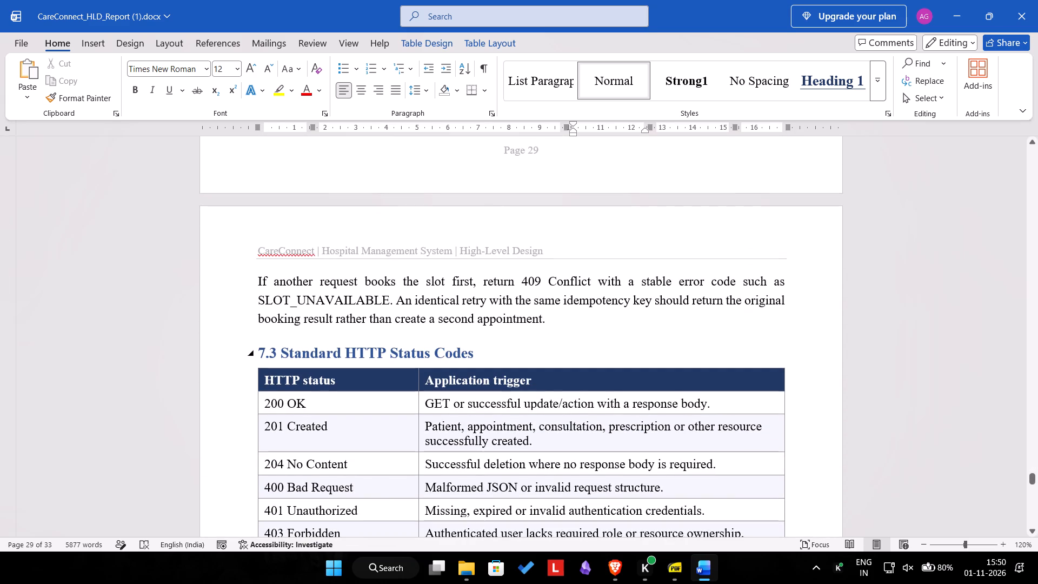
drag(569, 317, 242, 255)
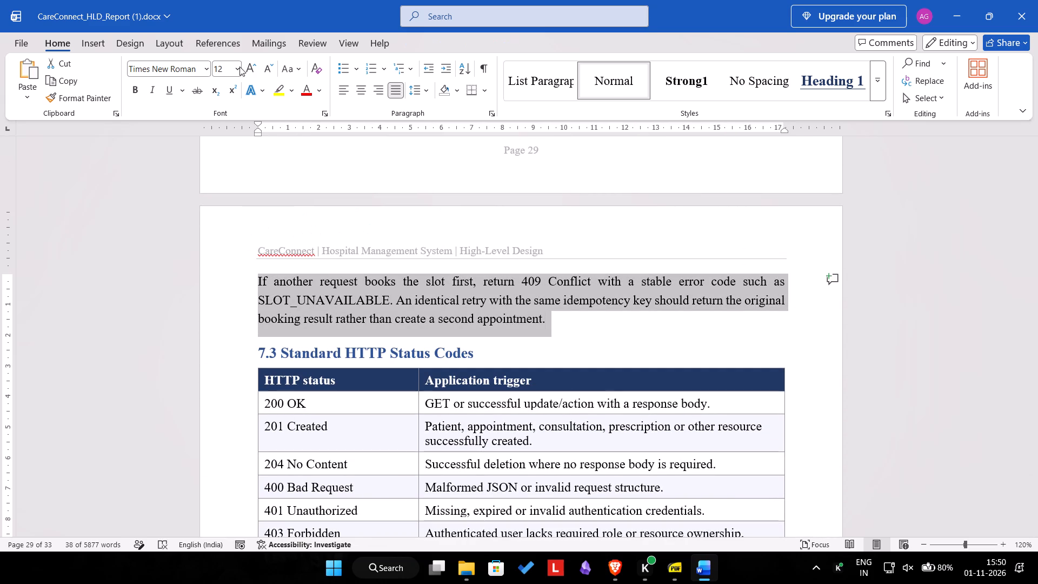
Reduce the note about database details and credentials at the end of 7.4 Common Error Response Contract to font size 12.
scroll(550, 356, down, 19)
scroll(550, 356, up, 1)
scroll(550, 356, down, 6)
scroll(550, 356, up, 6)
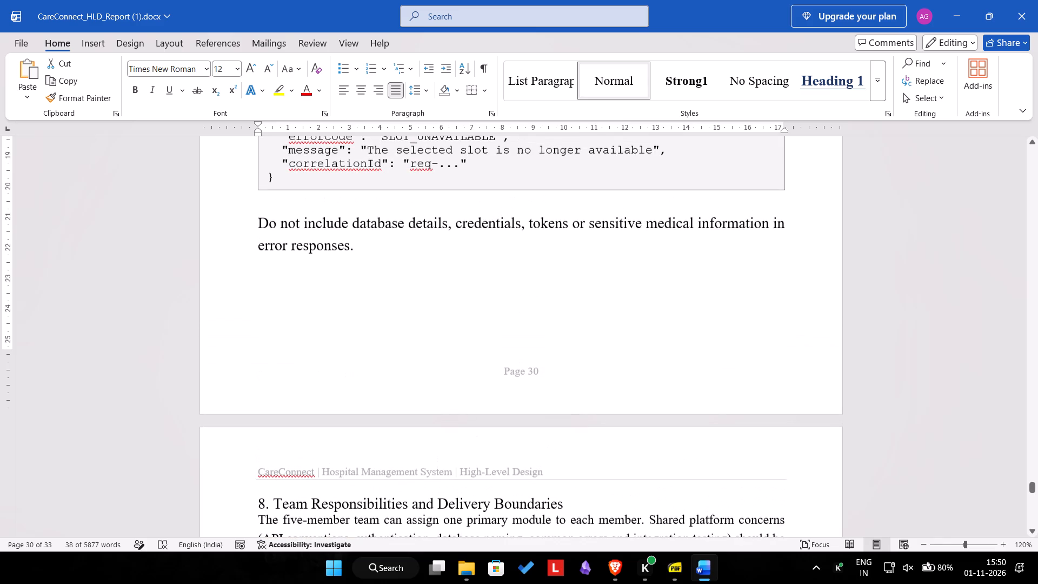
click(288, 225)
drag(375, 254, 252, 214)
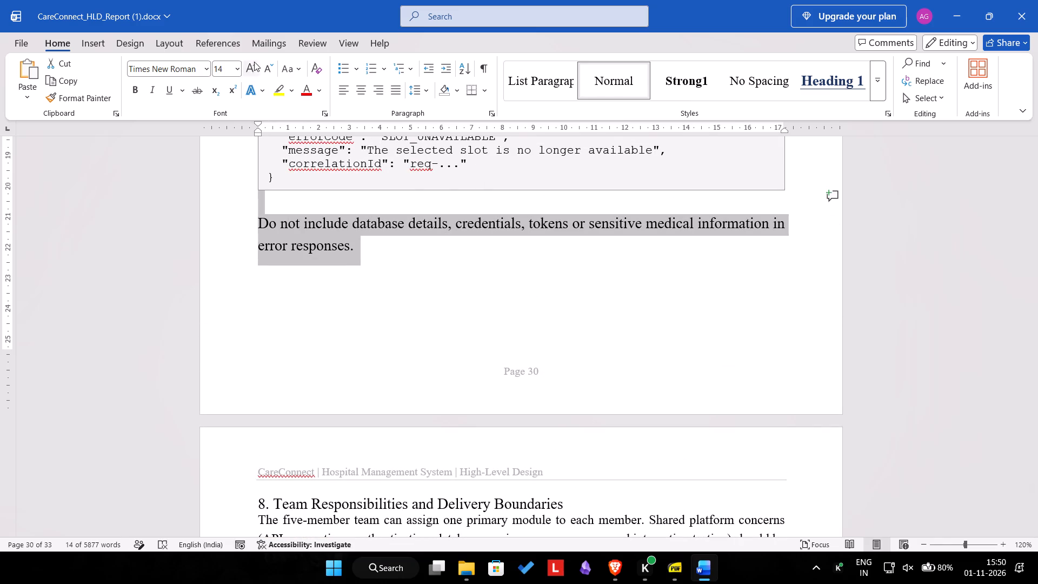
click(272, 68)
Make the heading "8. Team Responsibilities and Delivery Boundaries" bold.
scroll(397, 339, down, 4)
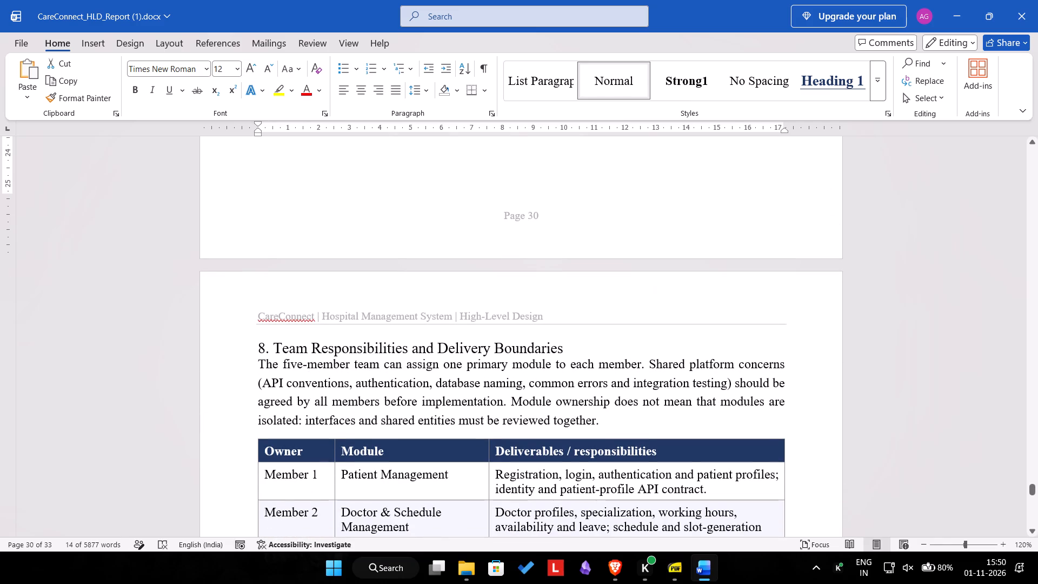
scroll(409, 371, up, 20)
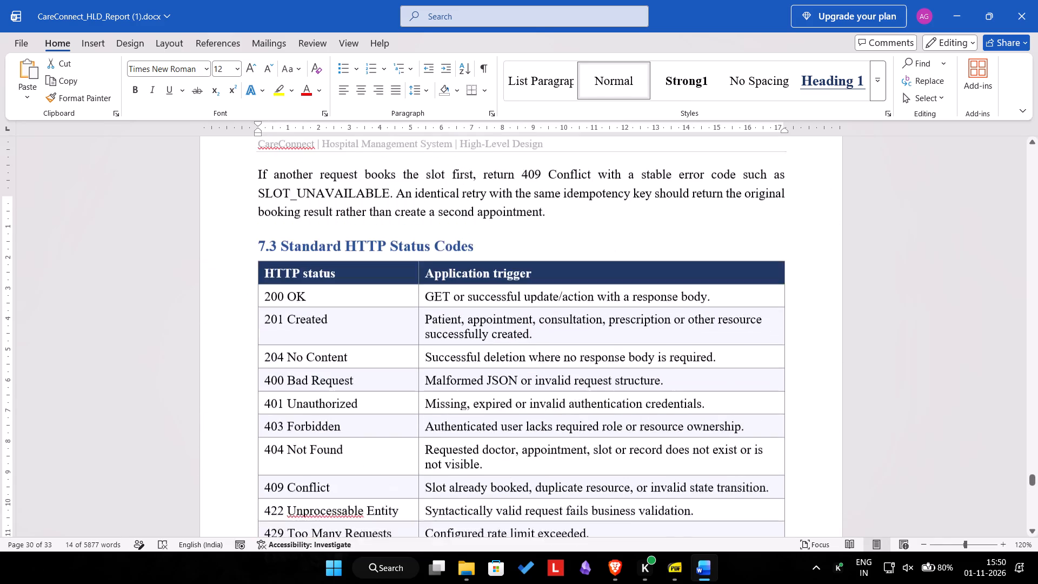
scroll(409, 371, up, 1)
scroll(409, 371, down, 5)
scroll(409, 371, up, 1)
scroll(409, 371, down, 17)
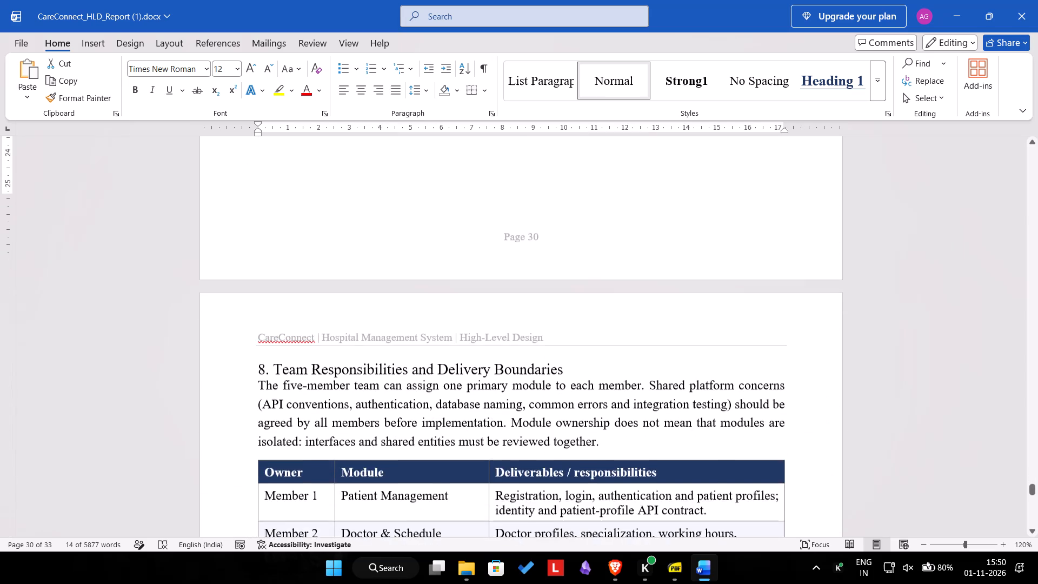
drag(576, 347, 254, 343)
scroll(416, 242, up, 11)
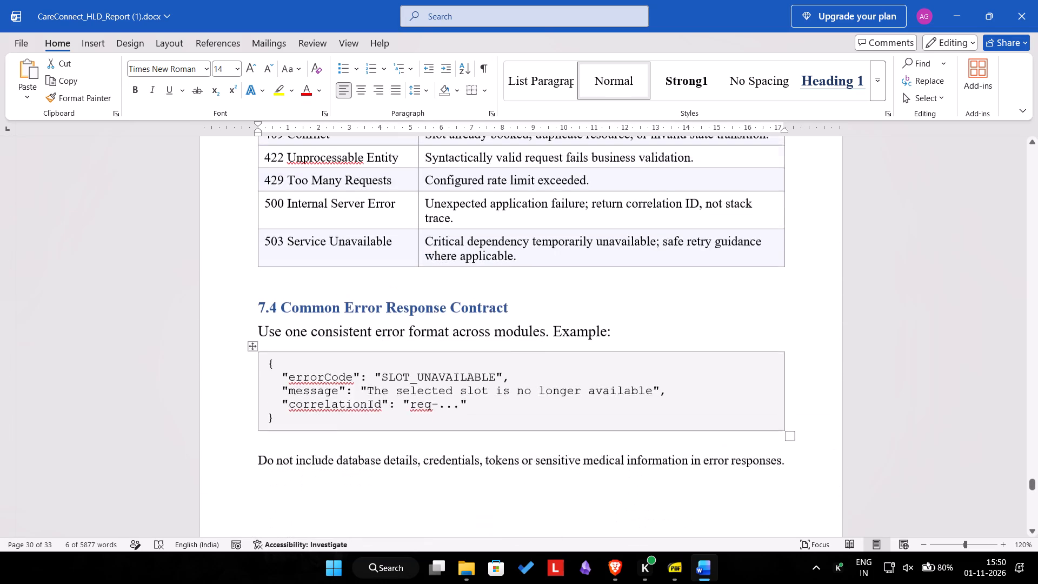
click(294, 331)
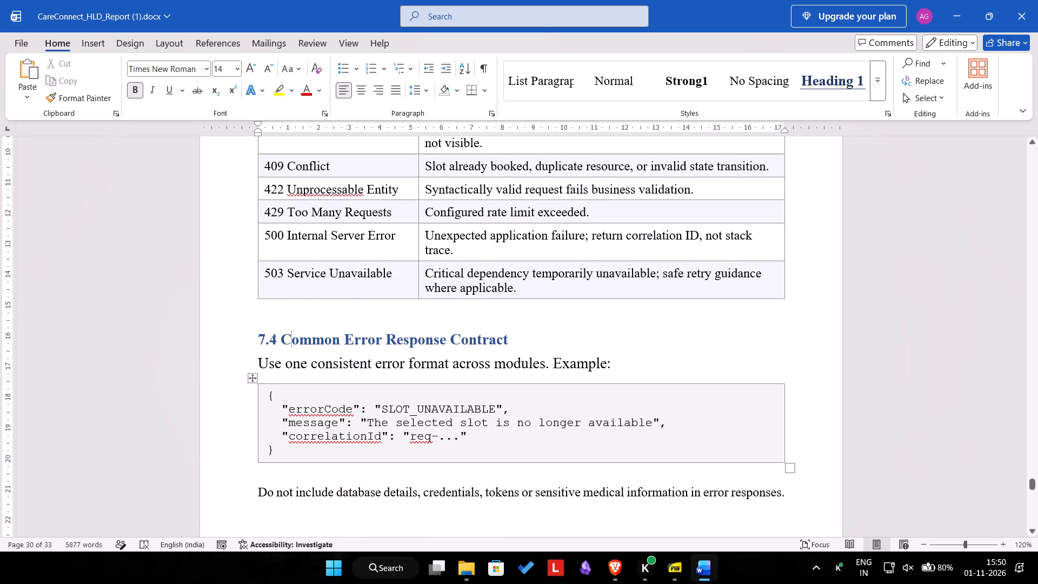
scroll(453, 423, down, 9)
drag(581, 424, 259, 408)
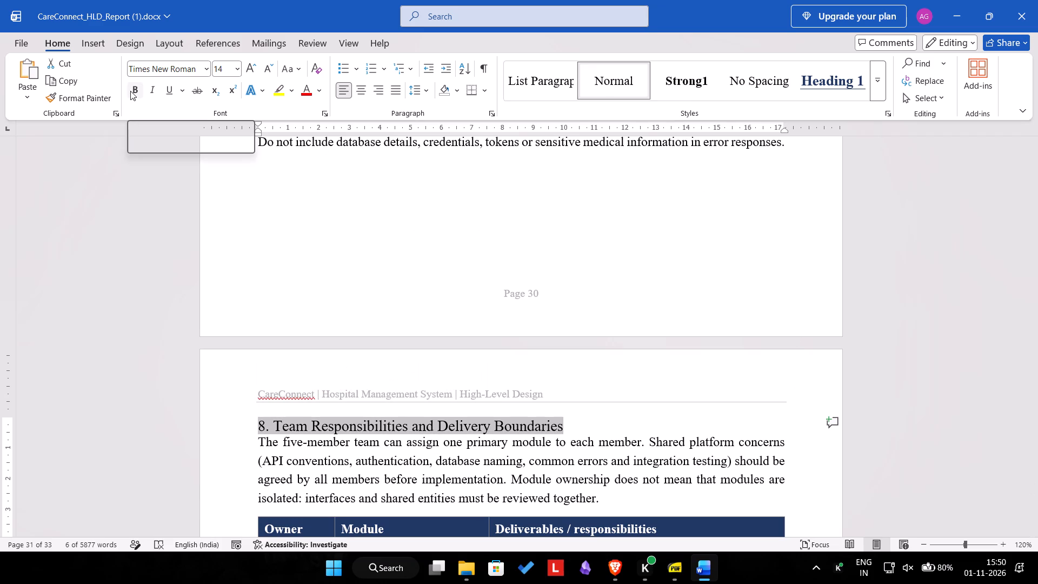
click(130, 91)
Copy the 7.4 Common Error Response Contract heading onto a new line directly below the section 8 heading.
scroll(400, 392, up, 5)
click(374, 181)
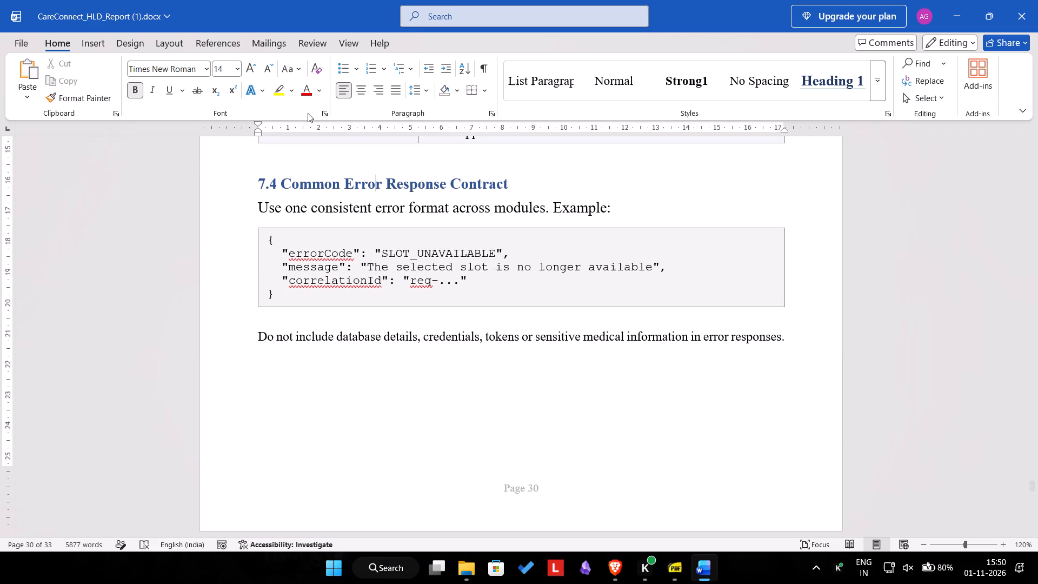
scroll(381, 341, down, 3)
scroll(381, 342, up, 3)
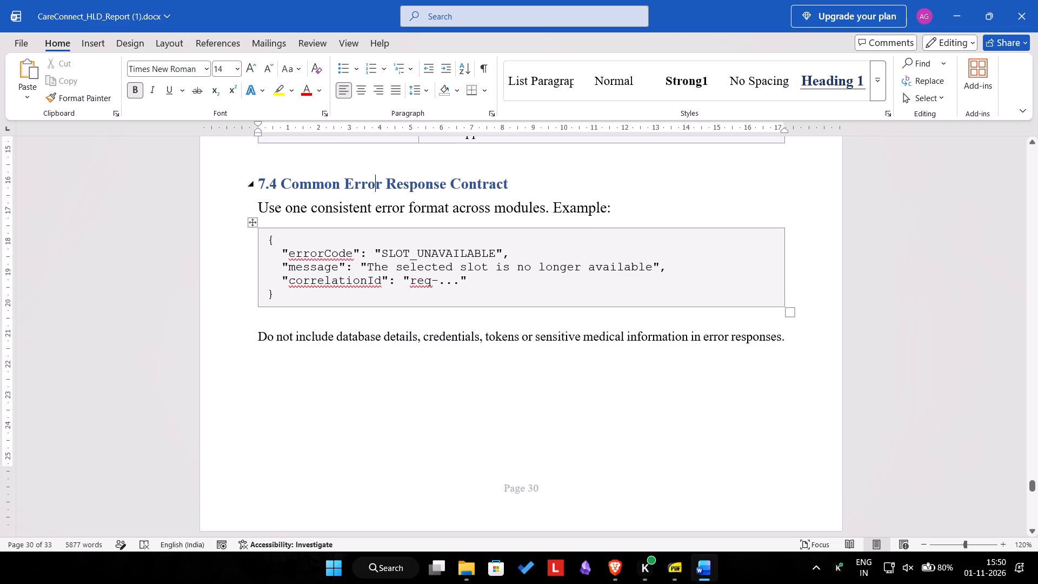
drag(519, 190, 255, 179)
key(ctrl+c)
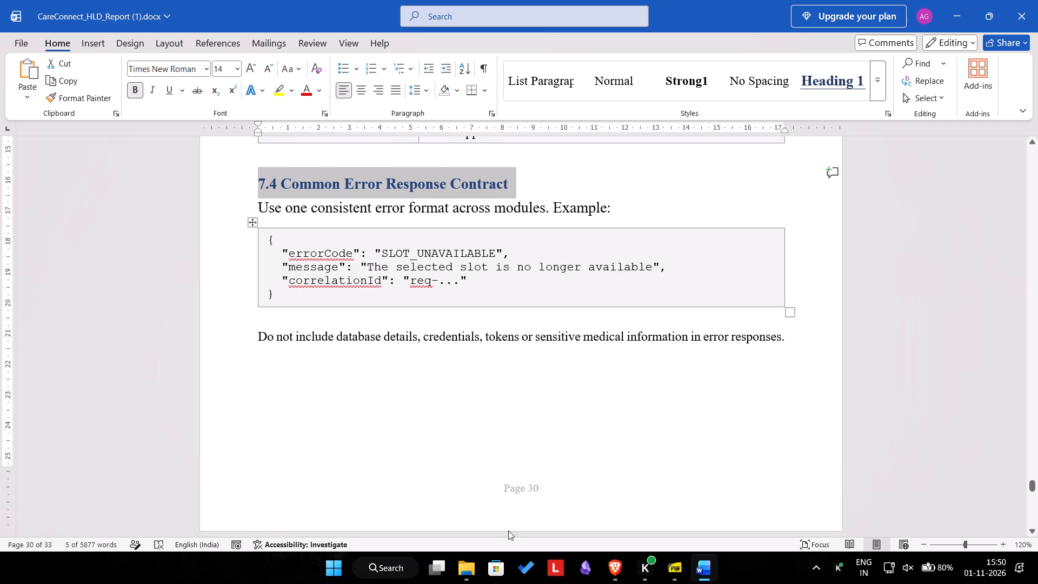
scroll(510, 538, down, 4)
scroll(485, 470, down, 7)
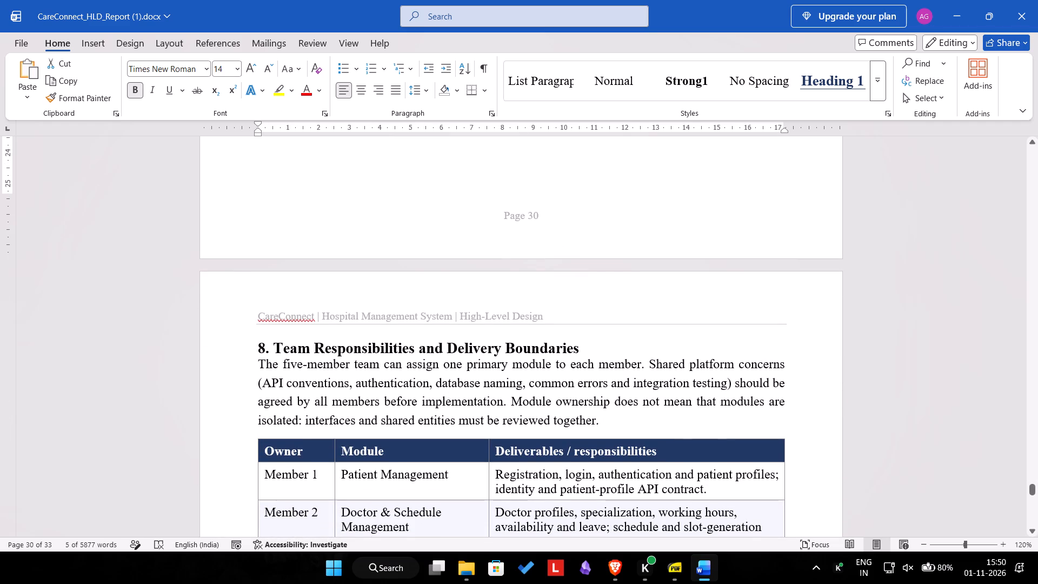
click(590, 345)
key(Return)
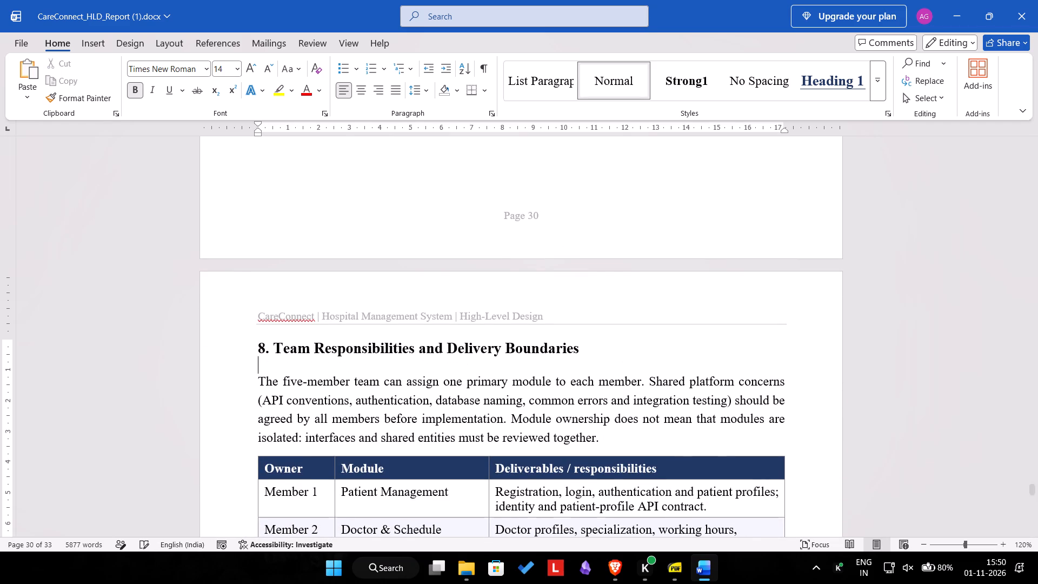
key(ctrl+v)
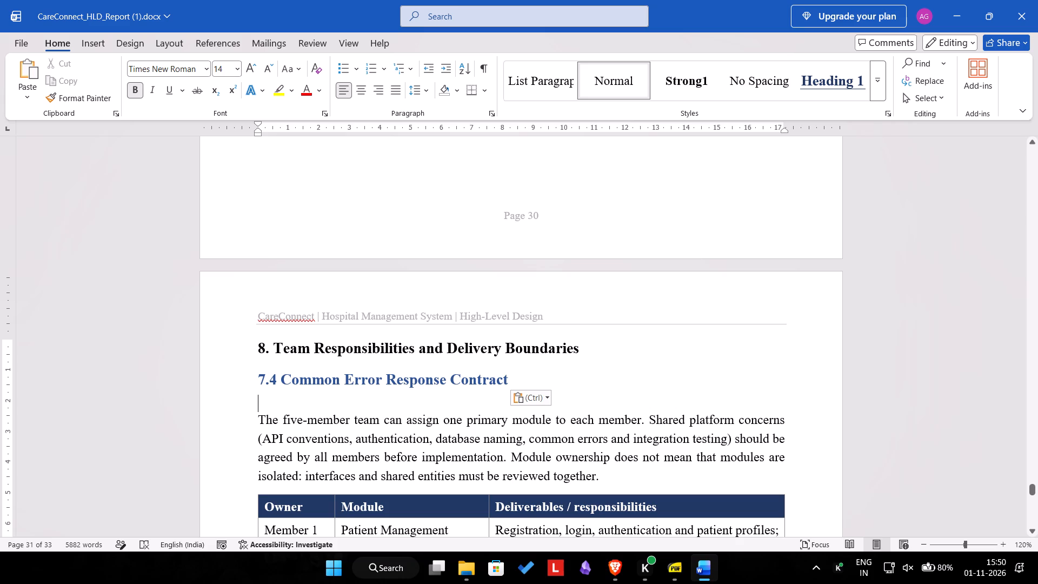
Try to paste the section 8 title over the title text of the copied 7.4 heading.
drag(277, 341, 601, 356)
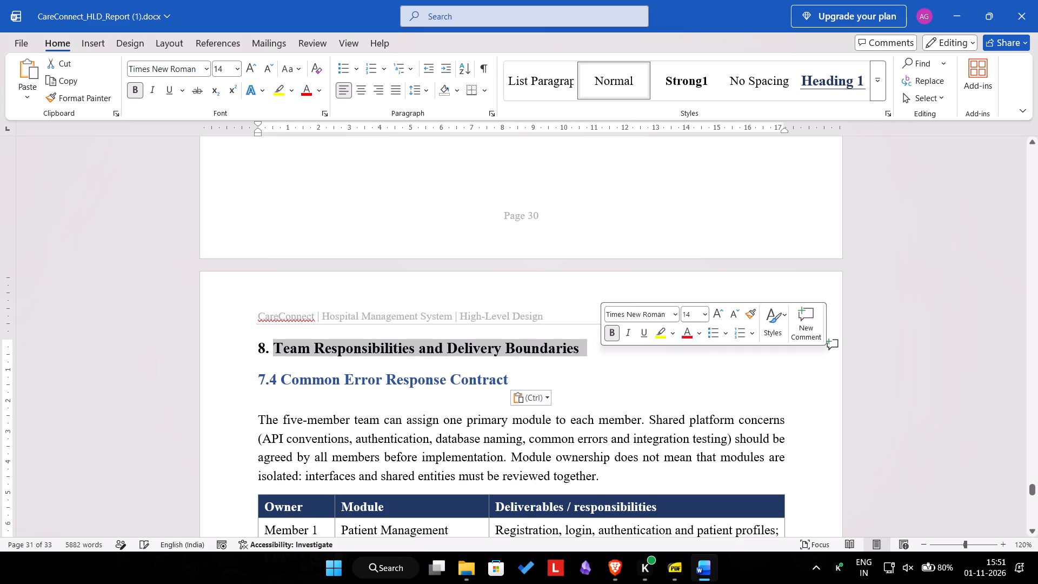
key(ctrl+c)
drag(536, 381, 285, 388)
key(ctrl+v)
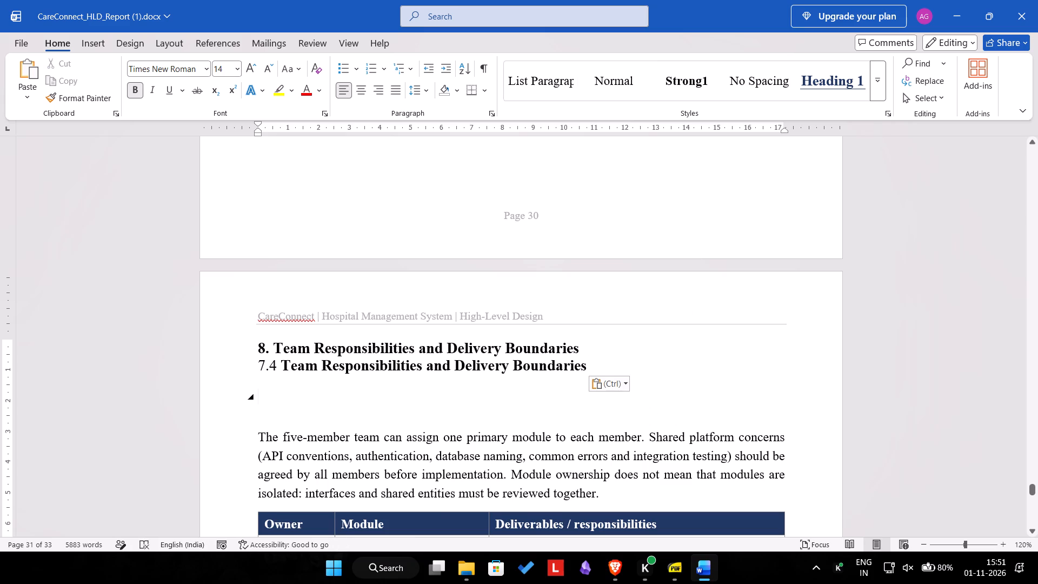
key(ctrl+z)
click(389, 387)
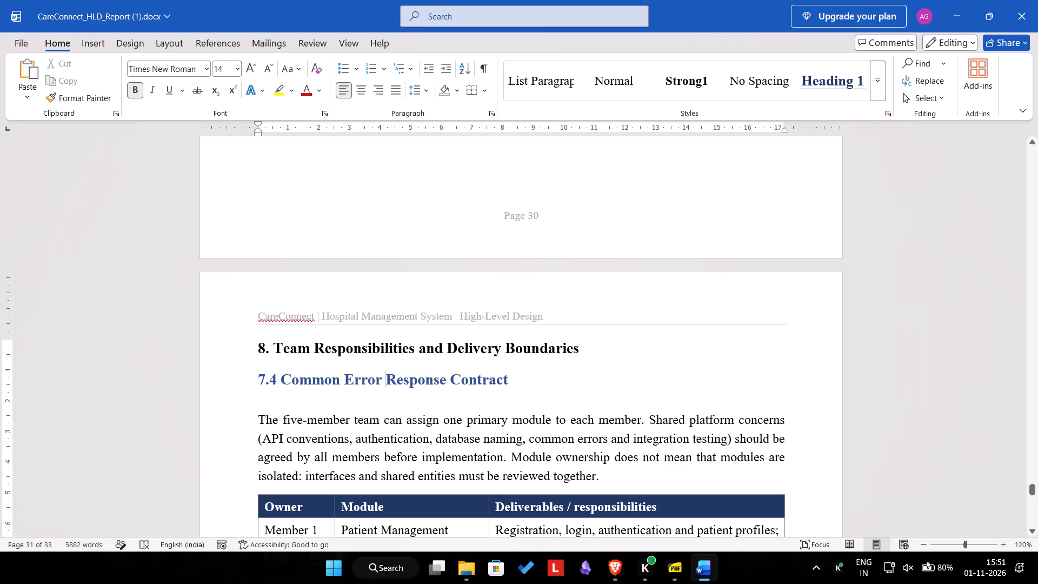
Replace the title text of the copied 7.4 heading with "Team Responsibilites and Delivery Boundaries", keeping its blue heading format.
drag(515, 380, 329, 383)
text(Team Respo)
key(n)
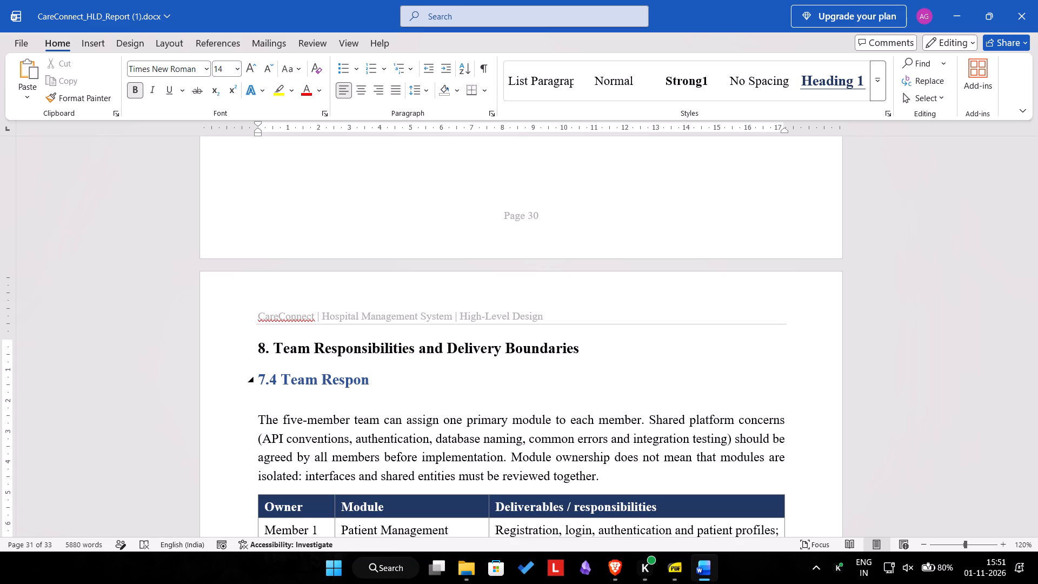
text(si)
text(bilites)
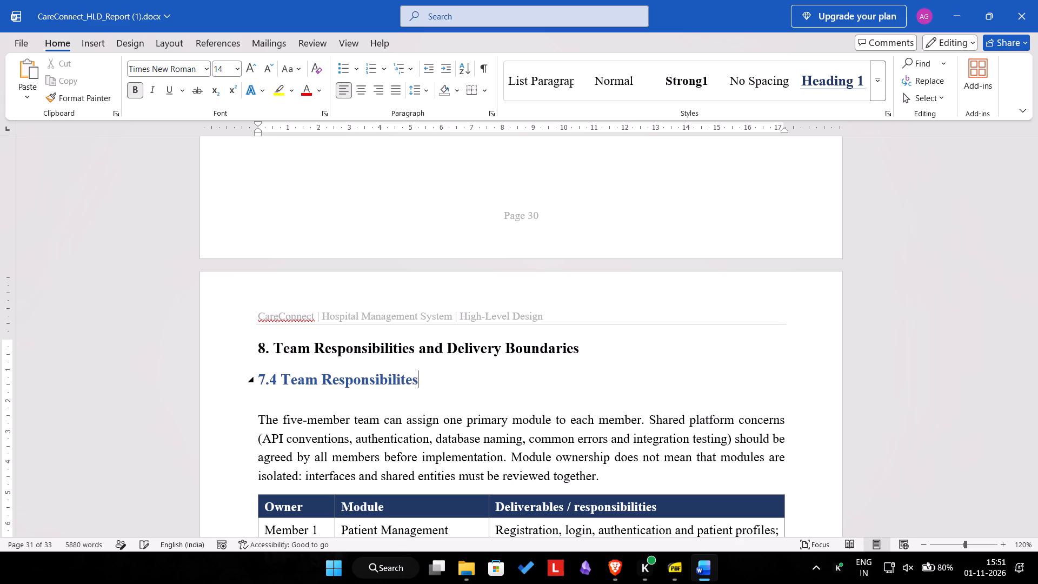
key(space)
text(and)
key(space)
text(Deli)
text(vert)
key(BackSpace)
text(y)
key(space)
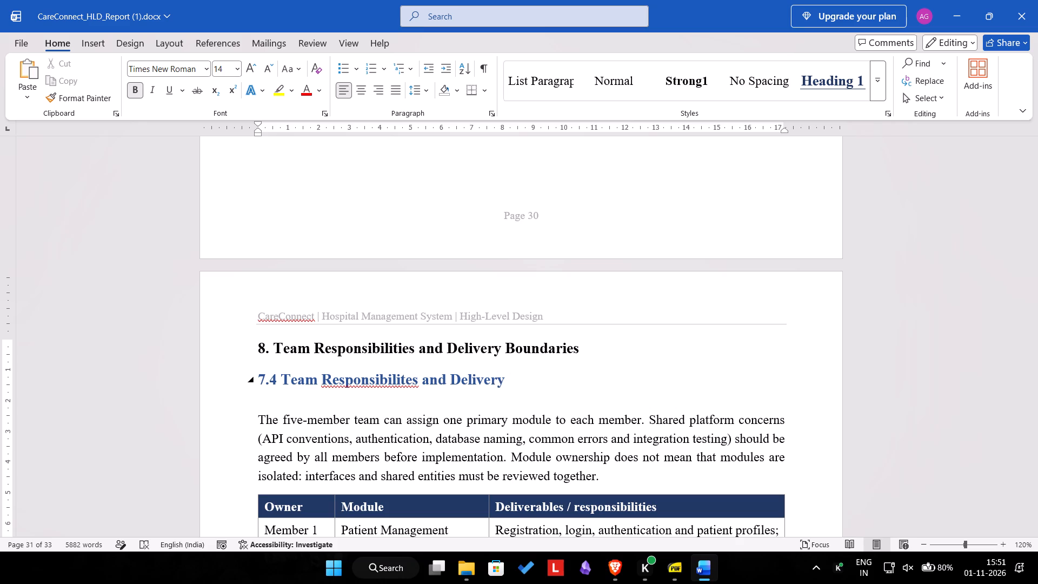
text(Bound)
text(aries)
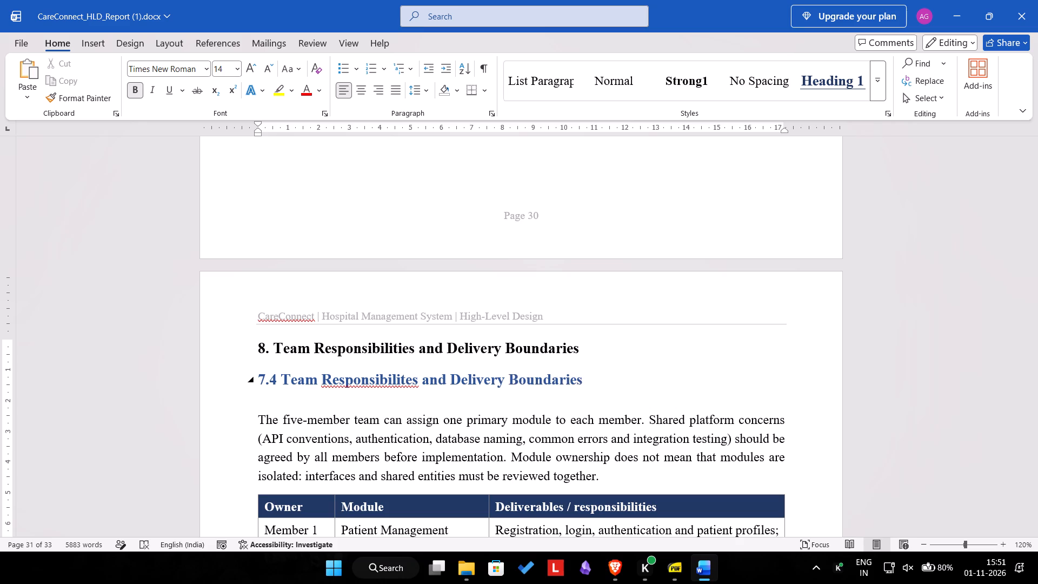
Change the number of the blue Team Responsibilites heading to "8.".
click(274, 379)
key(BackSpace)
key(BackSpace)
key(BackSpace)
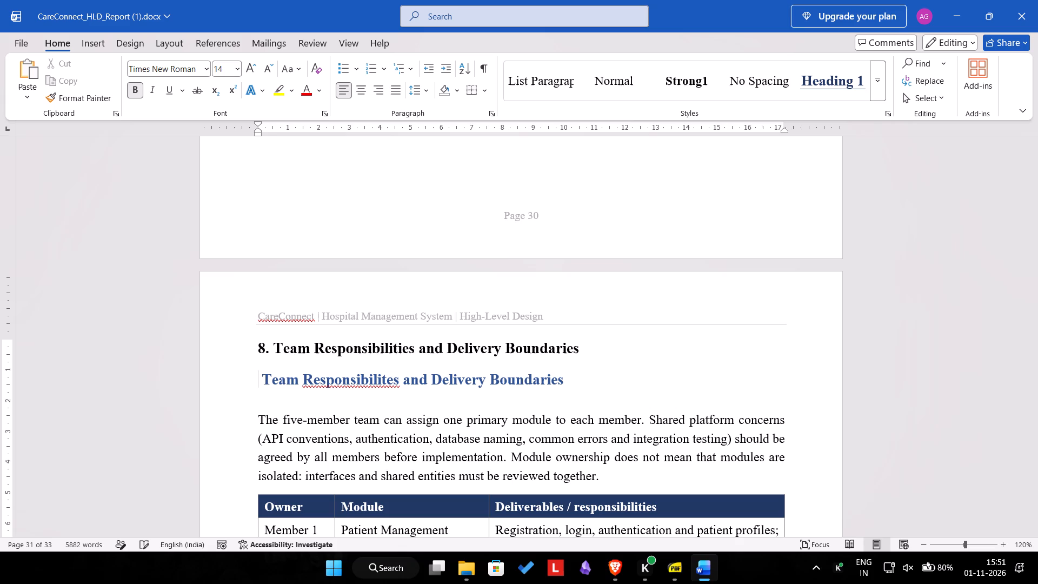
key(8)
key(period)
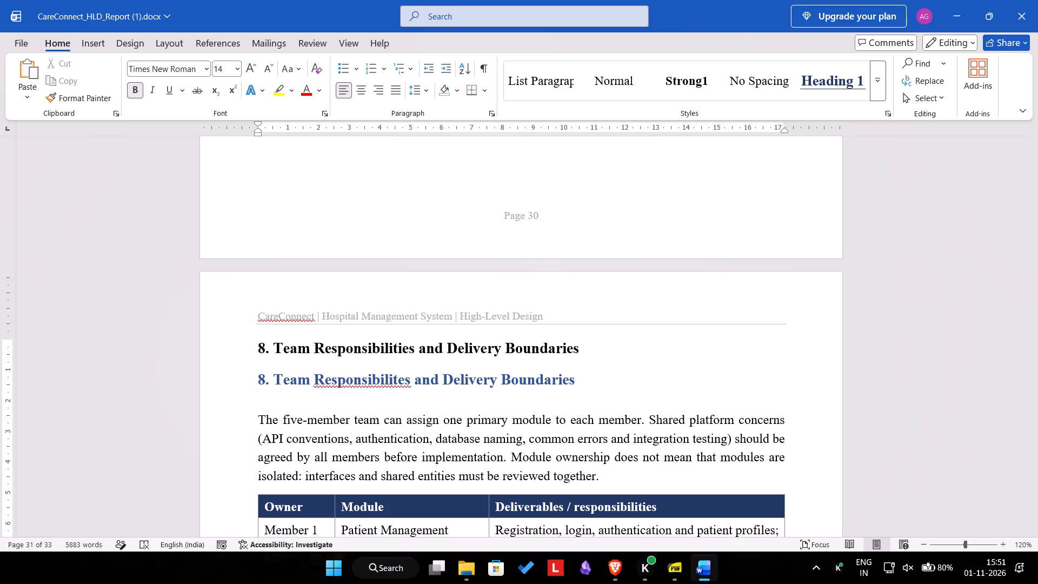
Delete the original black section 8 heading above the blue one.
drag(584, 350, 258, 351)
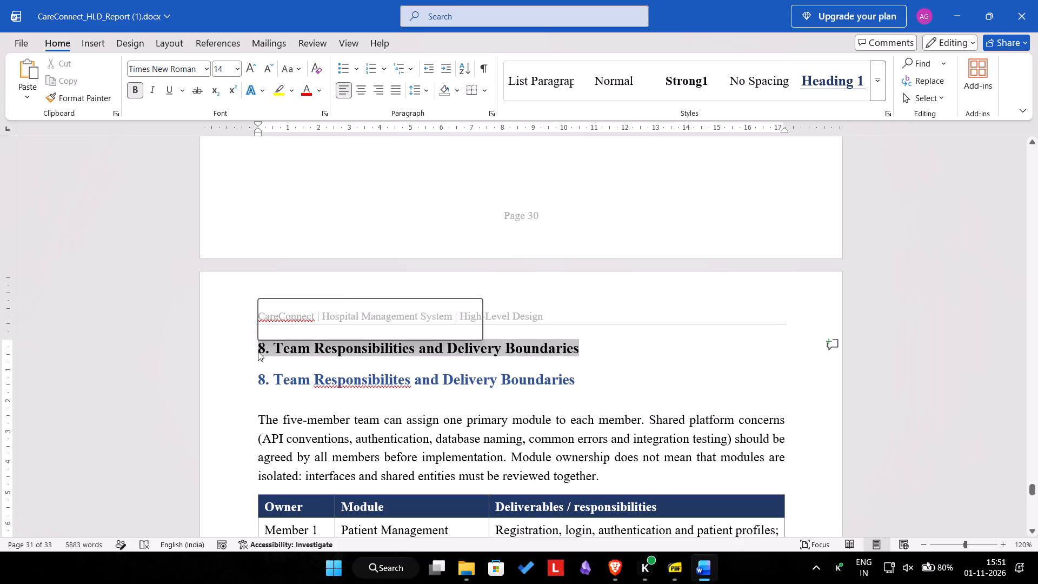
key(BackSpace)
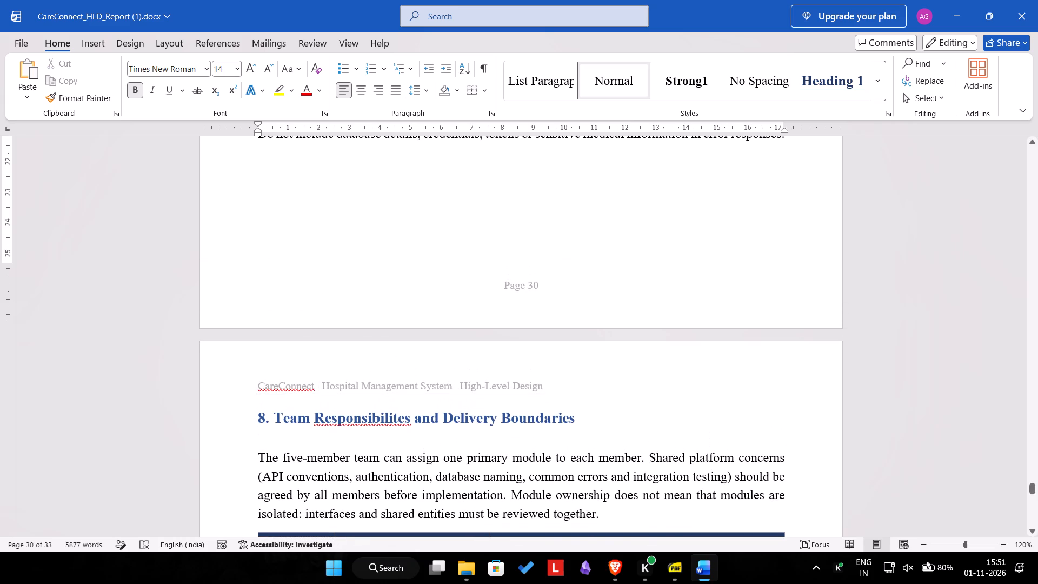
Correct the misspelled word in the section 8 heading to "Responsibilities".
click(372, 416)
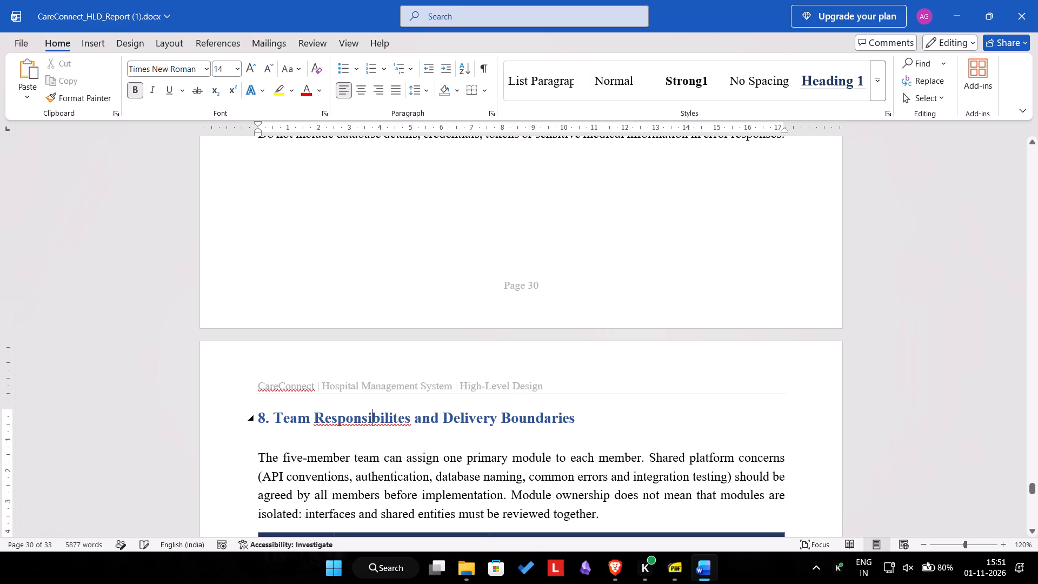
right_click(372, 416)
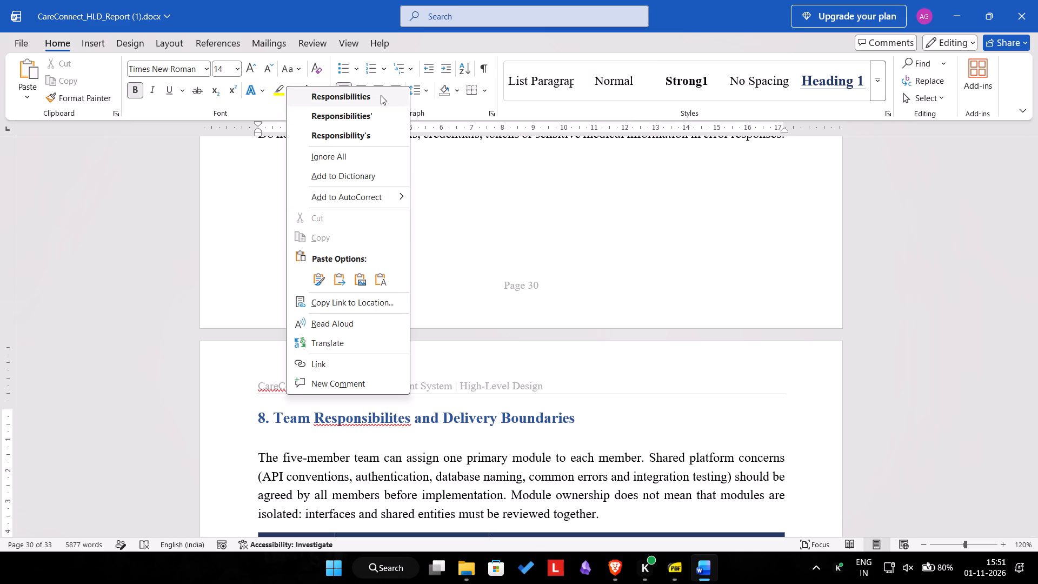
click(381, 95)
Remove the blank line between the section 8 heading and its first paragraph.
scroll(658, 440, up, 1)
scroll(658, 440, down, 1)
click(598, 414)
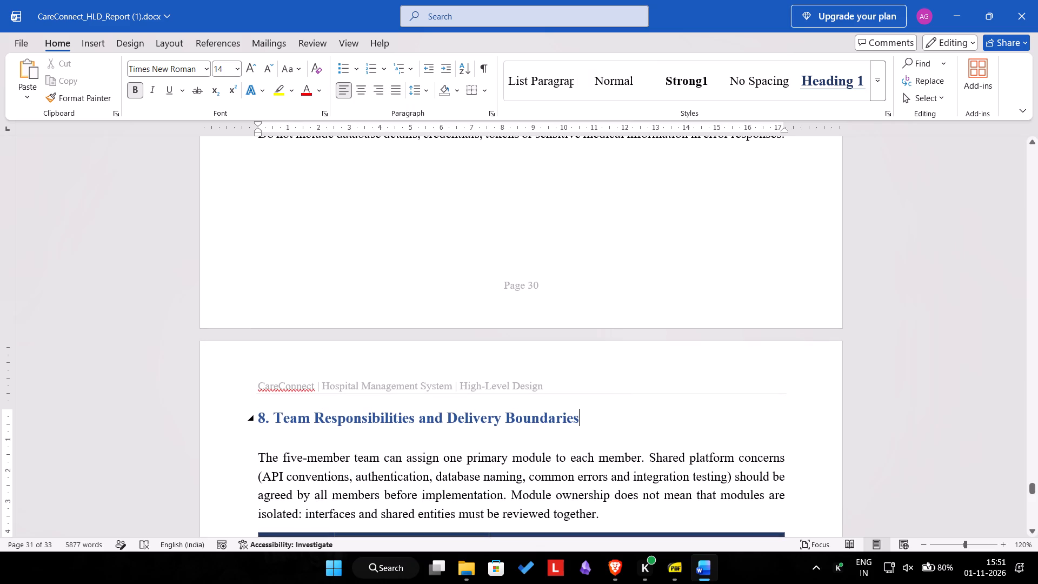
key(Delete)
scroll(598, 414, down, 2)
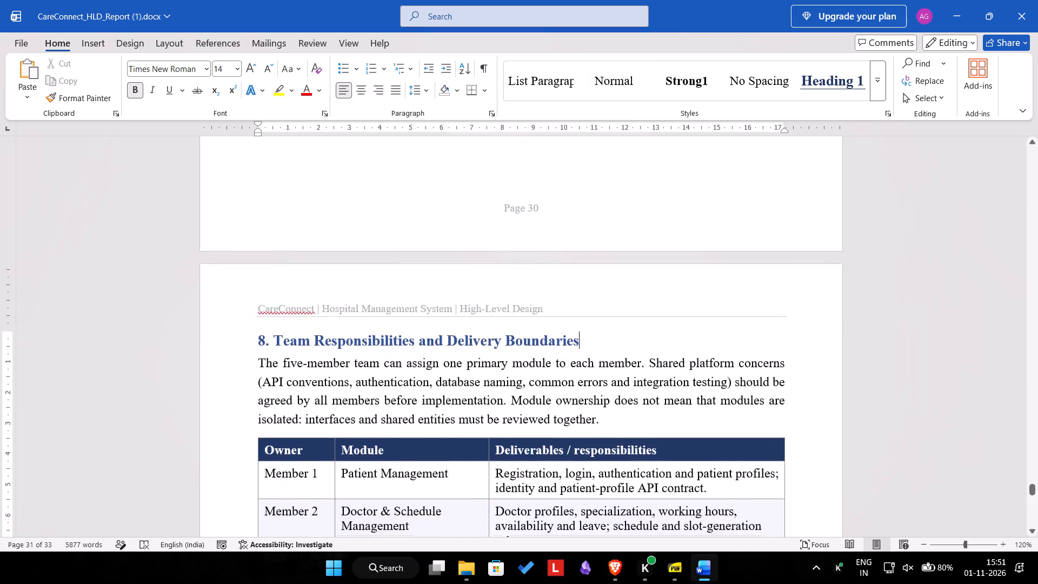
Review section 8 through to the Conclusion, examining the text size and layout of its paragraph, tables, headings and bullets.
scroll(598, 414, up, 9)
scroll(598, 414, down, 1)
scroll(598, 414, up, 1)
scroll(598, 414, down, 1)
scroll(598, 414, up, 1)
scroll(598, 414, down, 6)
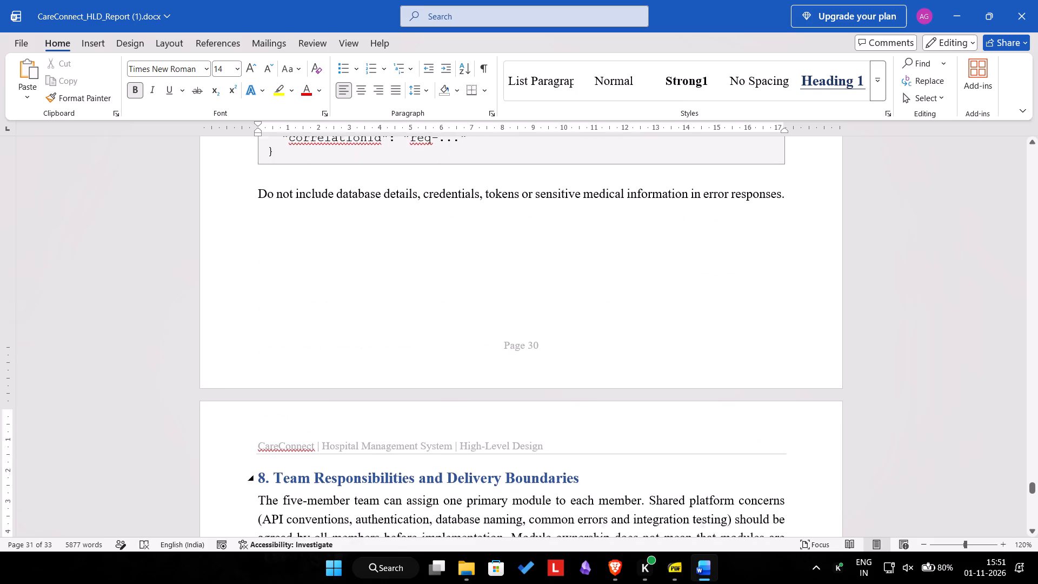
scroll(598, 414, down, 7)
click(546, 243)
scroll(608, 475, down, 5)
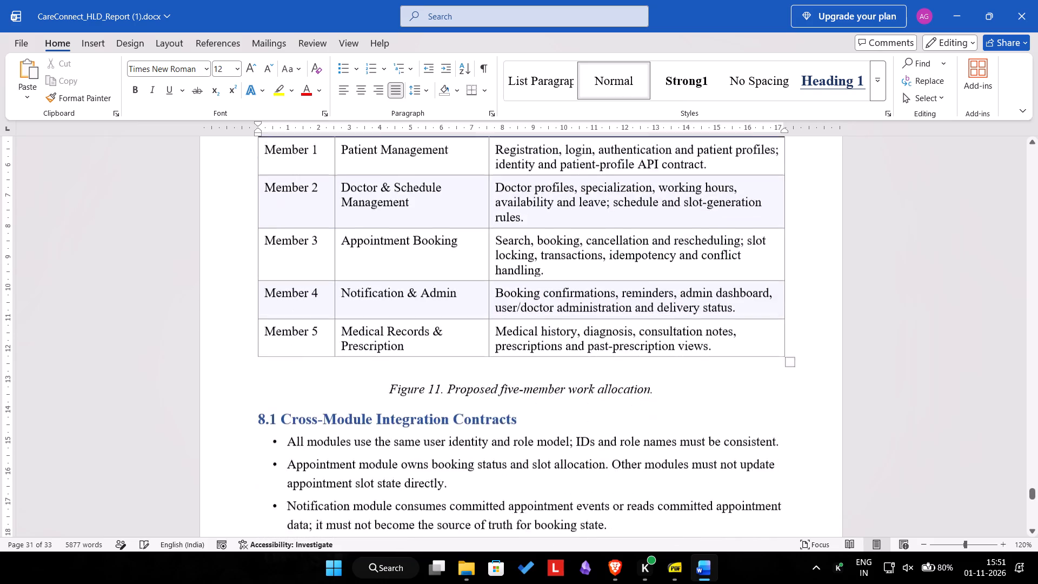
scroll(608, 475, down, 1)
scroll(608, 475, up, 1)
scroll(608, 475, down, 1)
click(563, 402)
scroll(590, 501, down, 11)
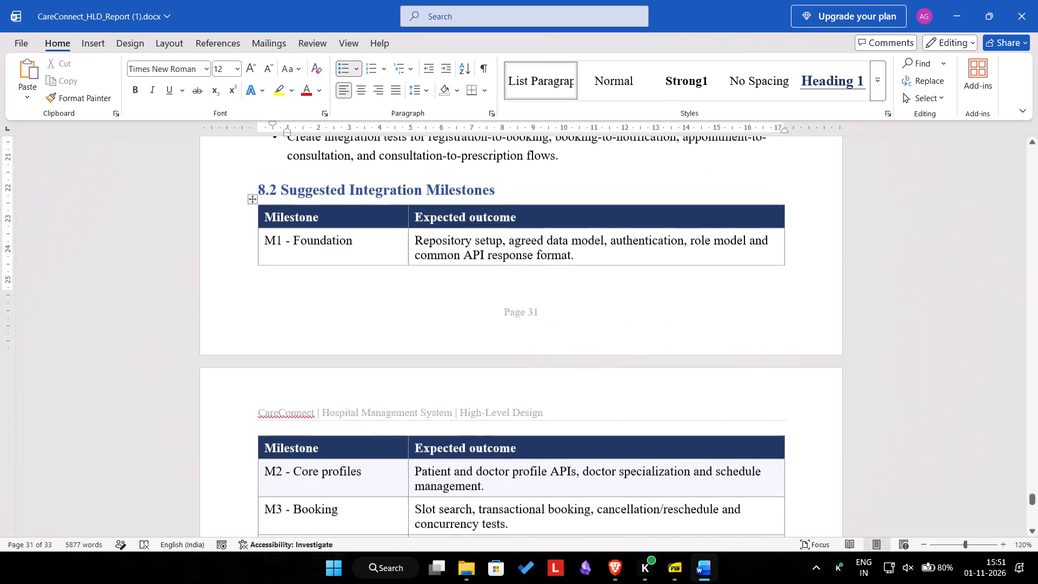
scroll(590, 501, down, 19)
scroll(590, 501, down, 4)
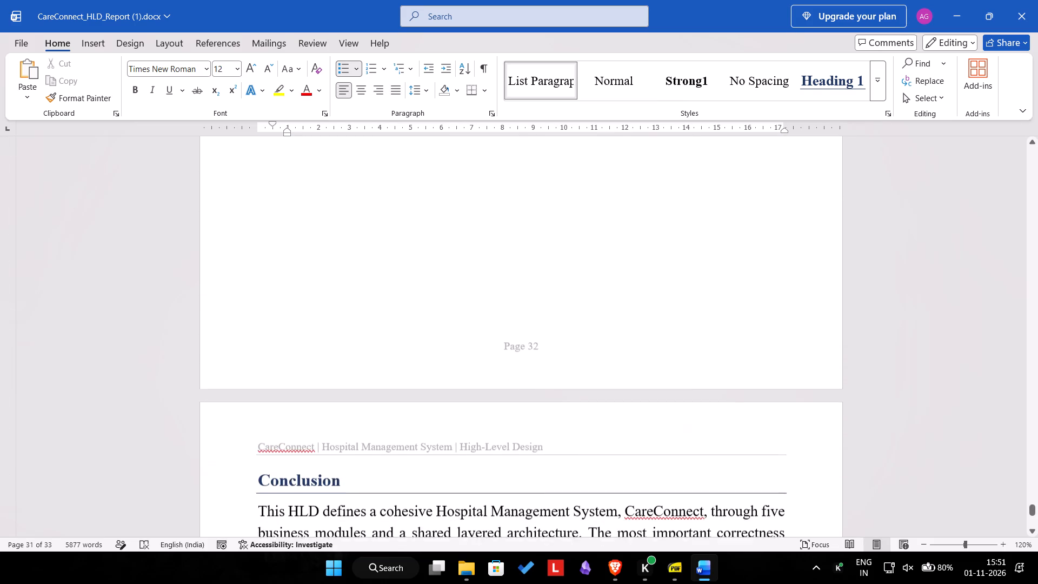
scroll(590, 501, down, 3)
scroll(590, 501, up, 1)
Reduce the Conclusion paragraph's font size to 12 pt.
click(524, 477)
scroll(524, 477, down, 2)
scroll(524, 477, up, 1)
scroll(524, 477, down, 1)
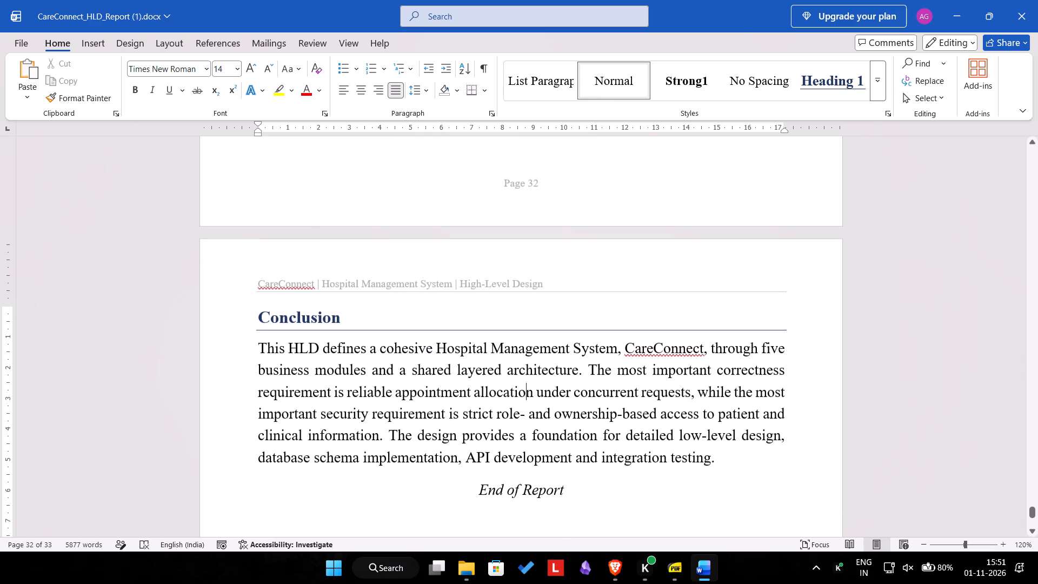
drag(257, 341, 771, 462)
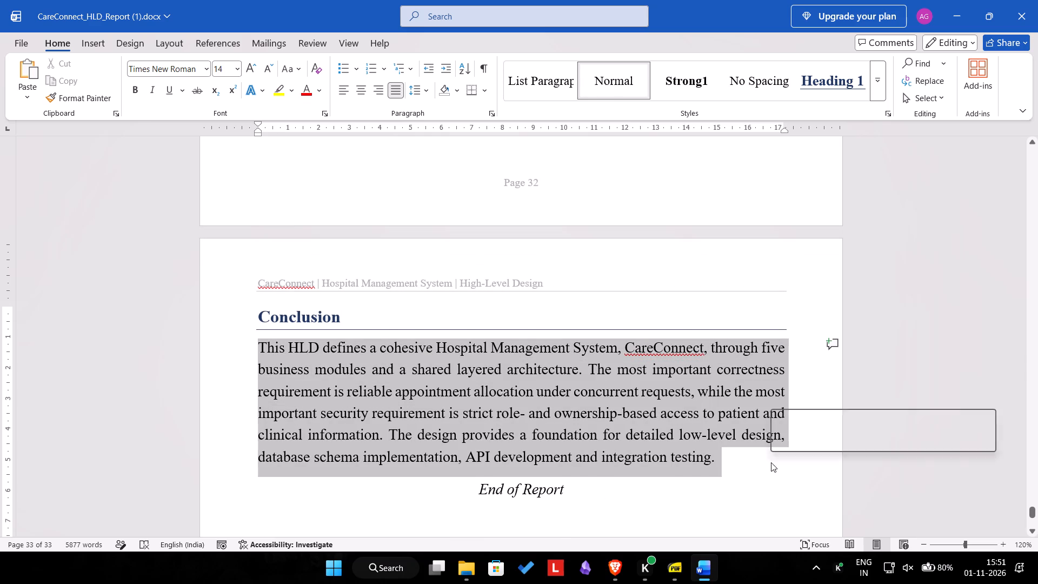
click(271, 73)
Delete the italic "End of Report" line below the Conclusion paragraph.
scroll(670, 402, down, 5)
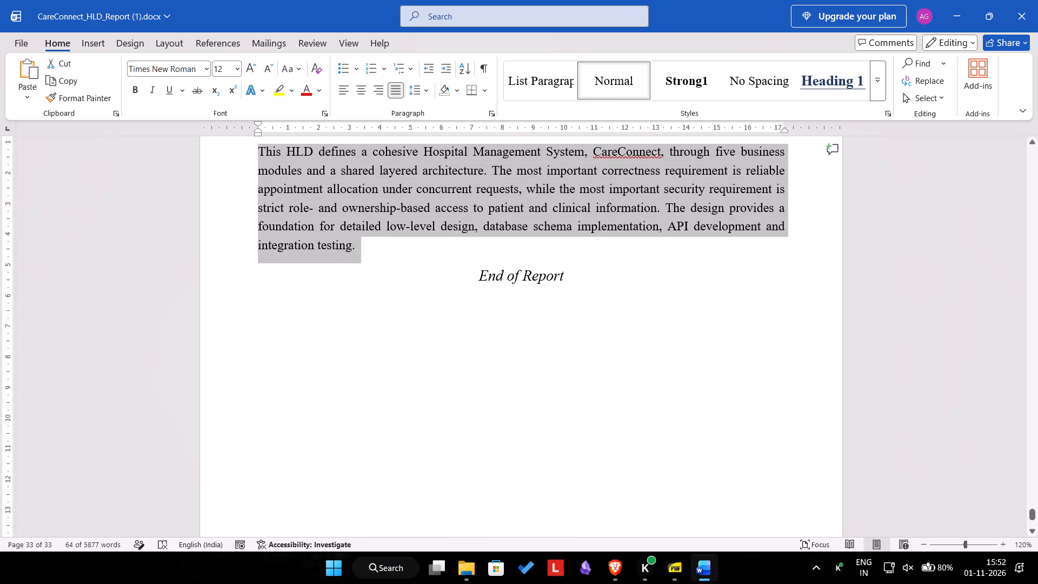
click(577, 283)
drag(576, 281, 489, 276)
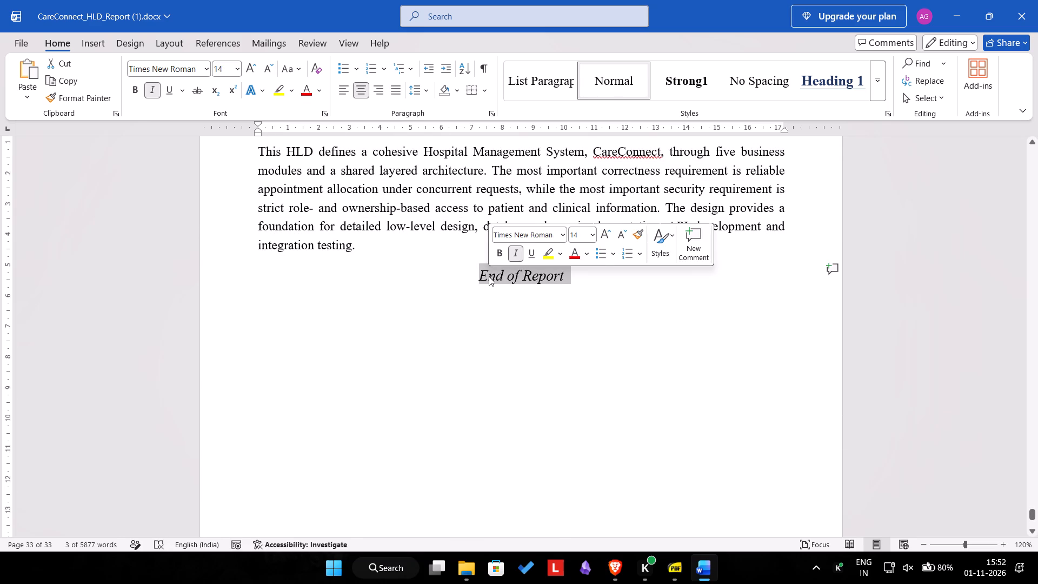
key(BackSpace)
Check the layout of the last pages, from the end of the milestones table through the Conclusion.
scroll(489, 276, down, 13)
scroll(489, 276, up, 7)
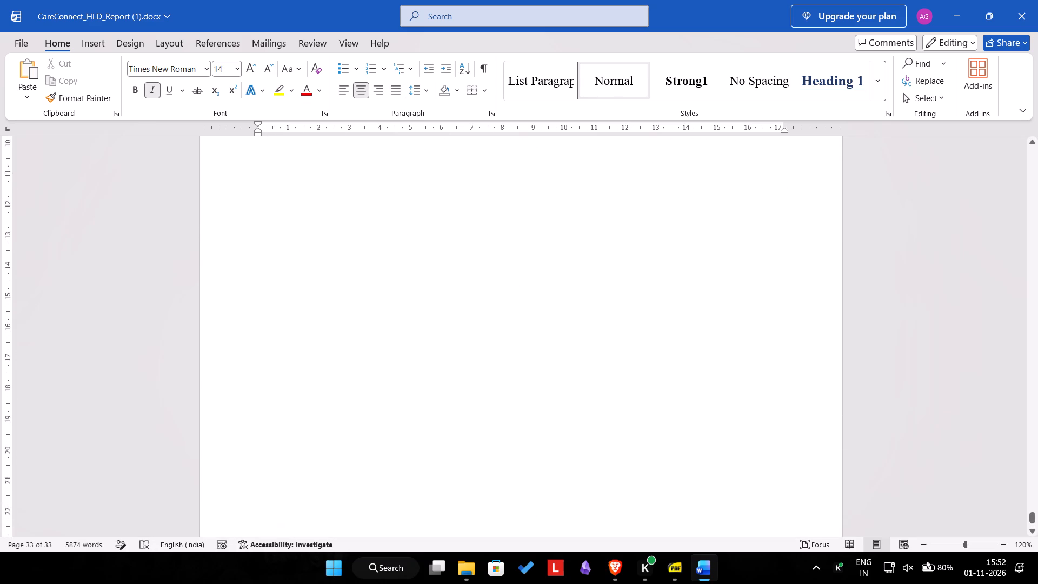
scroll(489, 276, up, 8)
scroll(417, 251, up, 4)
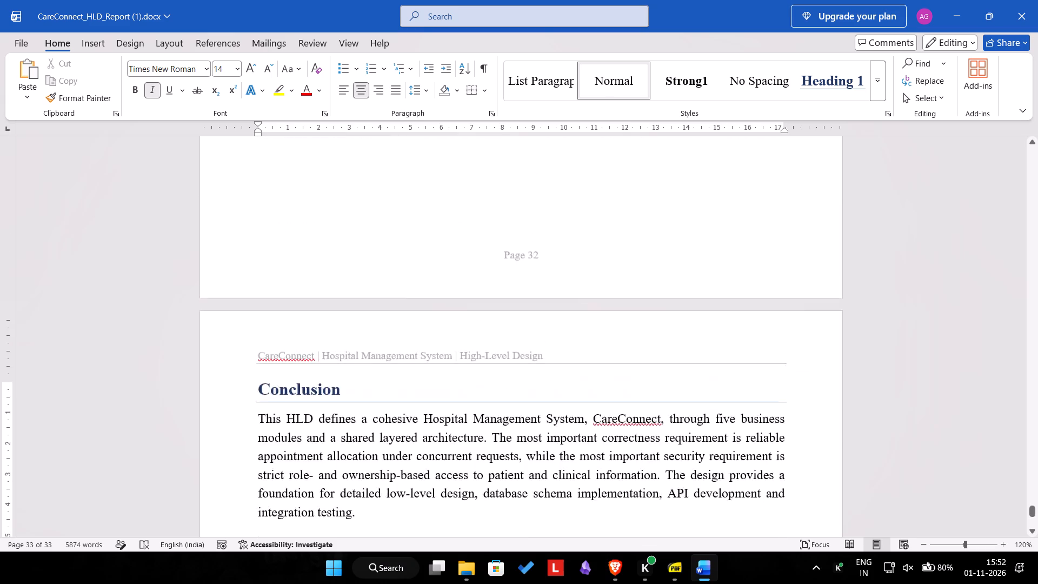
scroll(417, 251, up, 14)
scroll(434, 316, down, 3)
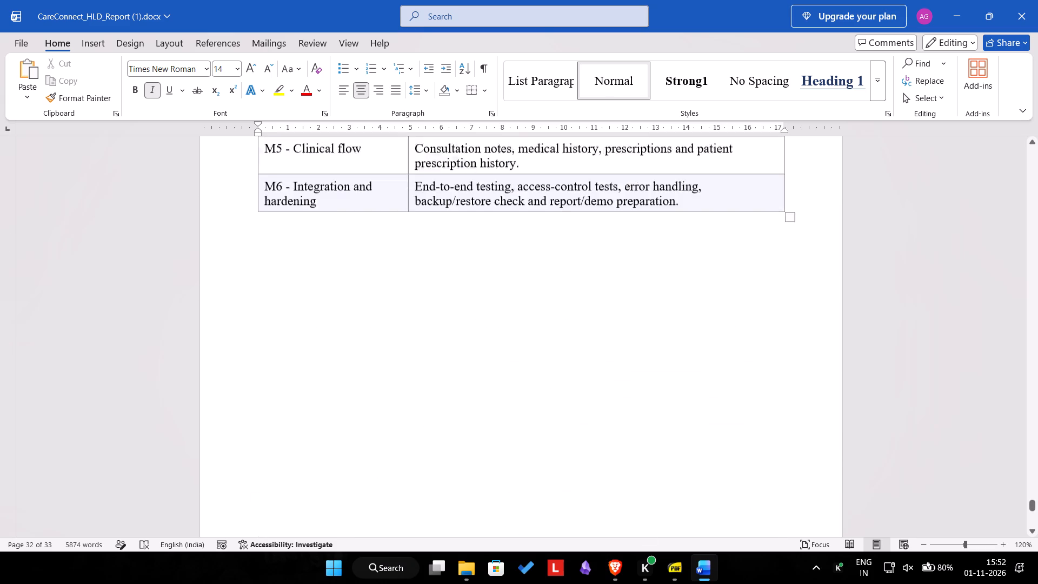
scroll(434, 316, down, 4)
click(768, 380)
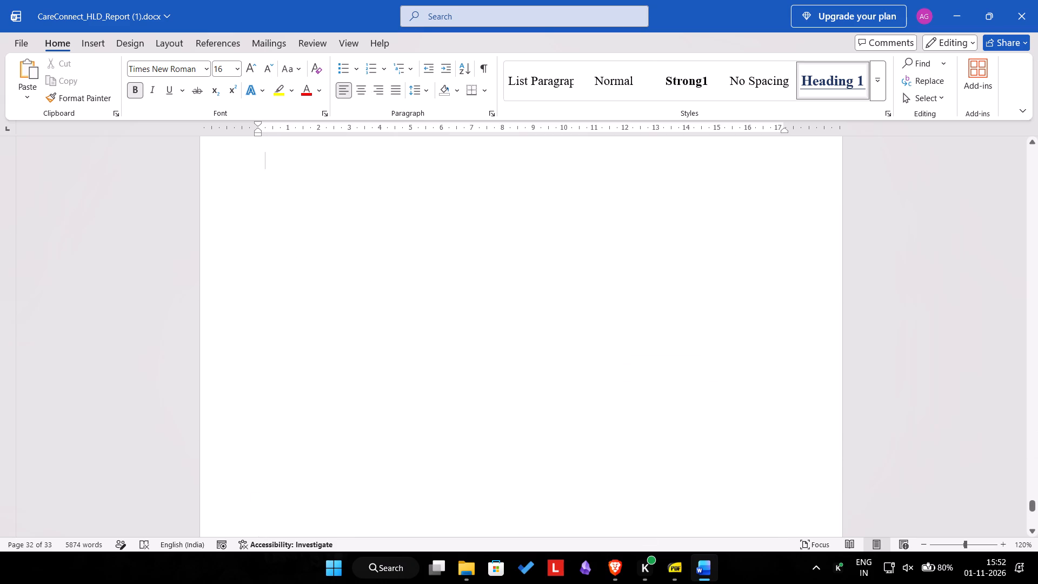
Save the report and return to its cover page.
key(ctrl+s)
drag(1037, 504, 1037, 149)
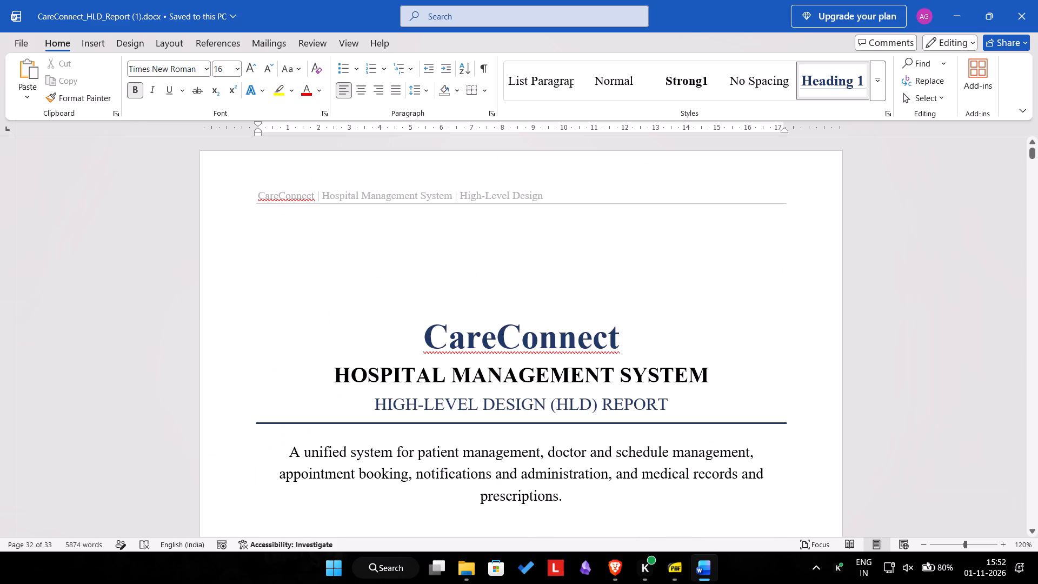
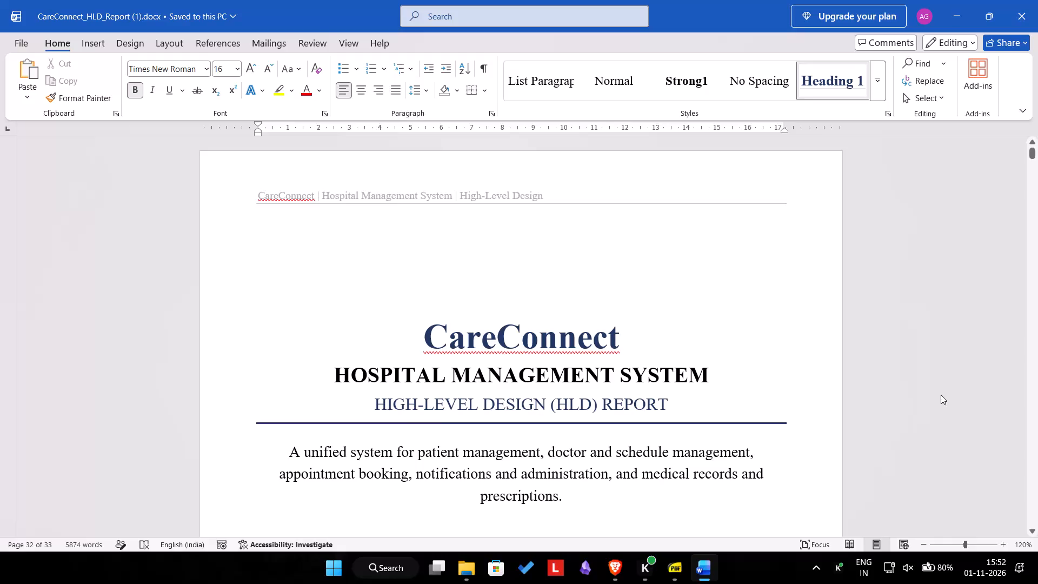
Delete the introductory paragraph between the "Document Contents" heading and its contents table.
scroll(678, 417, down, 15)
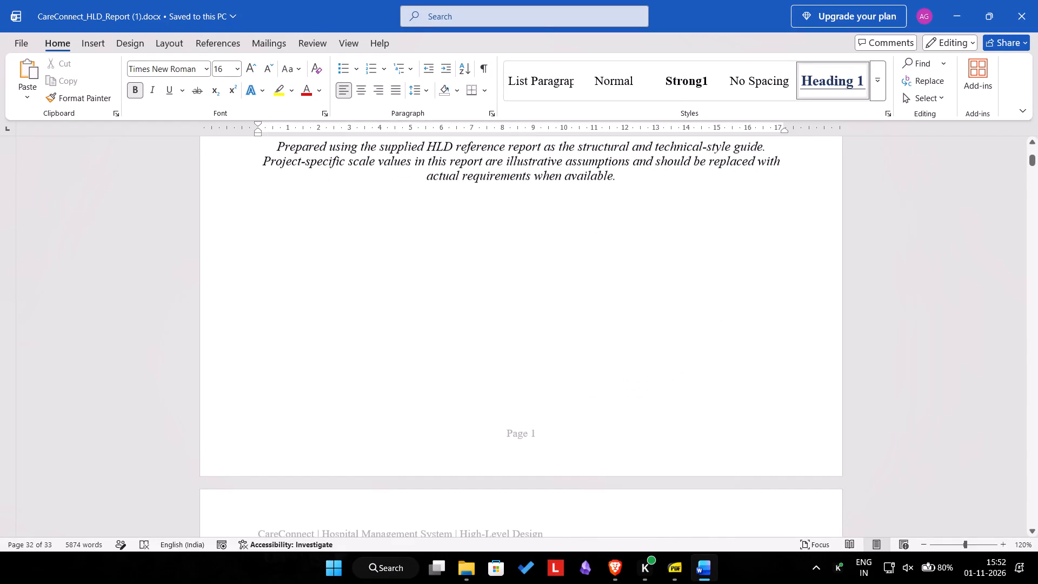
scroll(678, 417, down, 1)
scroll(678, 417, up, 1)
scroll(678, 417, down, 11)
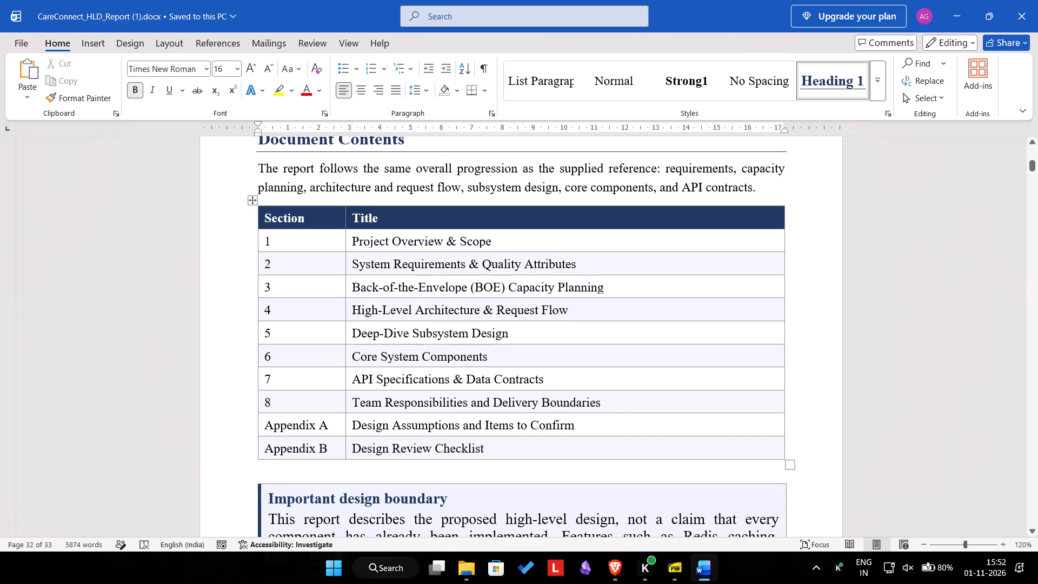
drag(259, 161, 771, 194)
key(BackSpace)
key(BackSpace)
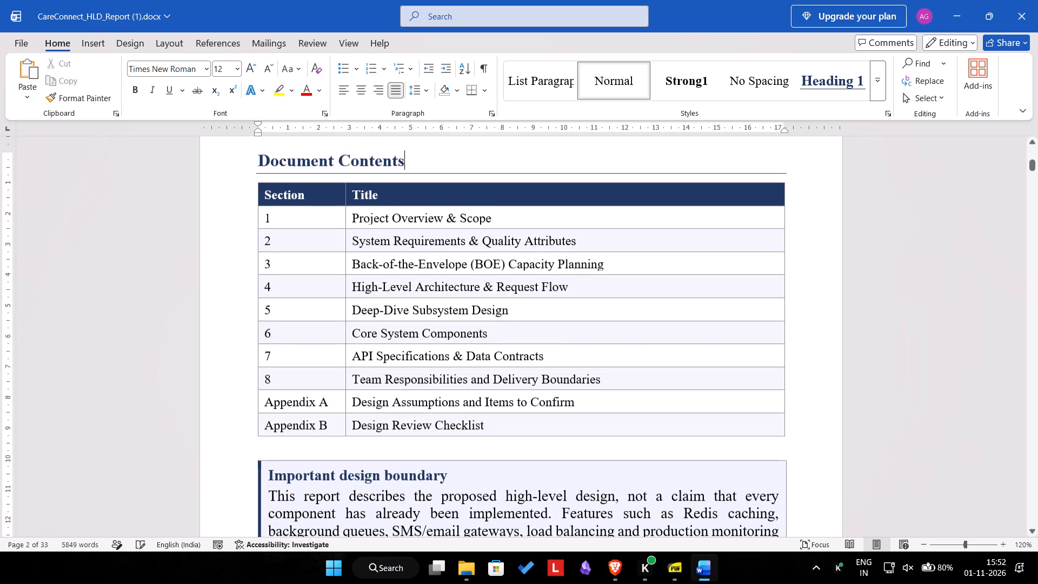
Delete the title and text inside the "Important design boundary" callout below the contents table.
scroll(447, 453, down, 3)
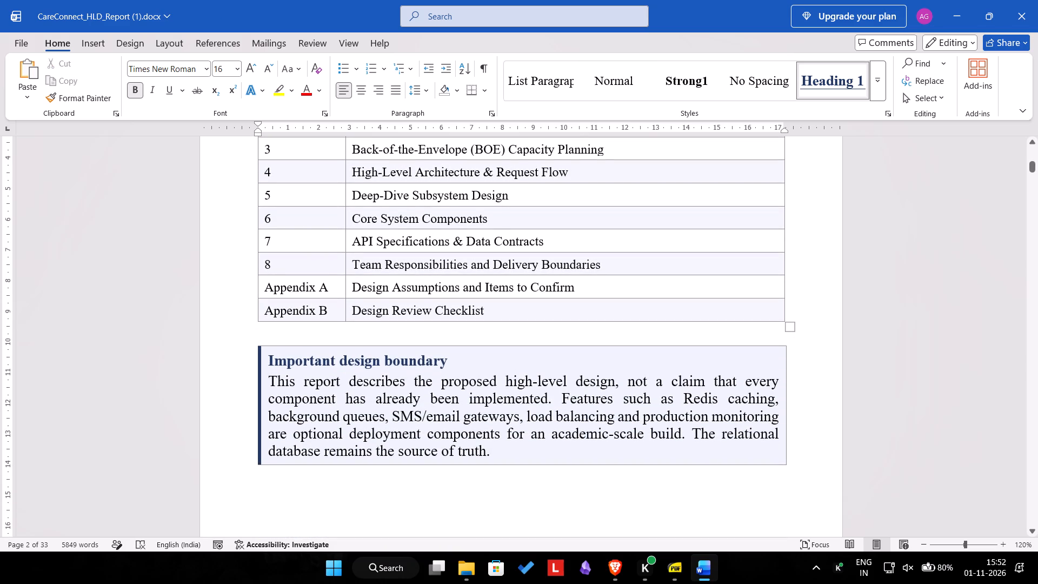
drag(264, 361, 421, 380)
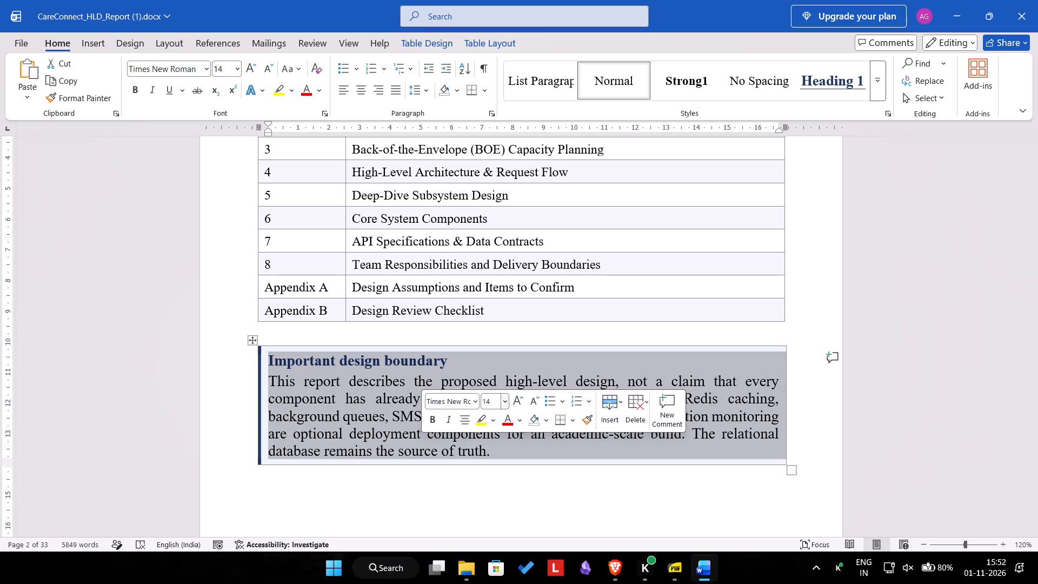
key(Delete)
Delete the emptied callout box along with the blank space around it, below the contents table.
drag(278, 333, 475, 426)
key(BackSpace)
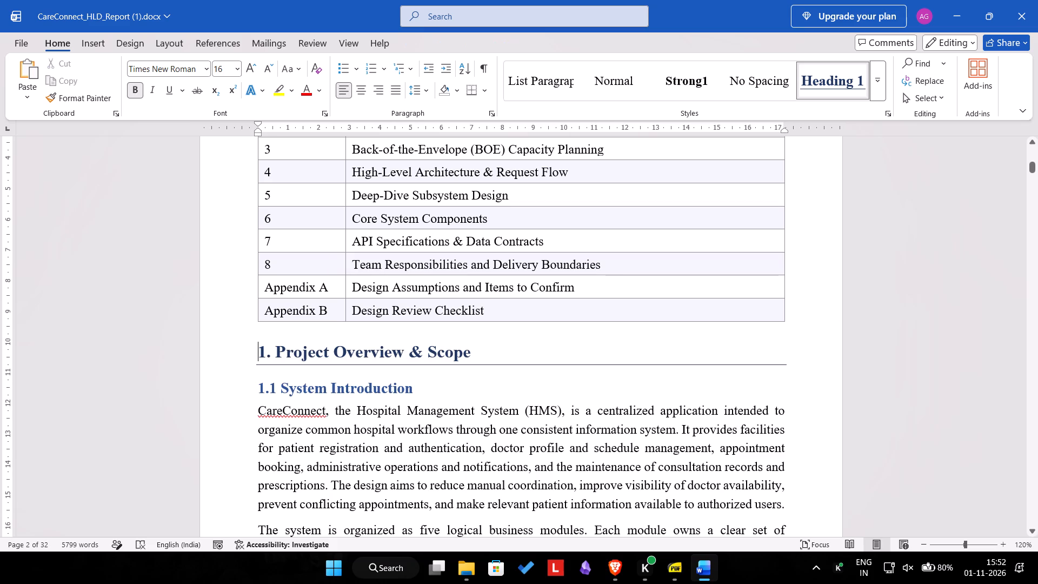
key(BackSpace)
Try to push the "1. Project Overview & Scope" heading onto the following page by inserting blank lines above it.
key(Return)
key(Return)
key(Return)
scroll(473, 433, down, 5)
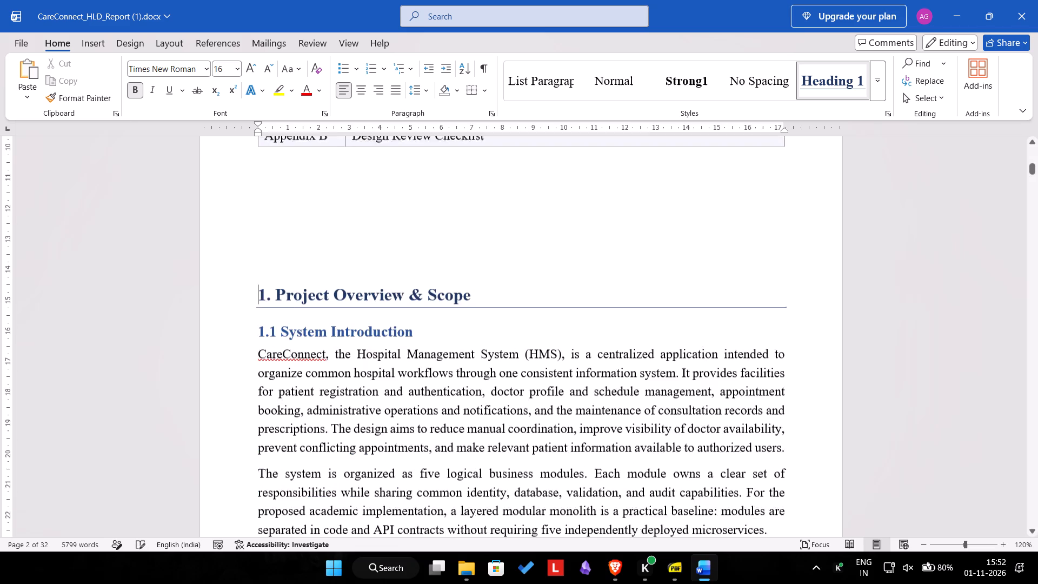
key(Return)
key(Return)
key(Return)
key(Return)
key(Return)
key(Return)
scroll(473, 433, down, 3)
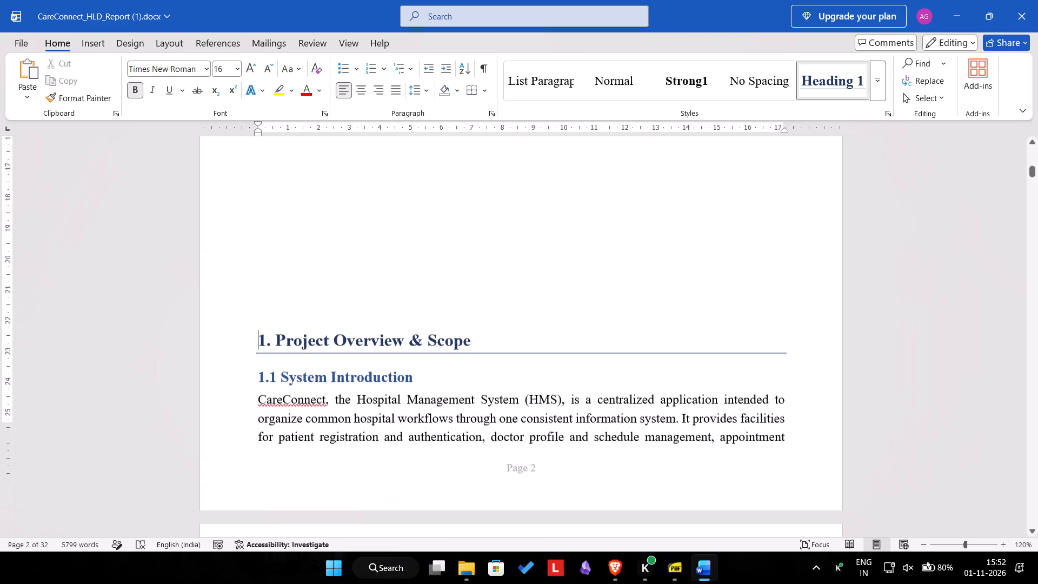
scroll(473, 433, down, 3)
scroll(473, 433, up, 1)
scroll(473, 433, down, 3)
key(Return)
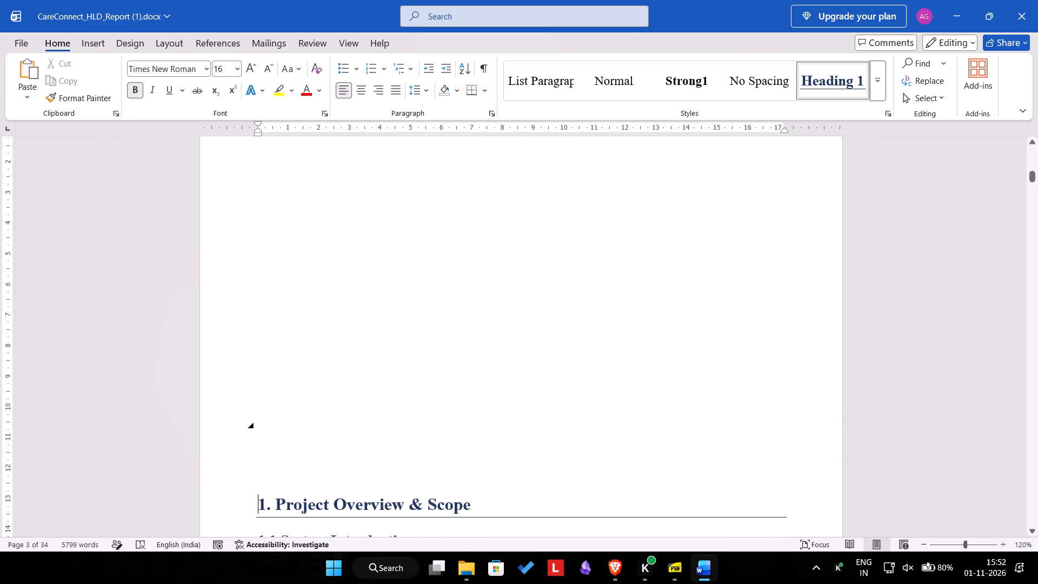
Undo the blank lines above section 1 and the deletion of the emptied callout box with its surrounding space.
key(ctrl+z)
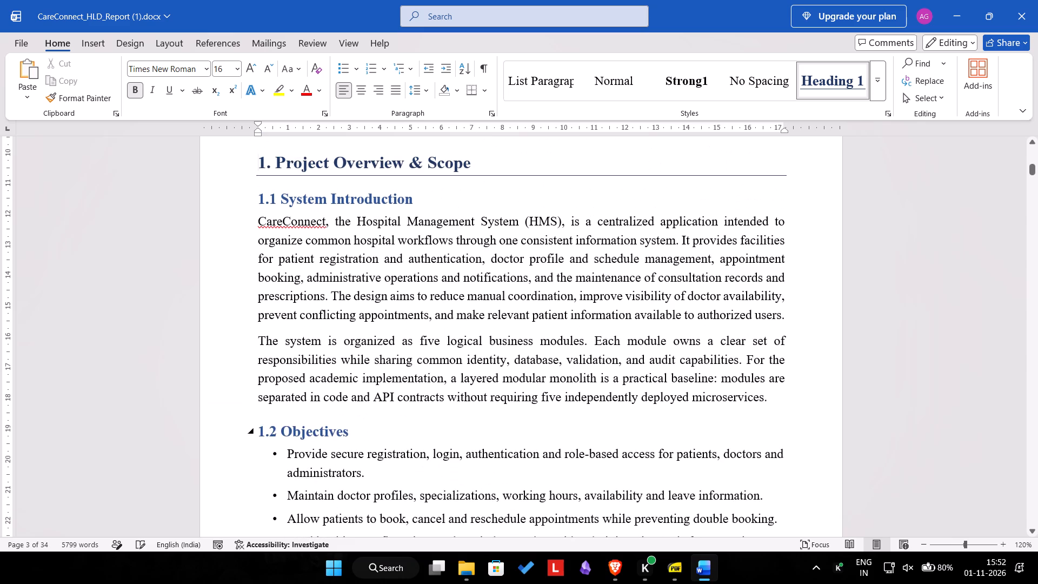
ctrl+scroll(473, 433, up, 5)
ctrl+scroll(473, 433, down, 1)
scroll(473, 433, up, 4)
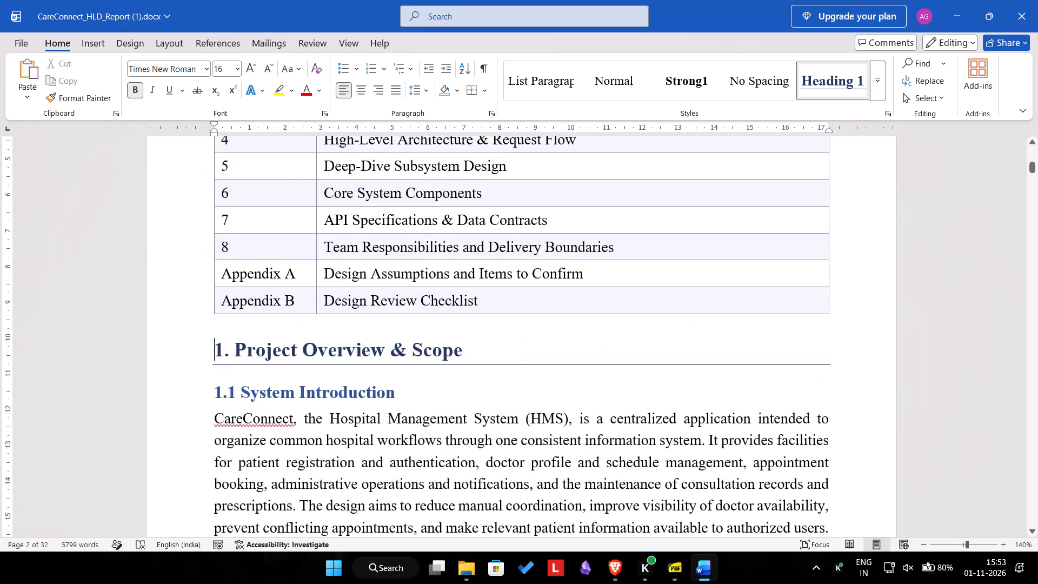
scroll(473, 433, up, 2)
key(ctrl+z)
Delete only the emptied callout box below the contents table.
scroll(472, 433, down, 4)
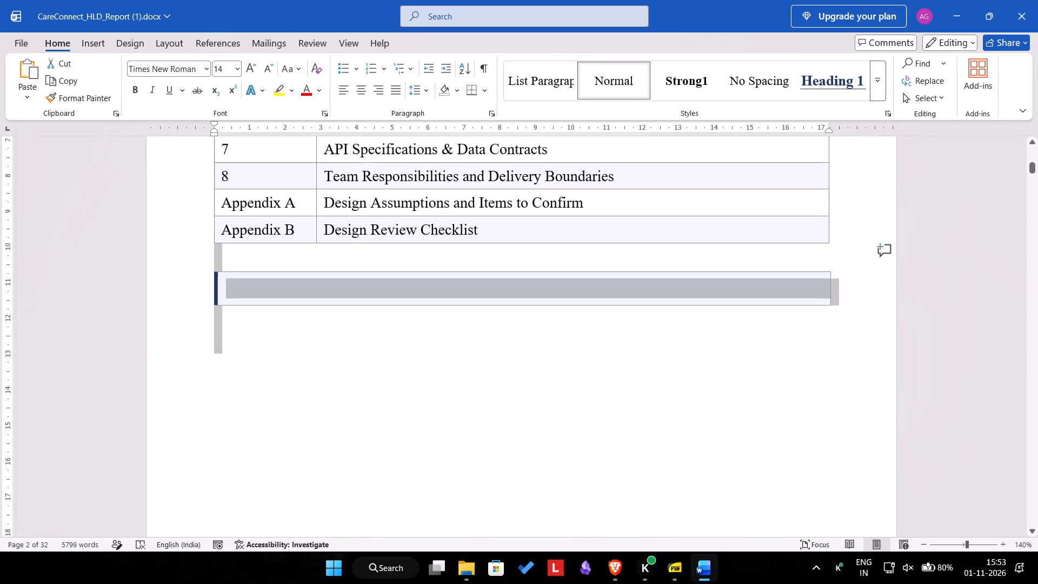
click(167, 304)
click(242, 359)
click(236, 297)
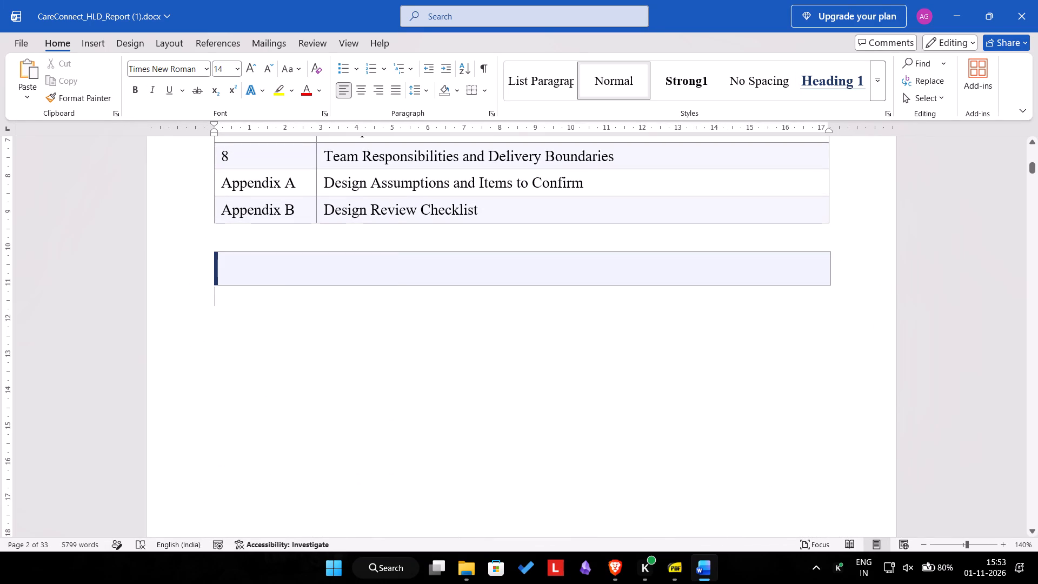
key(BackSpace)
key(BackSpace)
key(BackSpace)
key(BackSpace)
key(BackSpace)
drag(236, 297, 221, 262)
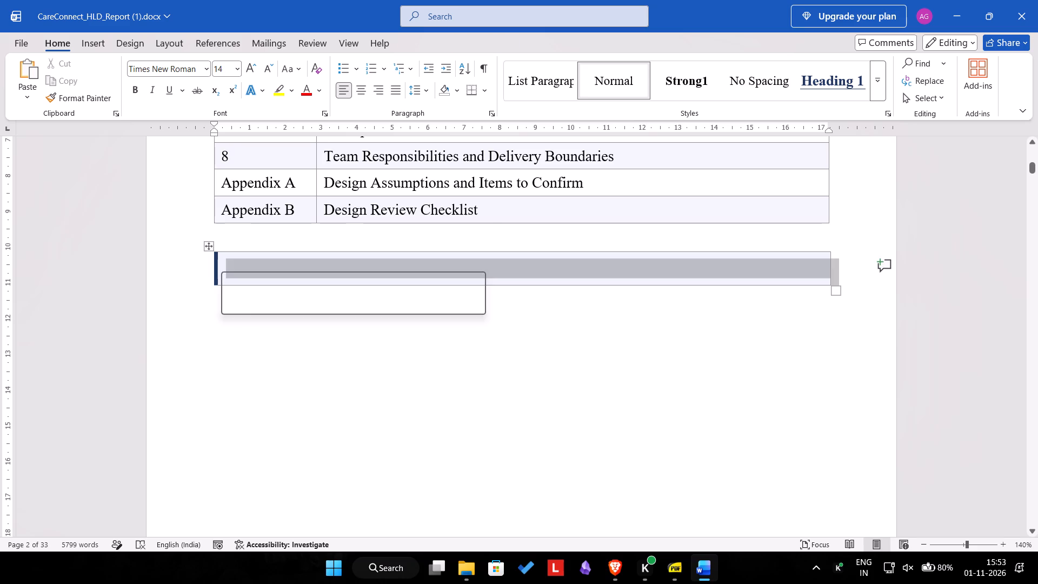
key(BackSpace)
Delete the Appendix A and Appendix B entries from the contents table.
scroll(386, 346, up, 1)
scroll(392, 346, down, 5)
scroll(395, 344, up, 1)
scroll(395, 344, down, 1)
scroll(395, 344, up, 9)
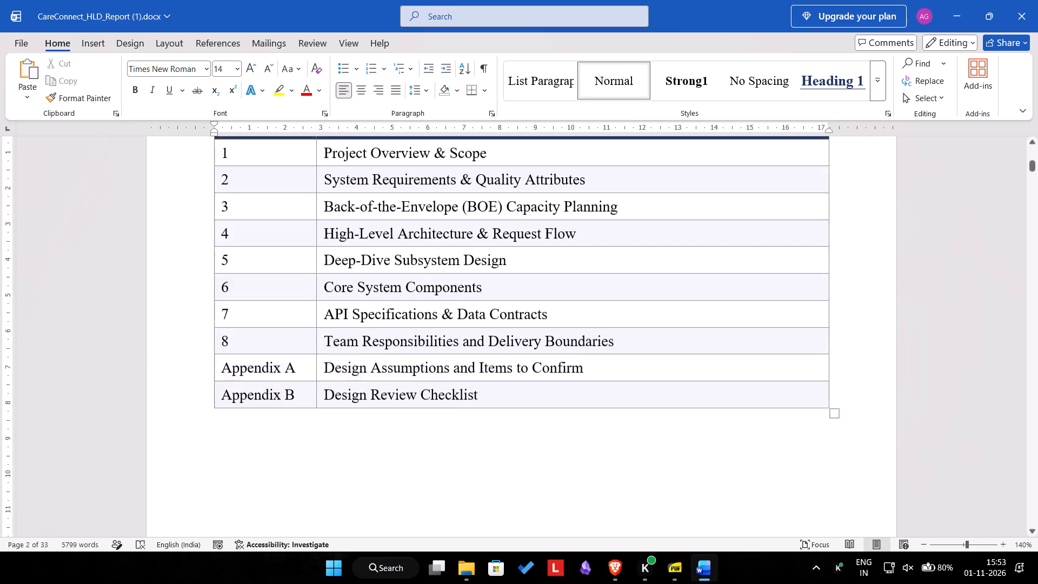
drag(222, 414, 462, 456)
key(BackSpace)
Check the layout from the contents table through the start of section 1, Project Overview & Scope.
scroll(497, 454, up, 4)
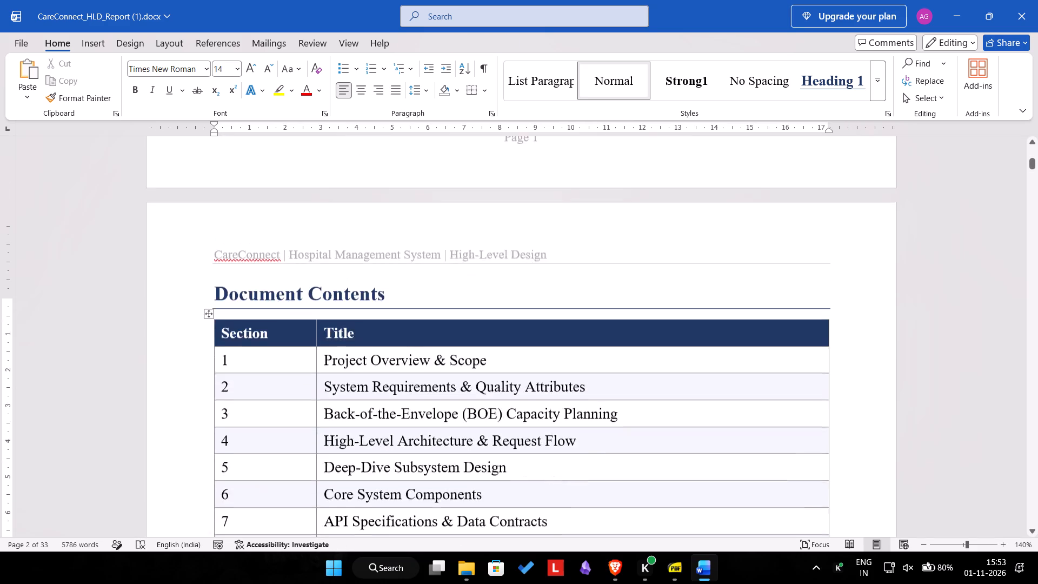
scroll(497, 454, down, 3)
scroll(497, 454, up, 1)
scroll(497, 454, down, 13)
scroll(497, 454, down, 10)
scroll(497, 454, up, 1)
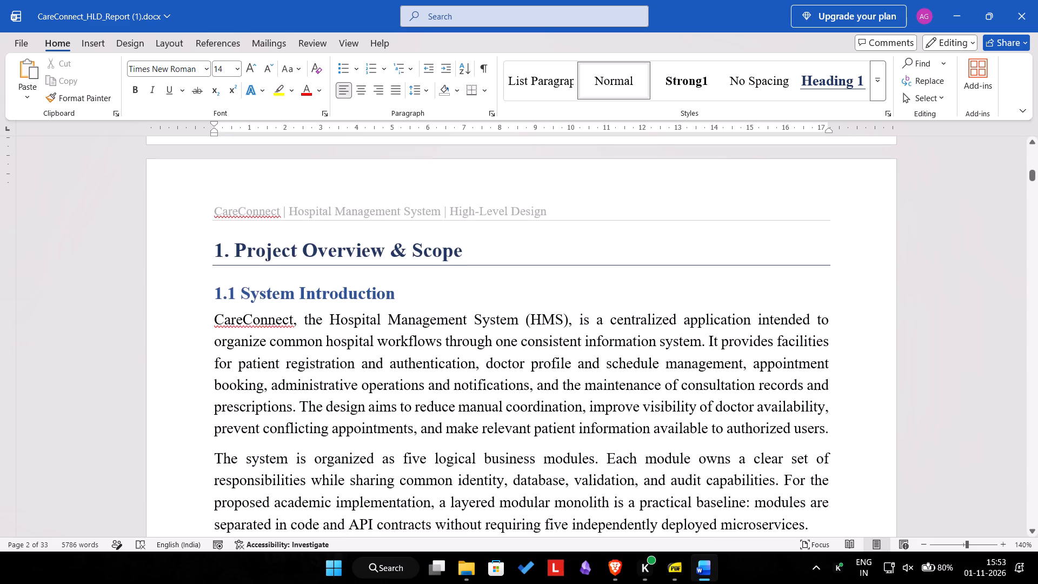
scroll(497, 454, down, 4)
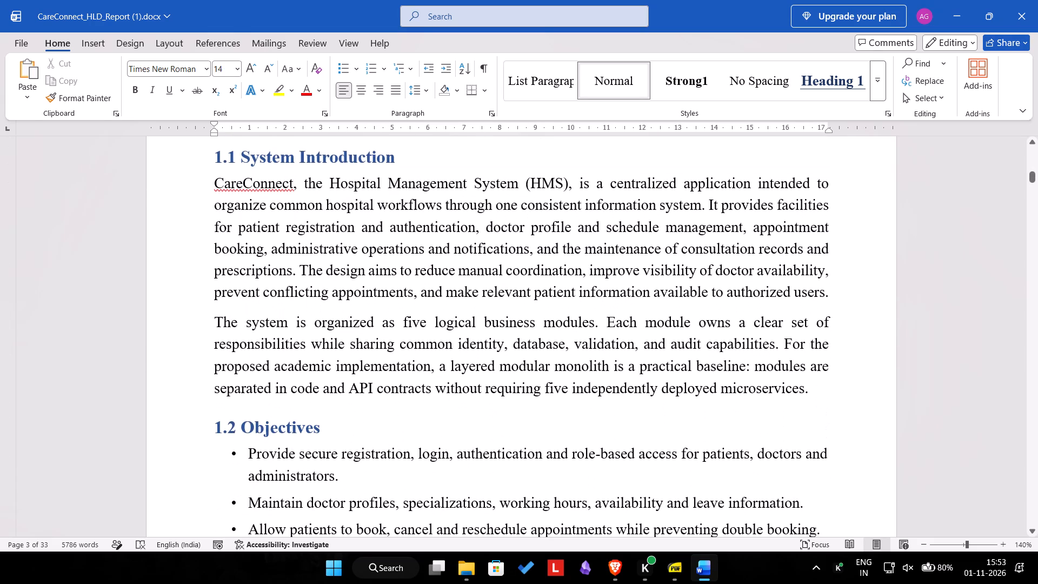
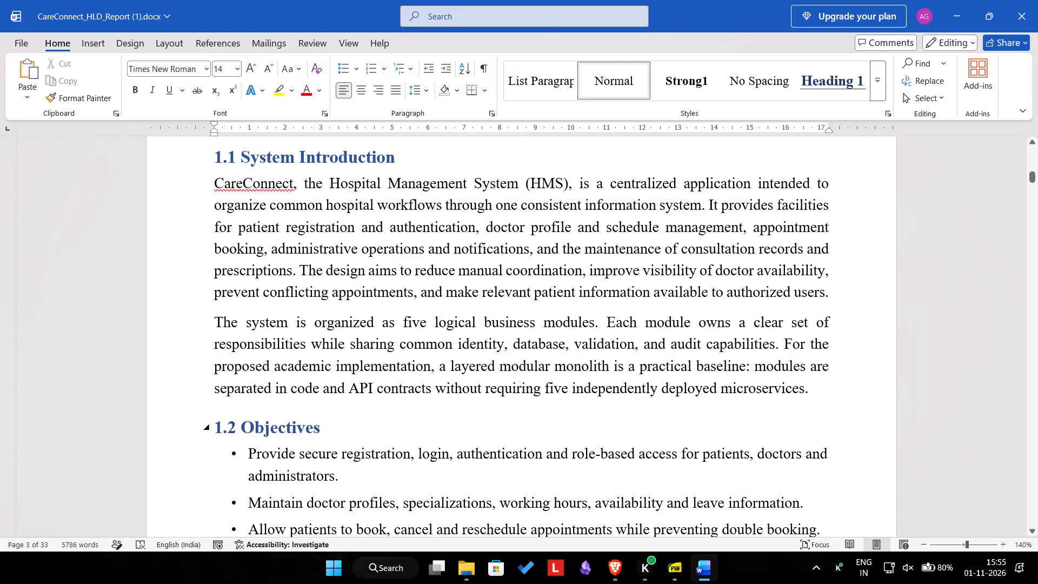
Review the report from section 1.1 System Introduction through the start of section 2, System Requirements & Quality Attributes.
scroll(398, 425, down, 14)
scroll(398, 425, up, 5)
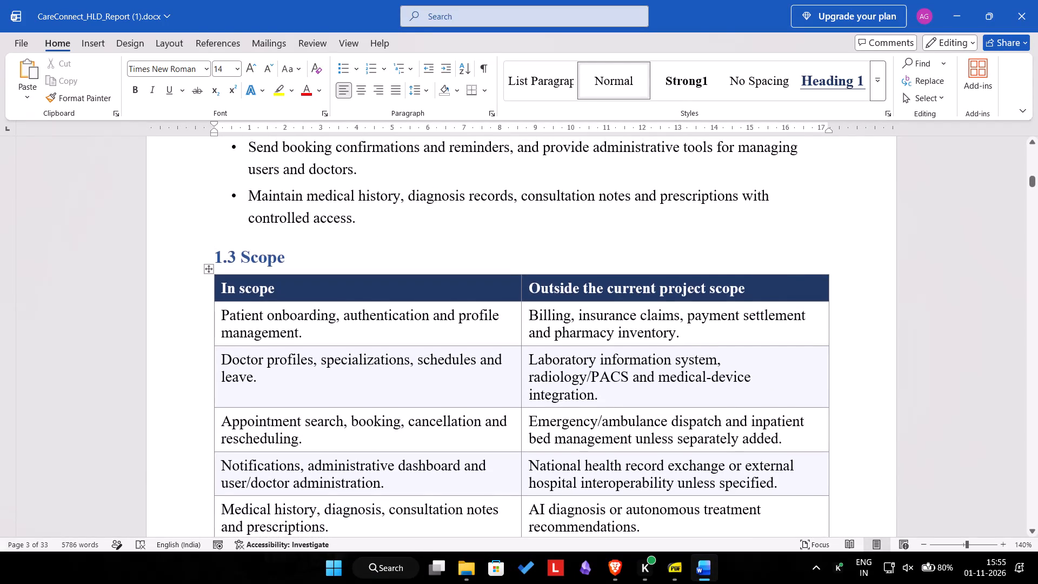
scroll(399, 425, down, 2)
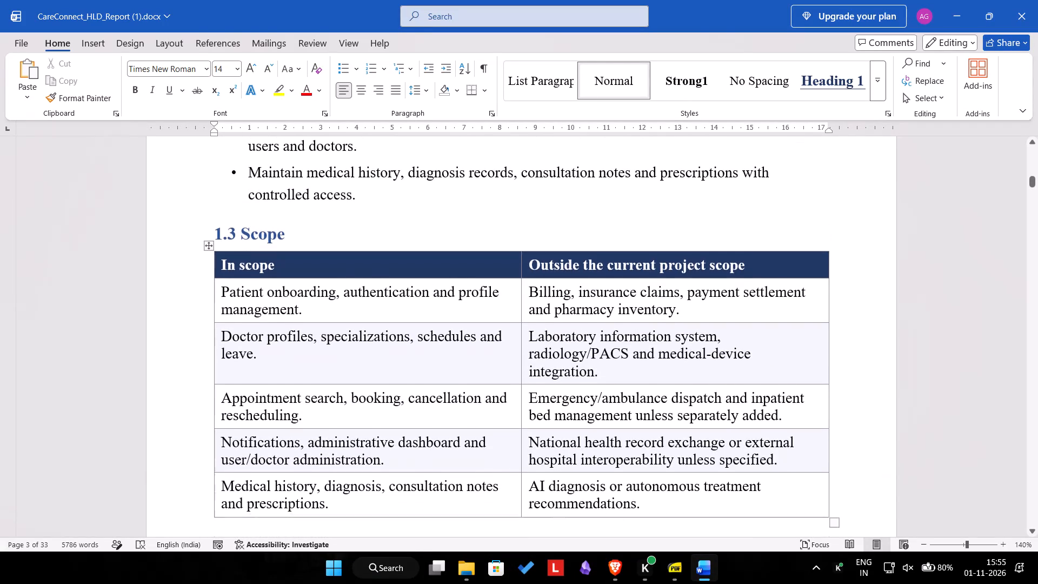
scroll(399, 425, down, 5)
scroll(399, 425, up, 1)
scroll(399, 425, down, 6)
scroll(399, 425, up, 1)
scroll(399, 425, down, 9)
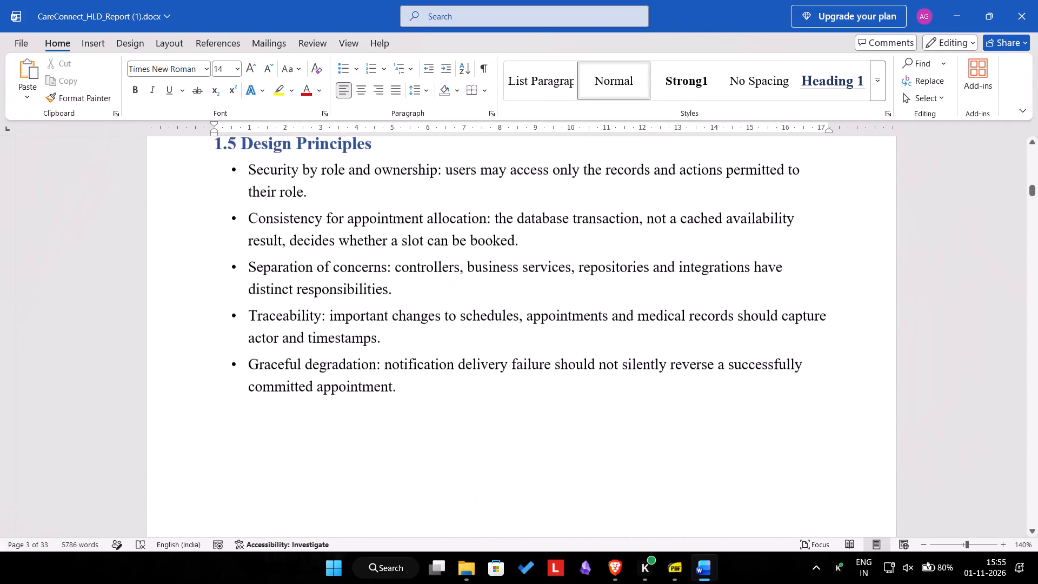
scroll(399, 425, down, 5)
scroll(399, 425, up, 1)
scroll(399, 425, down, 7)
scroll(399, 425, up, 1)
scroll(399, 425, down, 6)
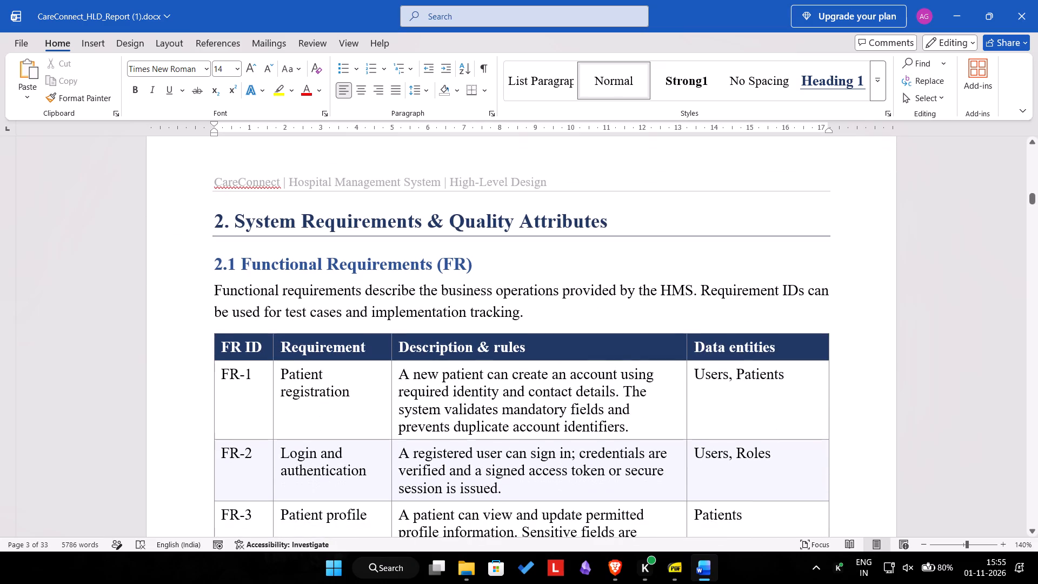
Save the CareConnect HLD report under its current name.
click(468, 397)
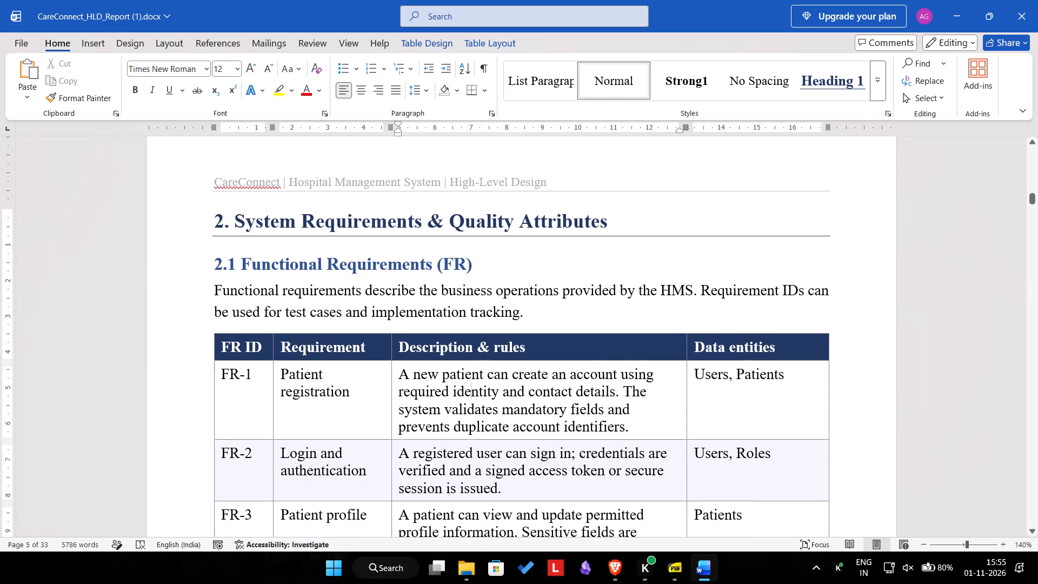
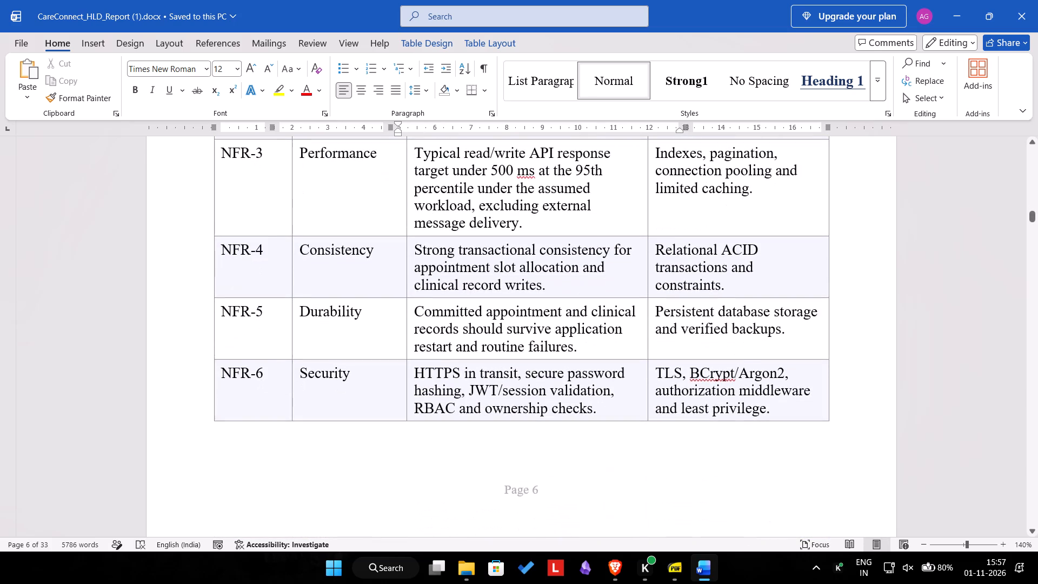
scroll(558, 383, down, 20)
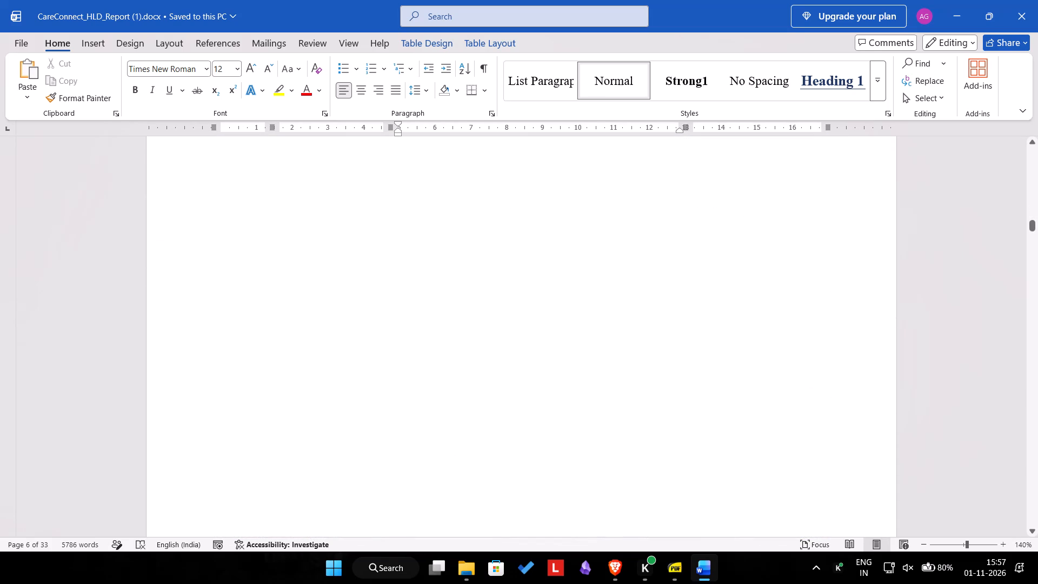
scroll(558, 383, down, 12)
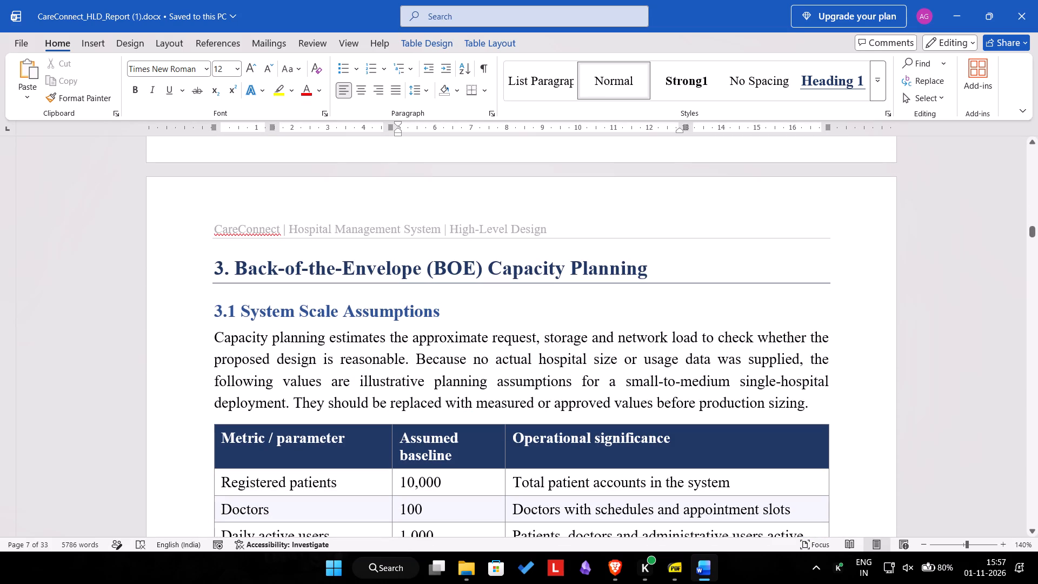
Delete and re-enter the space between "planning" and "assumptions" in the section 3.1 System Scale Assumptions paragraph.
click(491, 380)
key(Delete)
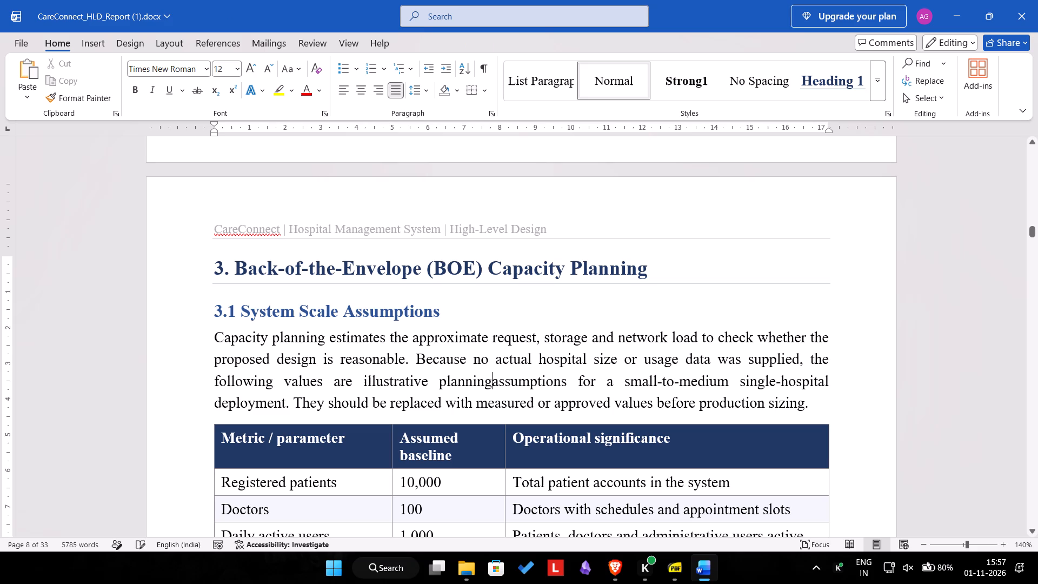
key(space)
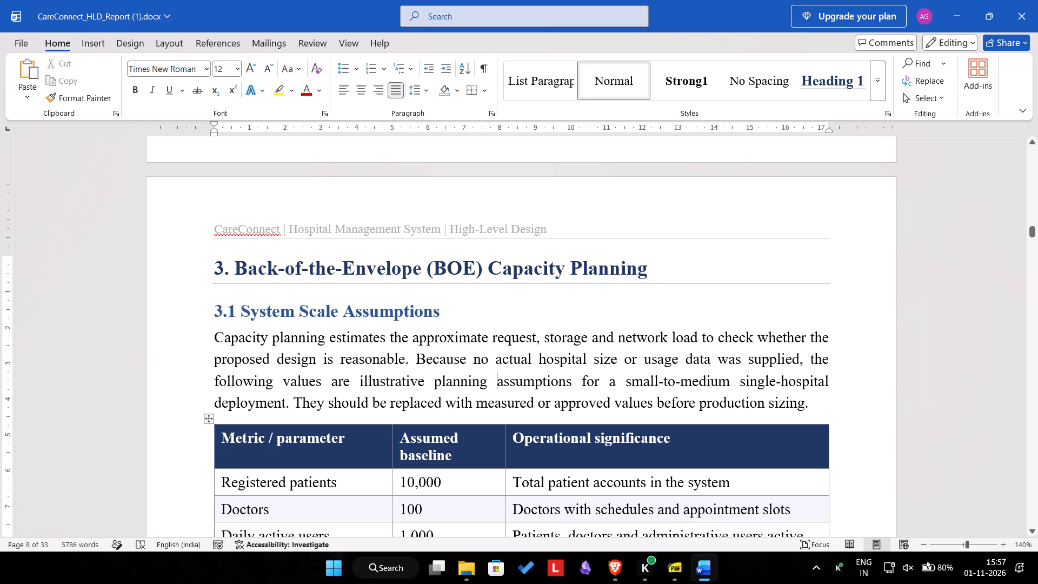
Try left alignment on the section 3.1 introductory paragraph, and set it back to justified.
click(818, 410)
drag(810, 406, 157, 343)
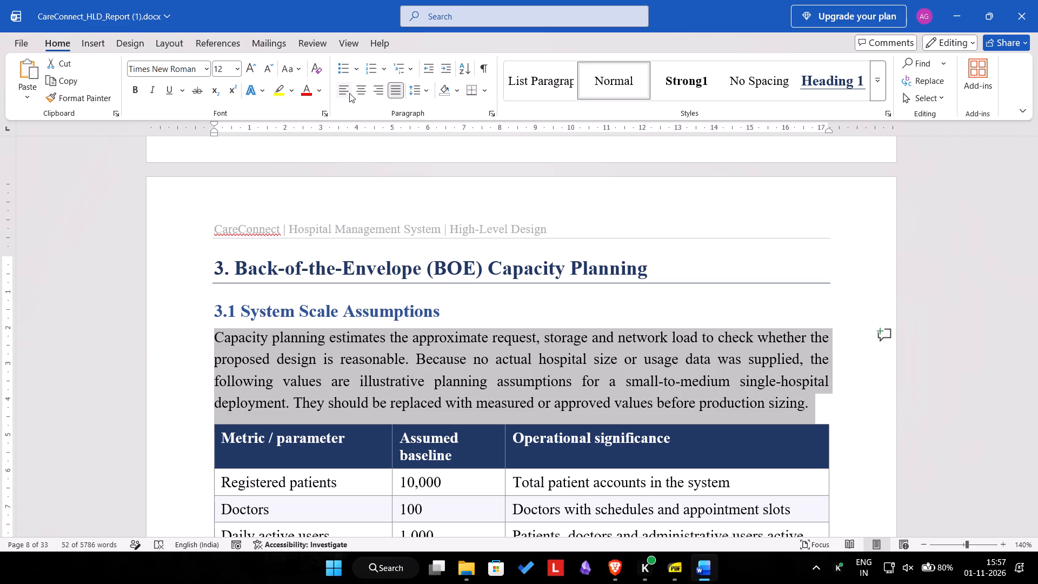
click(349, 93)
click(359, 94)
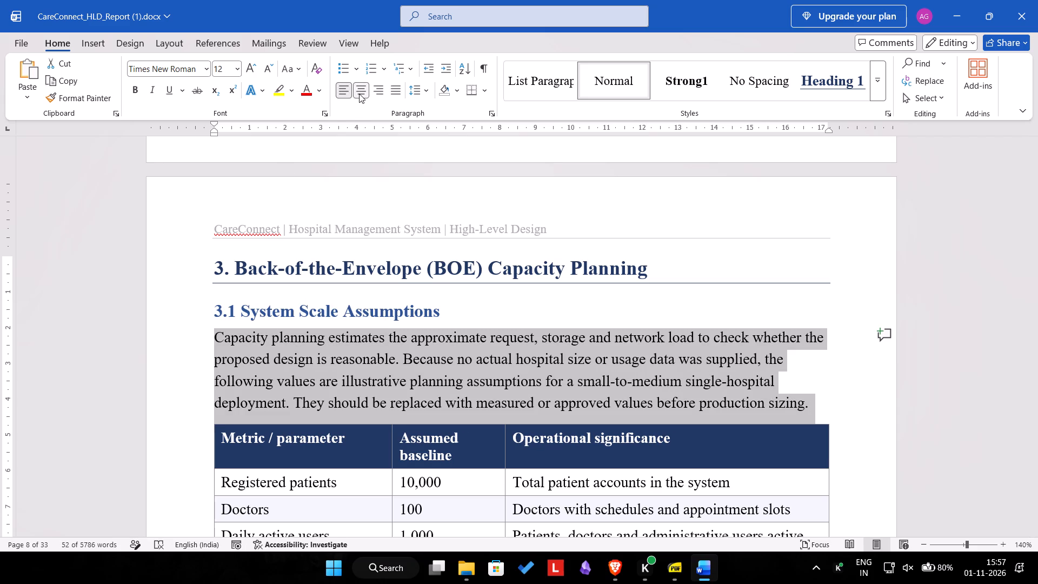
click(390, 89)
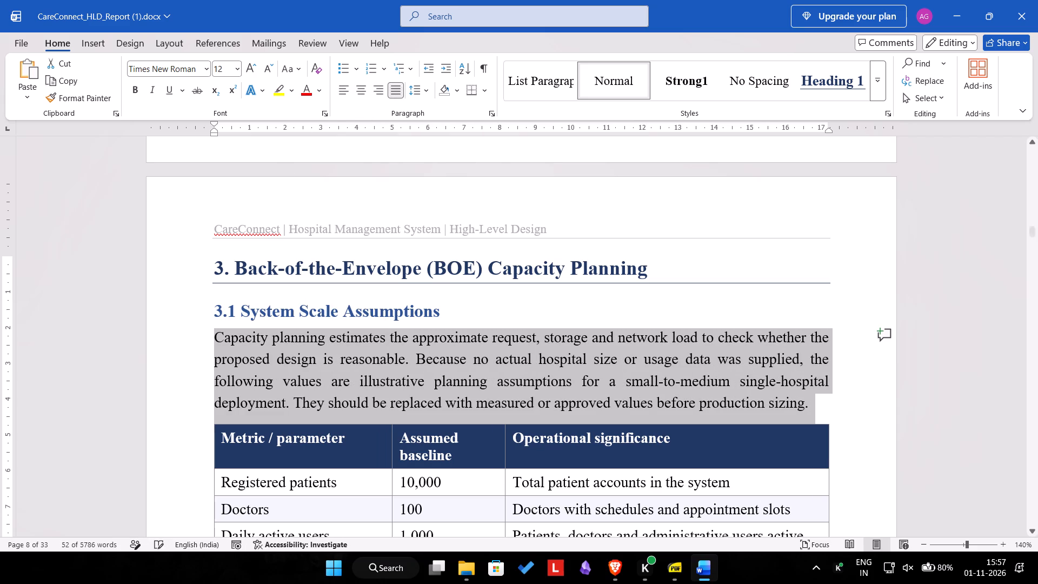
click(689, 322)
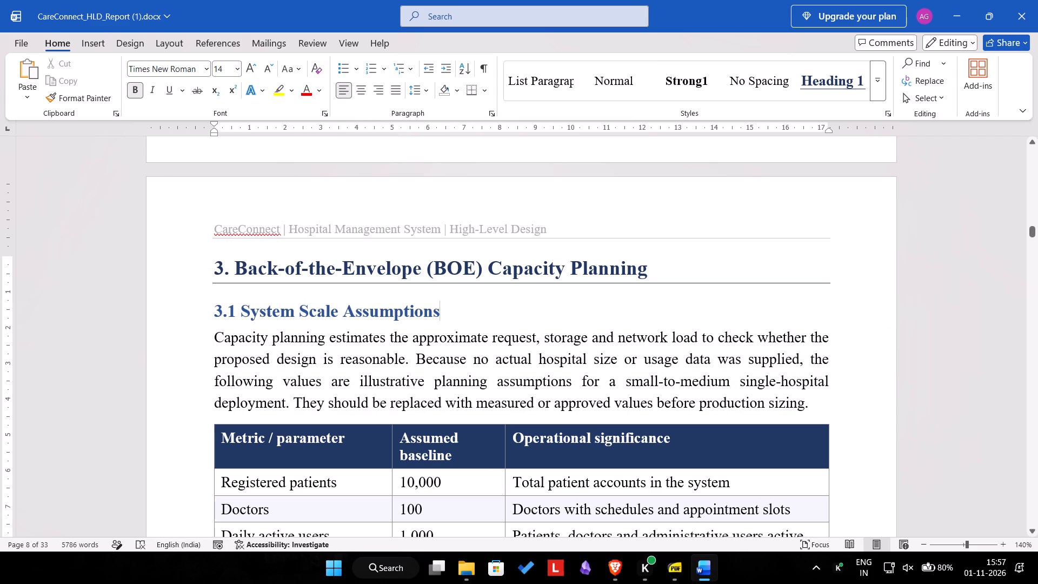
Review section 3 from the scale assumptions table through 3.5 Capacity Planning Interpretation, up to the start of section 4.
scroll(690, 361, down, 5)
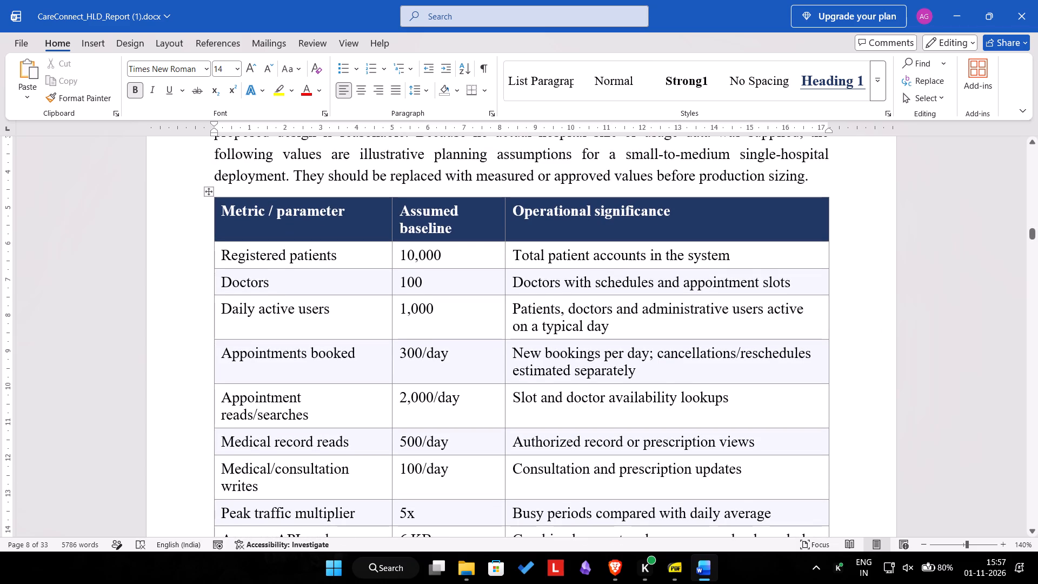
scroll(690, 361, down, 4)
scroll(690, 361, up, 1)
scroll(690, 361, down, 5)
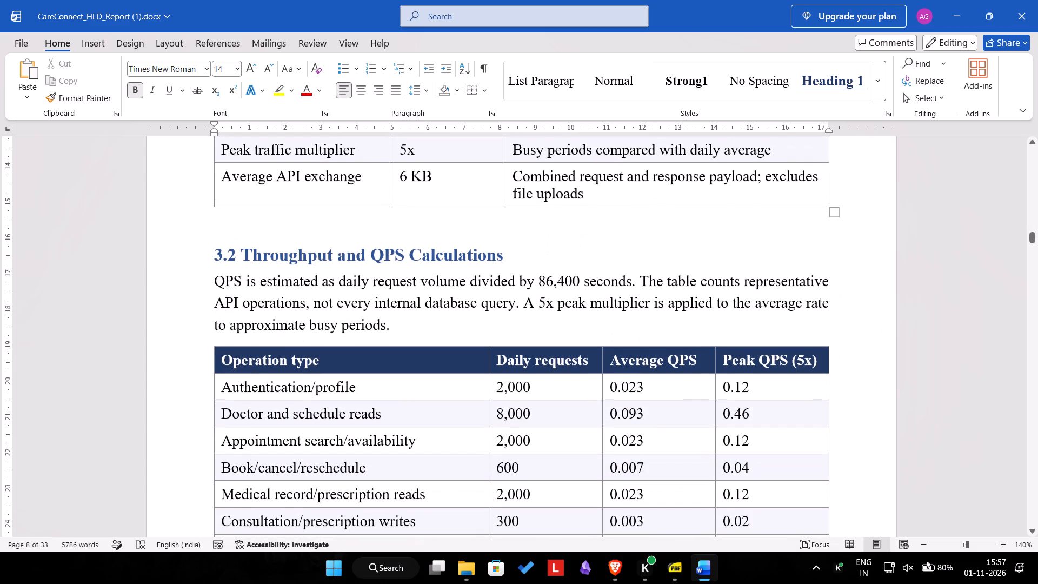
scroll(690, 361, down, 14)
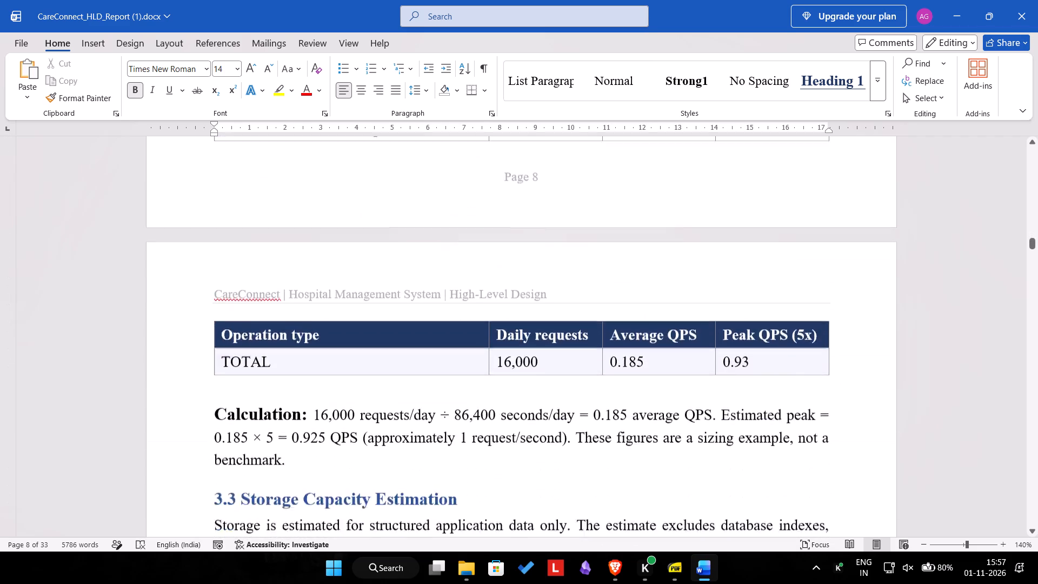
scroll(713, 381, down, 8)
scroll(713, 381, up, 1)
scroll(713, 381, down, 5)
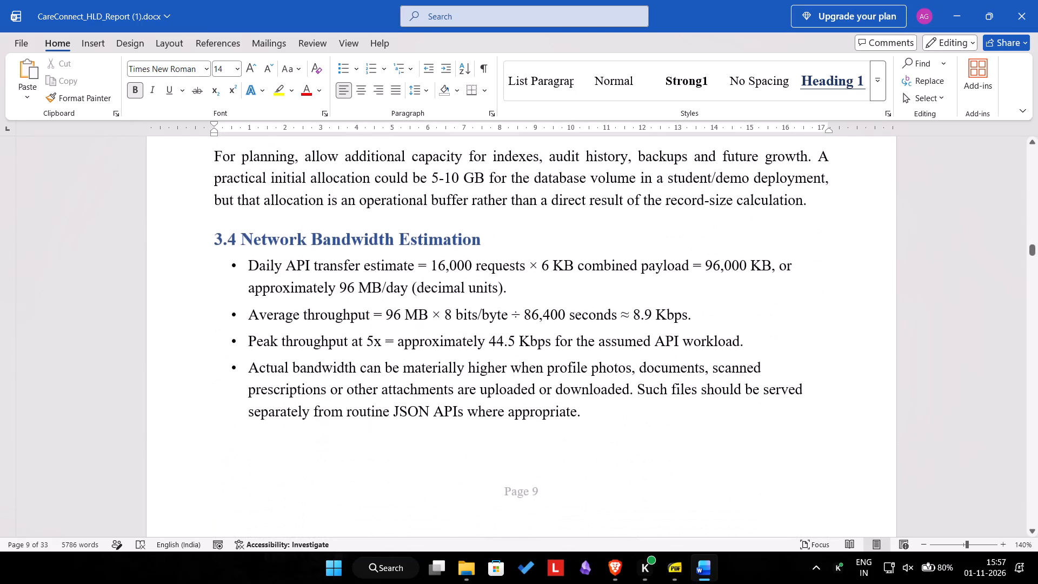
scroll(713, 381, down, 14)
scroll(713, 381, up, 6)
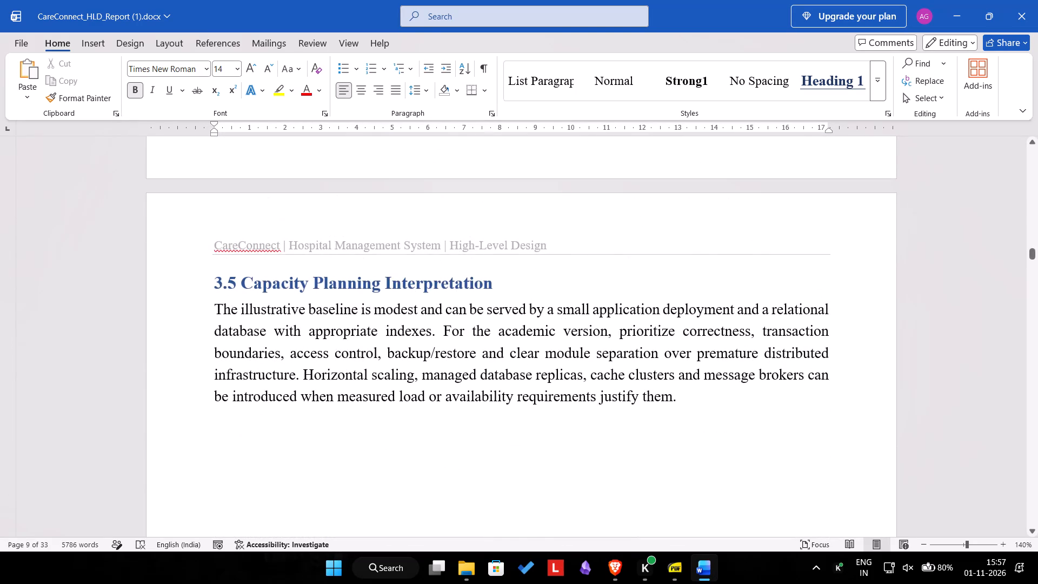
scroll(713, 381, up, 6)
scroll(713, 381, down, 8)
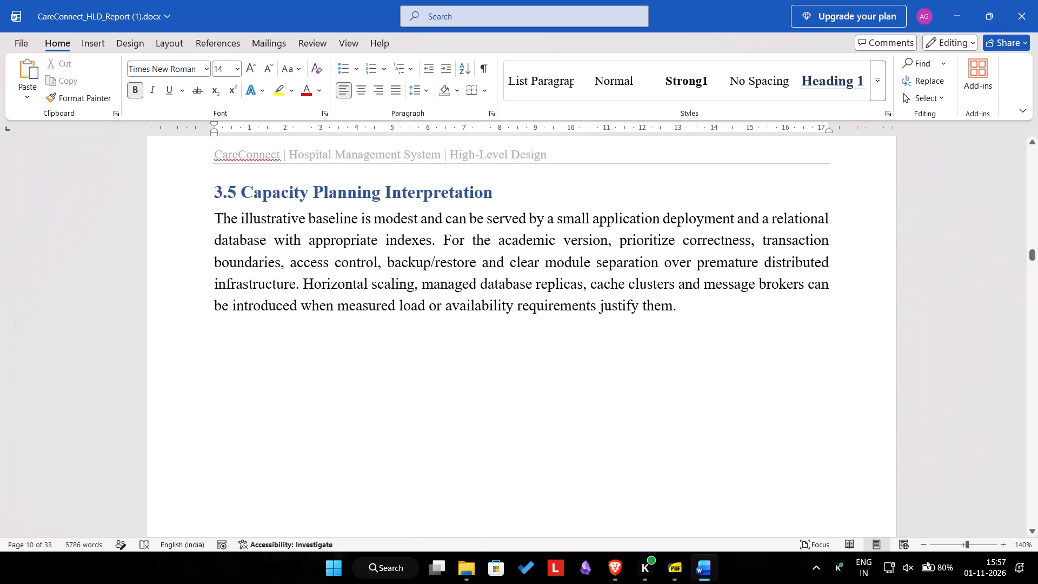
scroll(713, 381, down, 6)
scroll(713, 381, up, 1)
scroll(713, 381, down, 14)
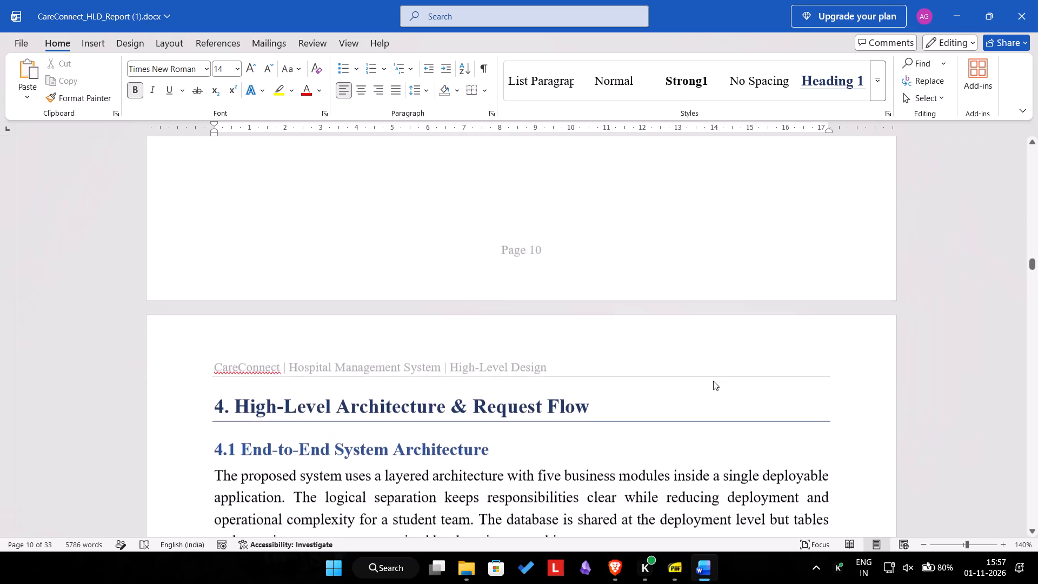
Delete the logical architecture table and its Figure 1 caption from section 4.1 End-to-End System Architecture.
scroll(713, 381, down, 5)
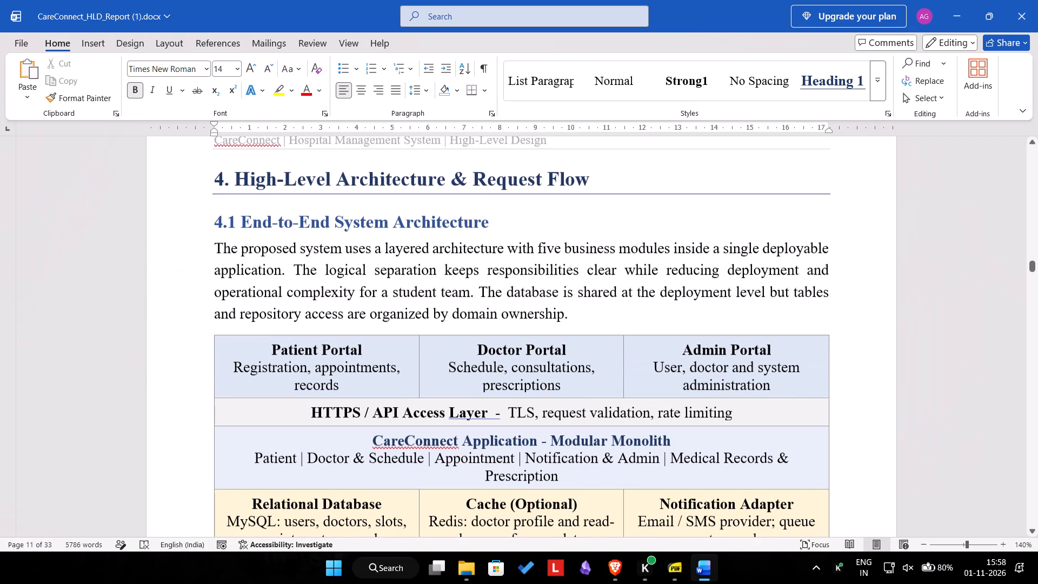
ctrl+scroll(639, 307, down, 2)
ctrl+scroll(639, 307, up, 1)
ctrl+scroll(639, 307, down, 2)
scroll(639, 307, up, 4)
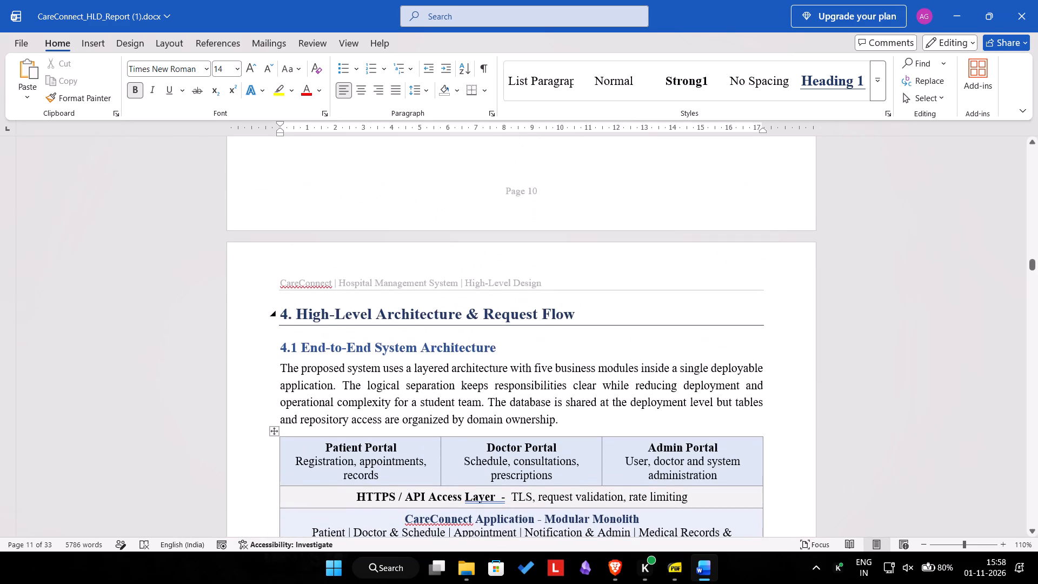
scroll(639, 307, down, 4)
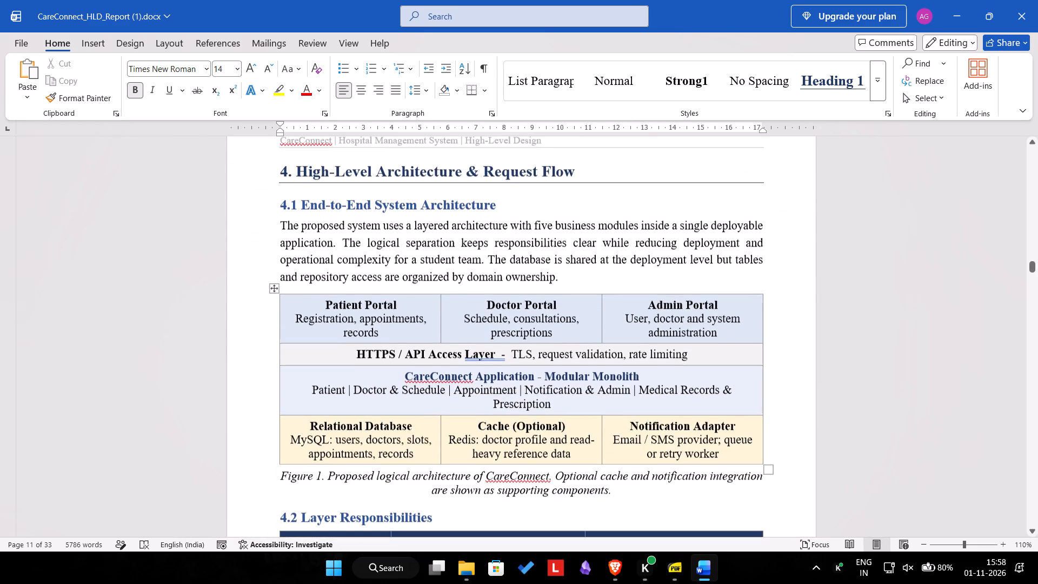
scroll(639, 307, down, 5)
scroll(639, 307, up, 5)
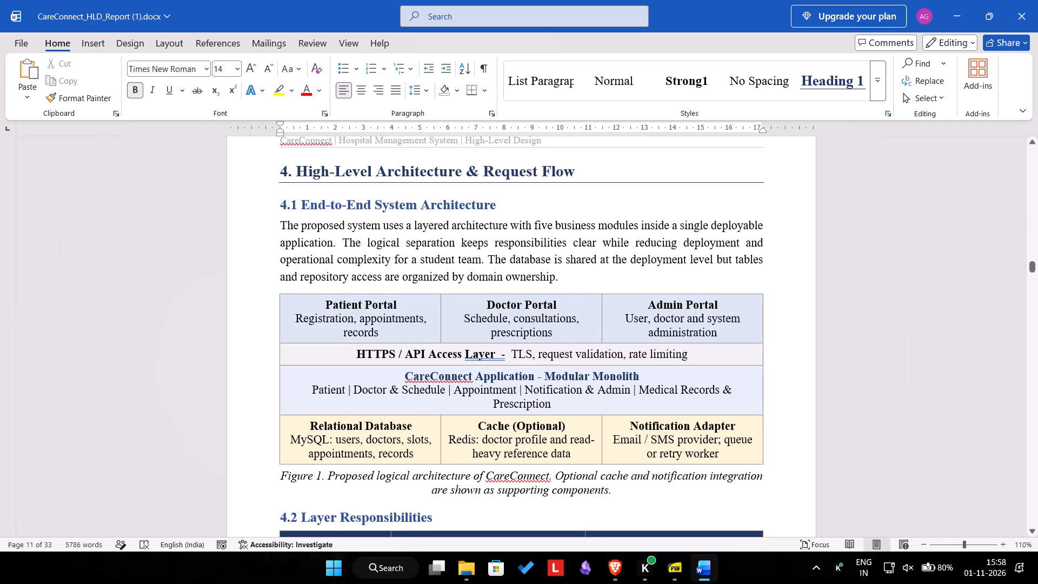
drag(631, 487, 346, 306)
key(BackSpace)
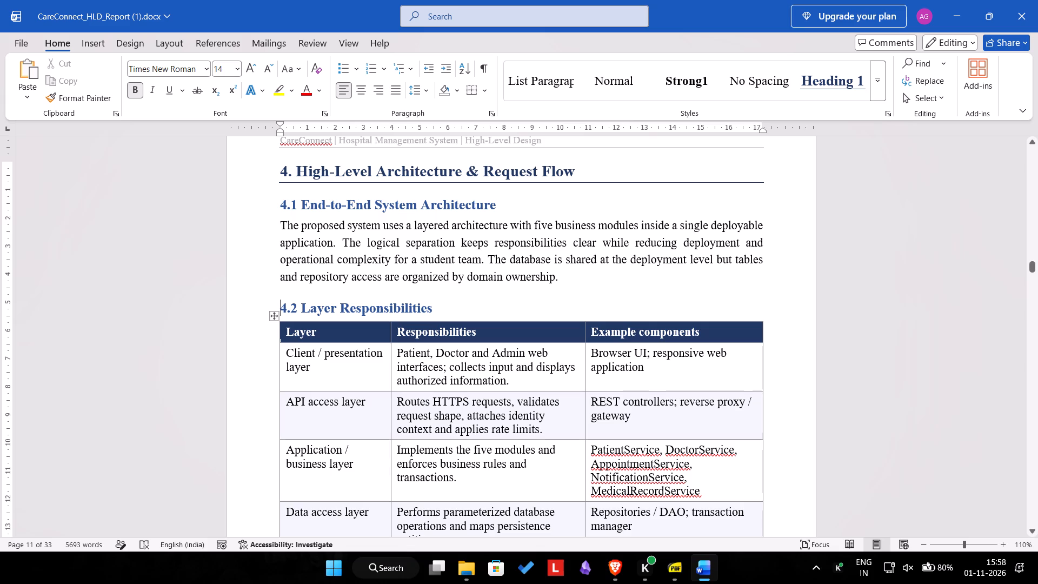
Review section 4.2 Layer Responsibilities and section 4.3, including the Figure 2 module ownership and dependencies diagram.
scroll(466, 421, down, 1)
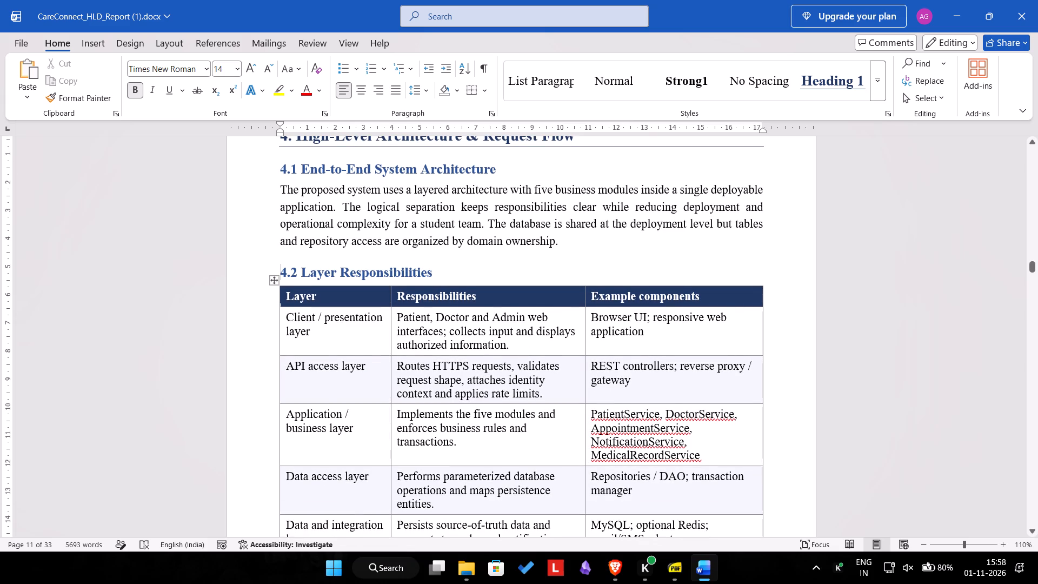
scroll(467, 421, down, 5)
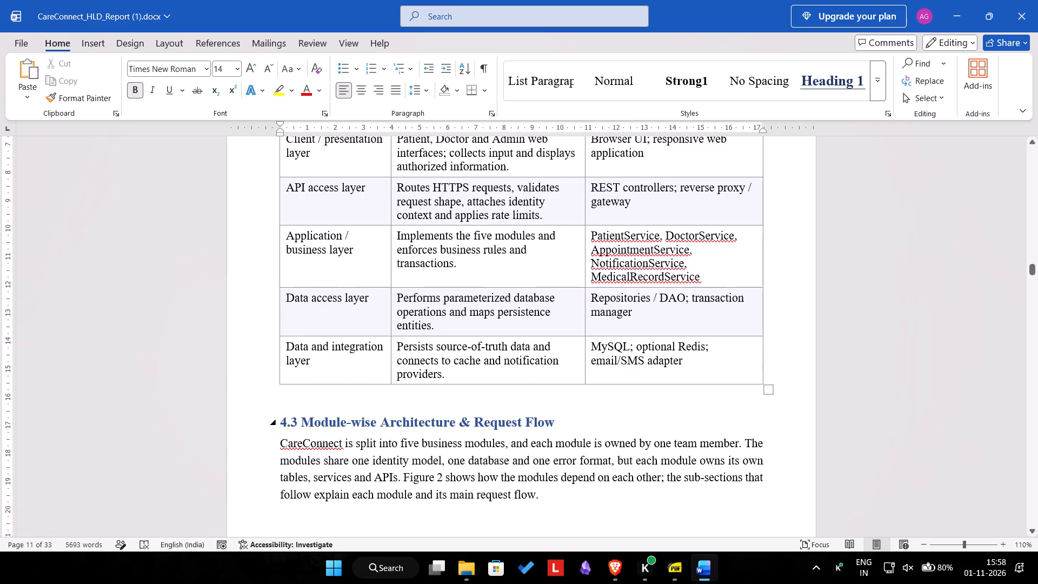
scroll(467, 421, down, 9)
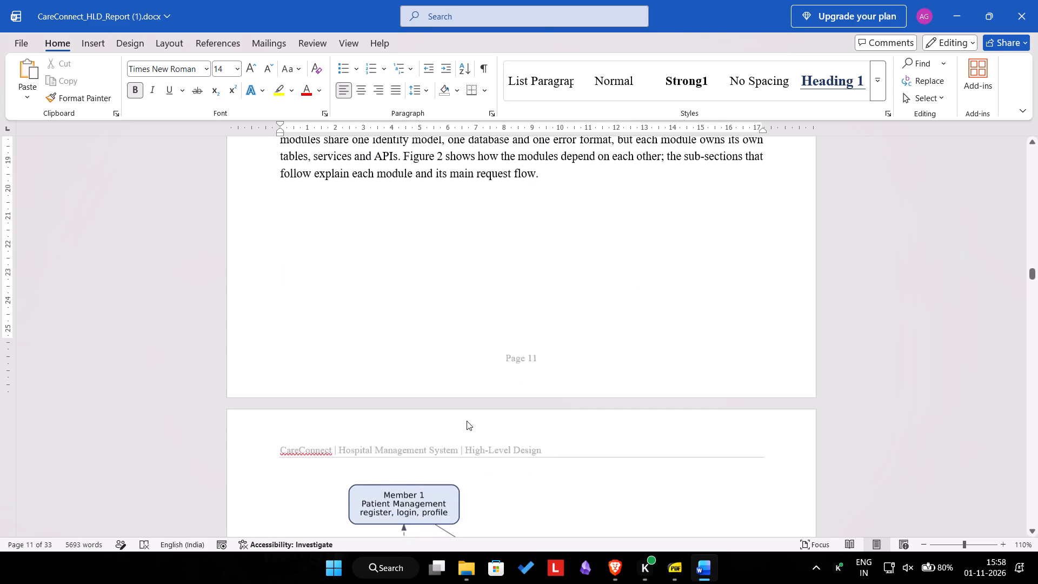
scroll(467, 421, down, 1)
scroll(467, 421, up, 1)
scroll(467, 421, down, 18)
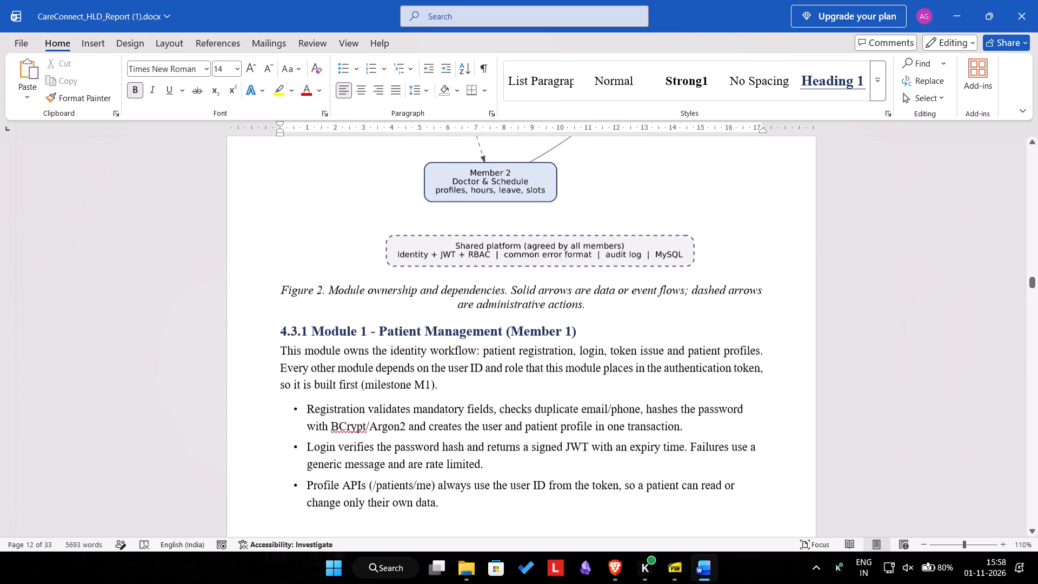
Remove "(Member 1)" from the heading 4.3.1 Module 1 - Patient Management.
click(590, 334)
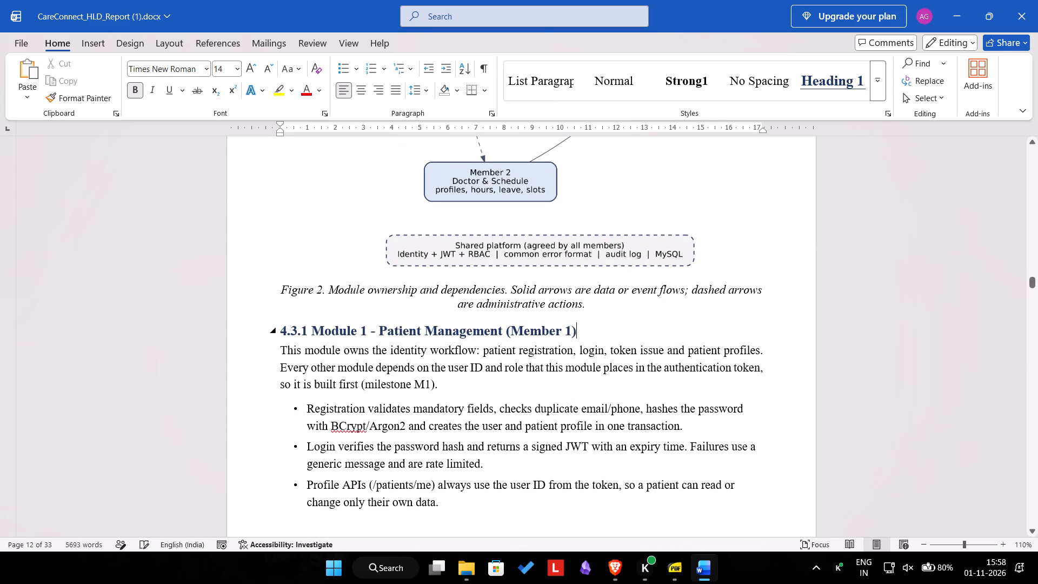
key(BackSpace)
key(BackSpace)
key(BackSpace)
key(BackSpace)
key(BackSpace)
key(BackSpace)
key(BackSpace)
key(BackSpace)
key(BackSpace)
key(BackSpace)
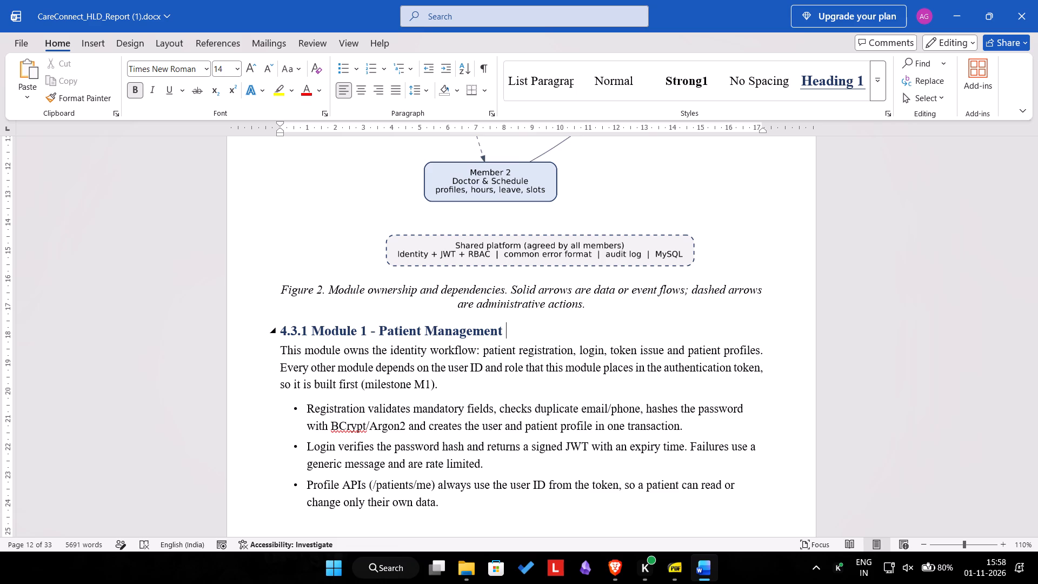
Examine the Figure 3 Module 1 request flow diagram and the Figure 4 Module 2 flow diagram in section 4.3.
scroll(533, 450, down, 5)
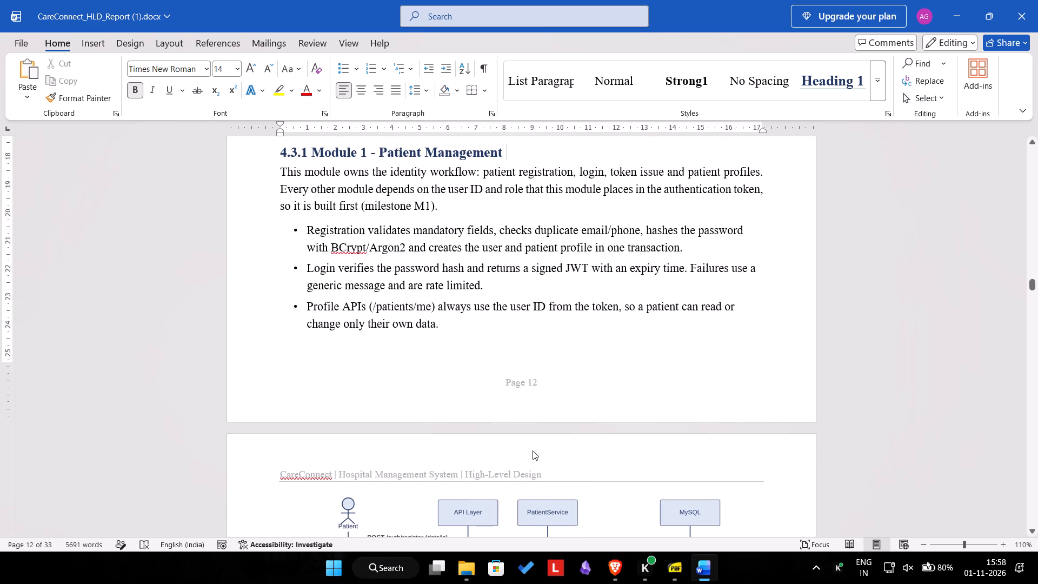
scroll(533, 450, down, 11)
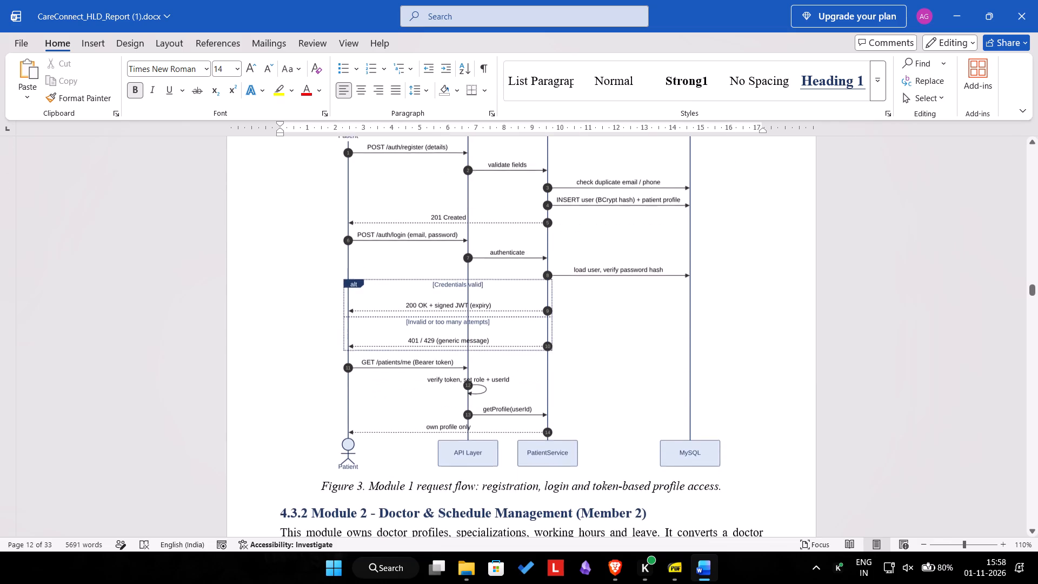
scroll(533, 450, up, 2)
click(583, 416)
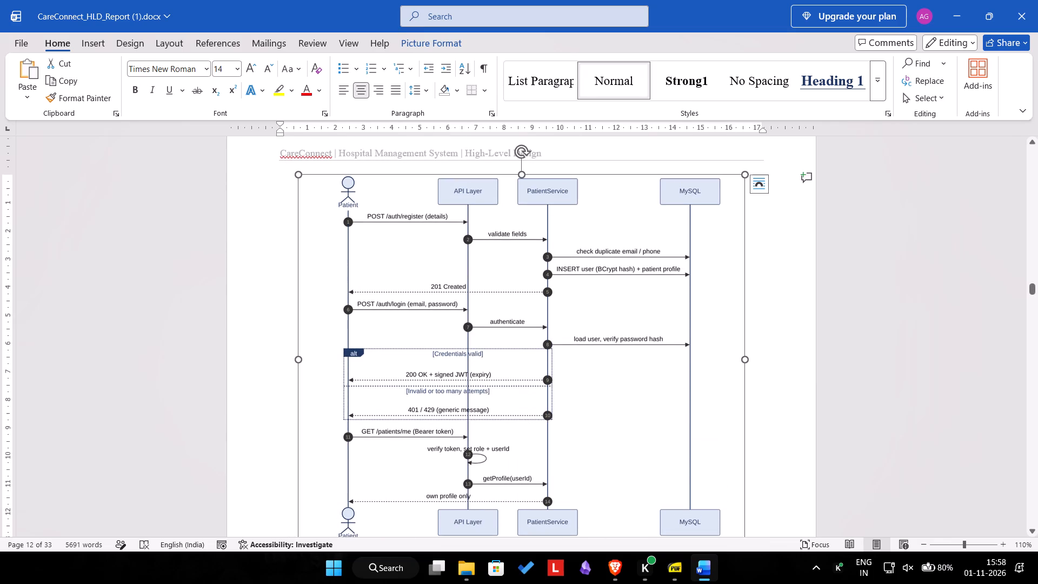
scroll(583, 416, down, 5)
scroll(583, 416, up, 6)
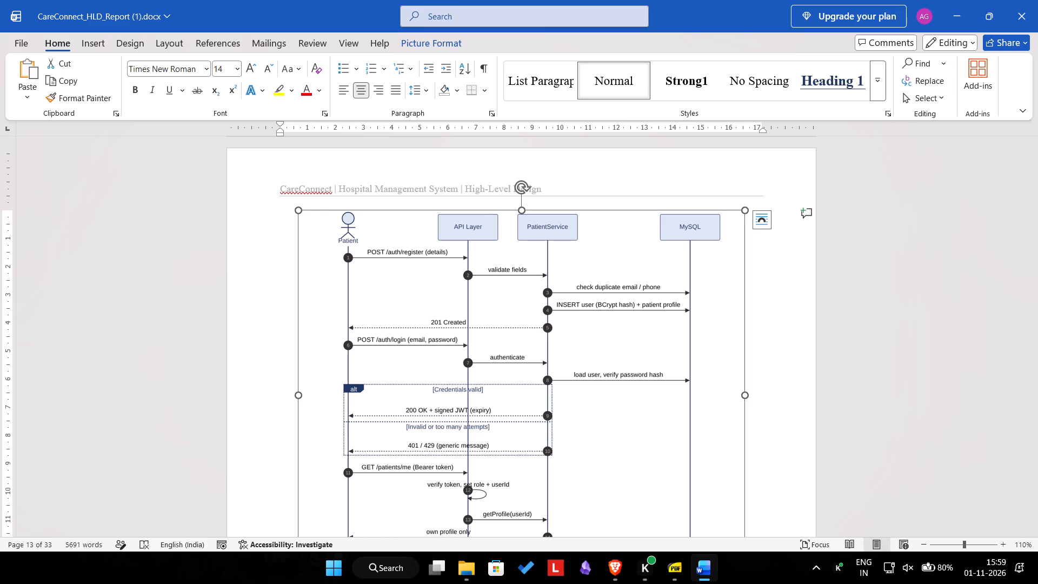
scroll(583, 416, down, 10)
scroll(583, 416, down, 18)
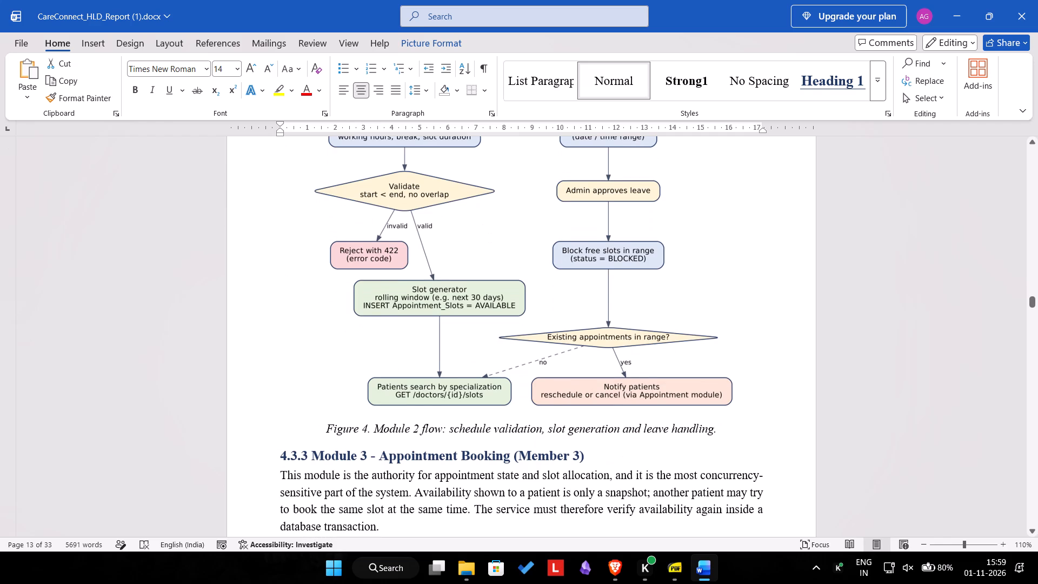
Remove "(Member 2)" from the heading 4.3.2 Module 2 - Doctor & Schedule Management.
scroll(583, 416, up, 6)
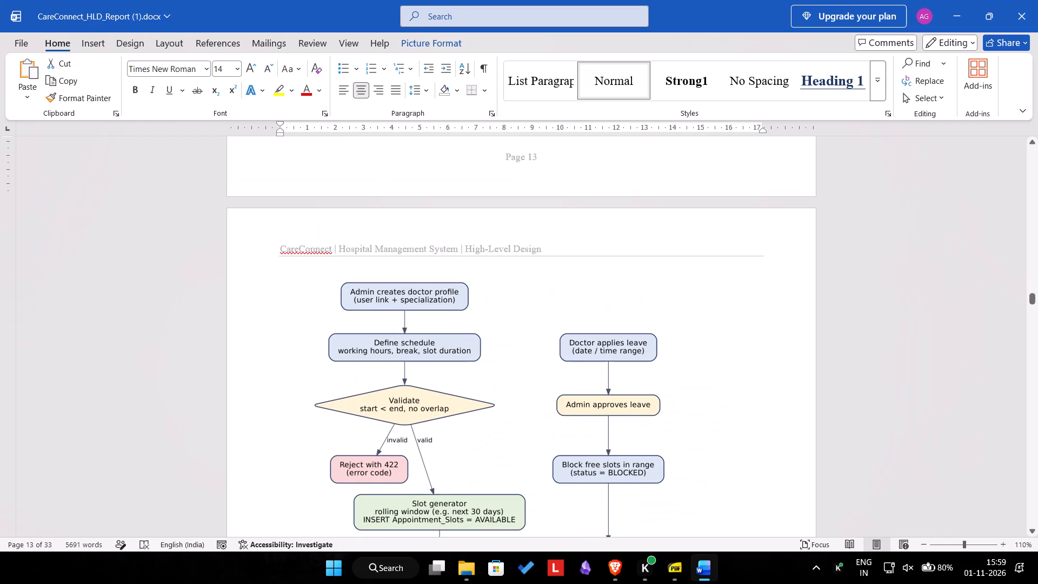
scroll(583, 416, up, 11)
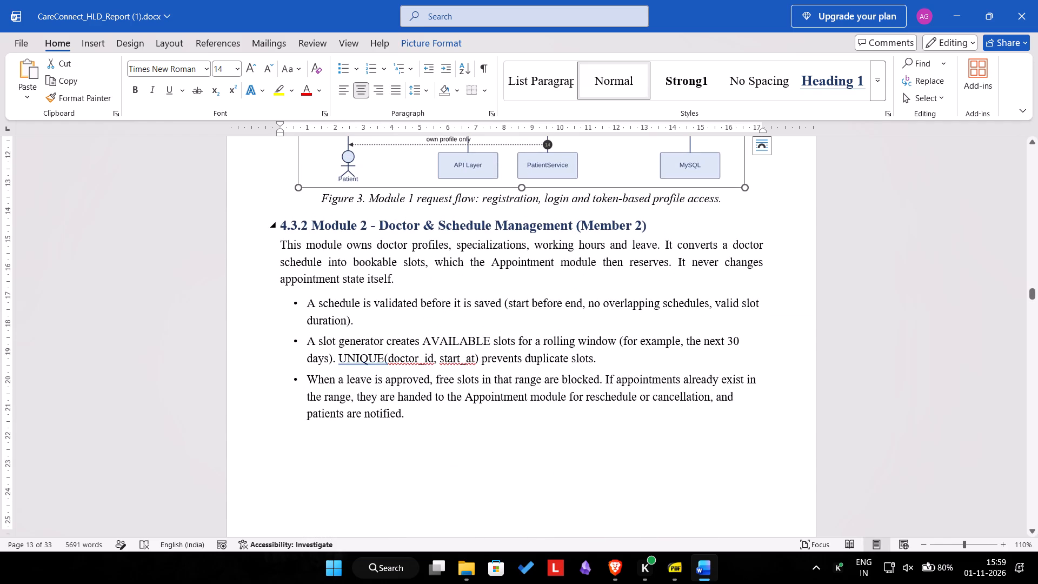
click(646, 227)
key(BackSpace)
key(BackSpace)
key(BackSpace)
key(BackSpace)
key(BackSpace)
key(BackSpace)
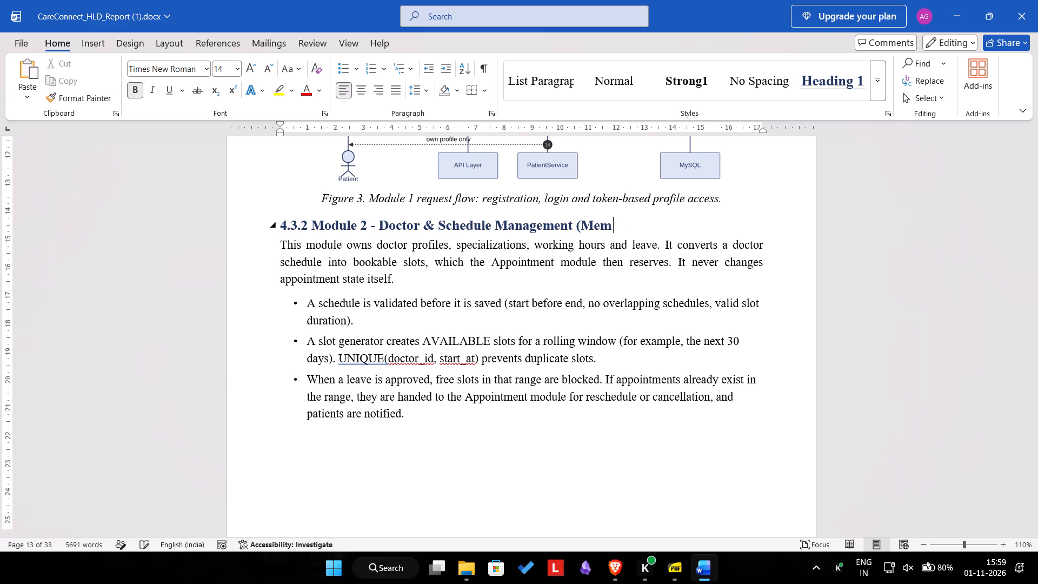
key(BackSpace)
key(BackSpace)
key(BackSpace)
key(BackSpace)
Remove "(Member 3)" from the heading 4.3.3 Module 3 - Appointment Booking.
scroll(549, 316, down, 1)
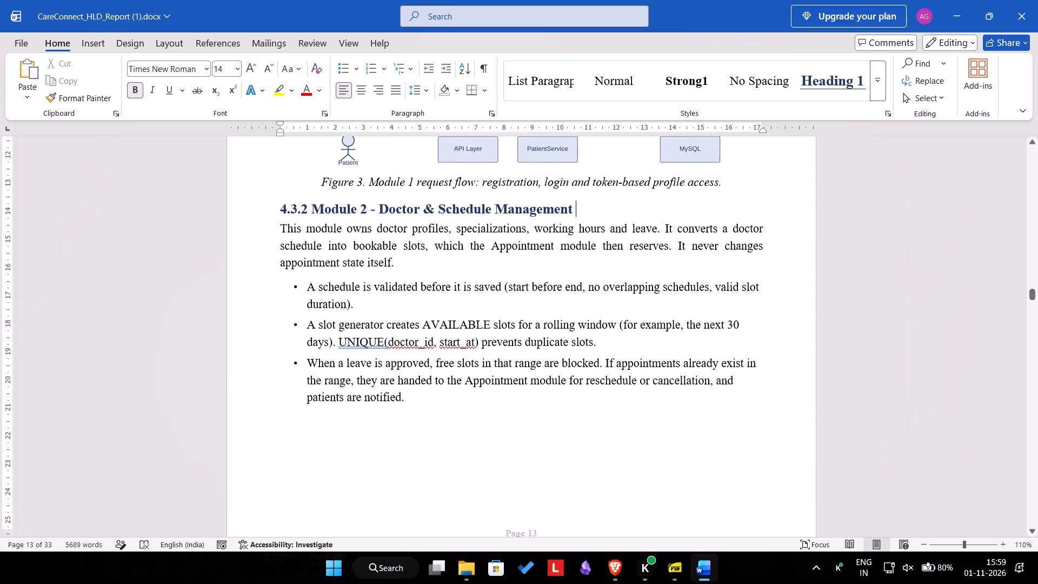
scroll(548, 316, up, 1)
scroll(548, 316, down, 11)
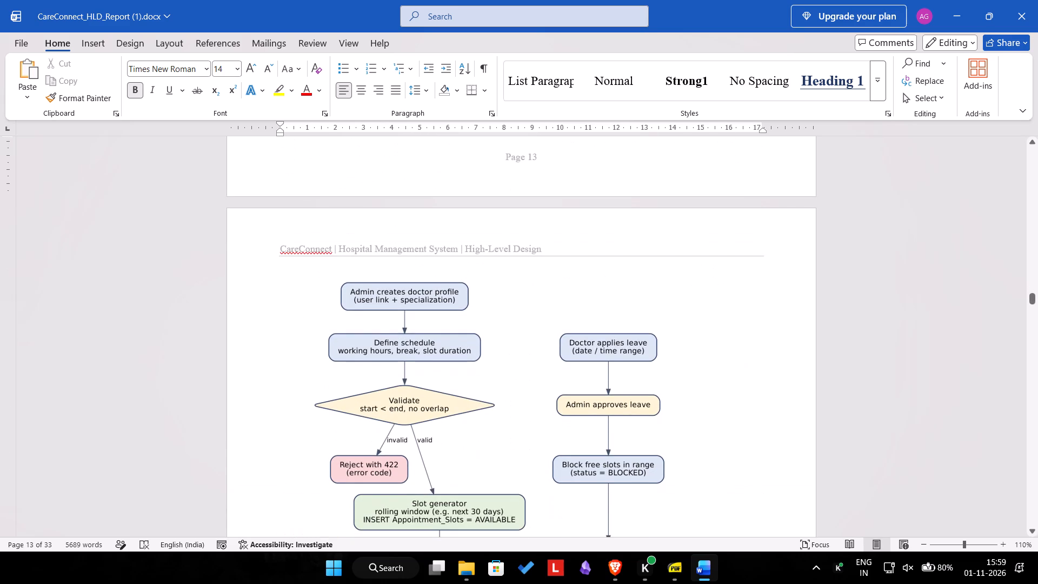
scroll(548, 316, down, 6)
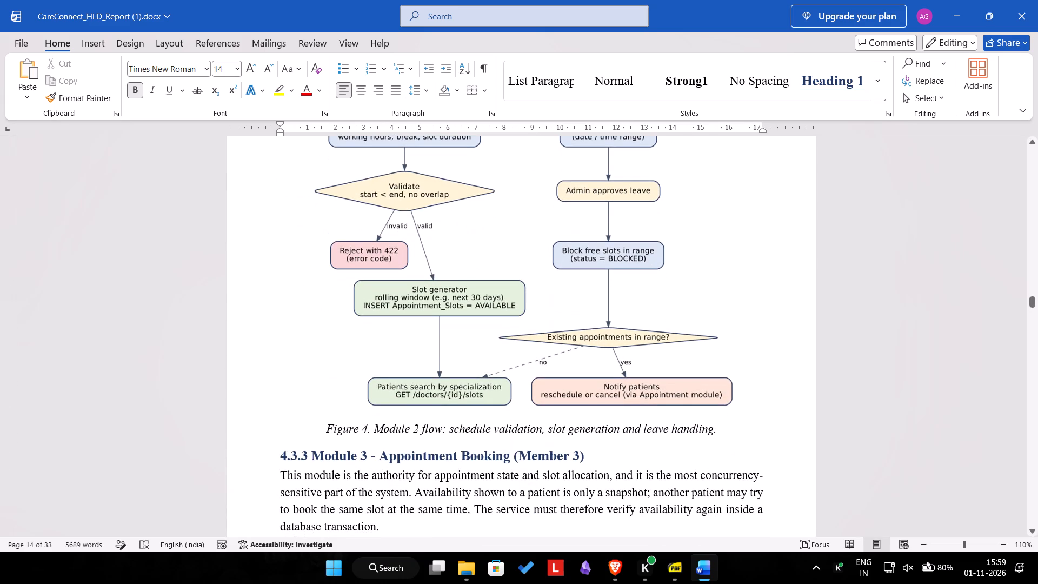
scroll(548, 316, down, 2)
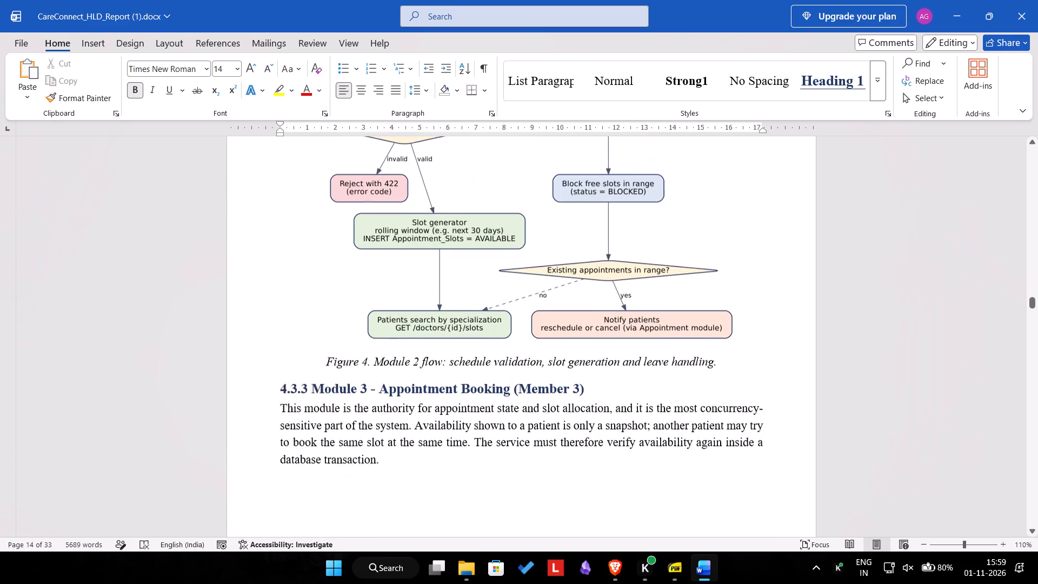
scroll(548, 316, down, 2)
click(592, 309)
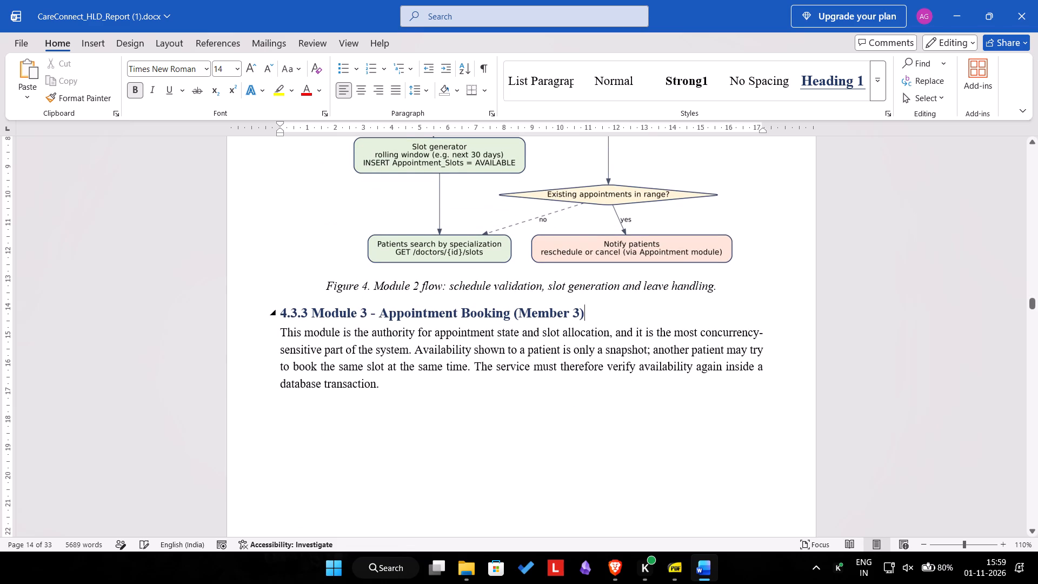
key(BackSpace)
key(BackSpace)
key(BackSpace)
key(BackSpace)
key(BackSpace)
key(BackSpace)
key(BackSpace)
key(BackSpace)
key(BackSpace)
key(BackSpace)
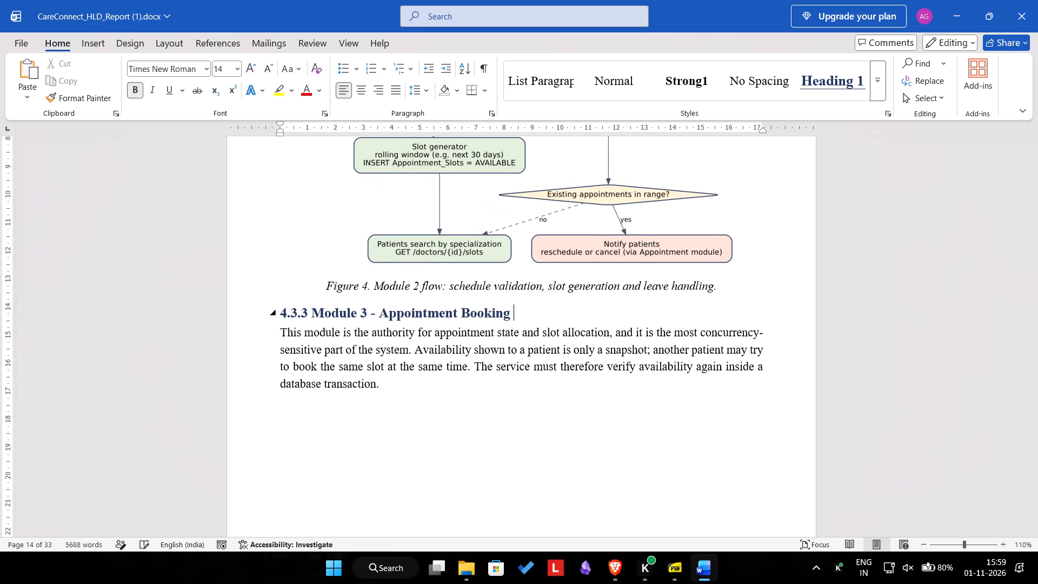
Review the Module 3 description and the Figure 5 booking sequence diagram down to the Concurrency control callout.
scroll(592, 309, down, 18)
scroll(592, 309, up, 5)
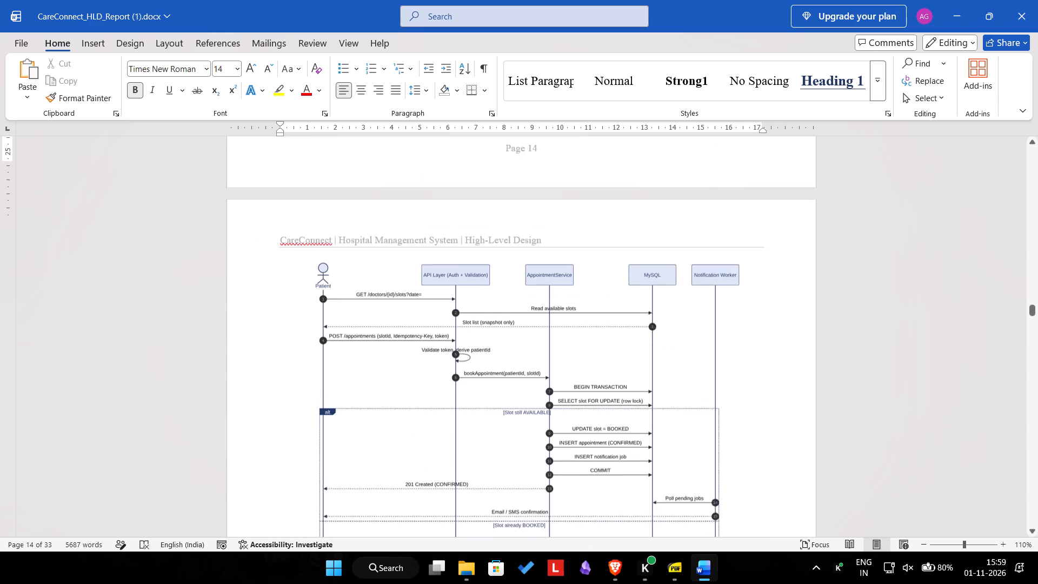
scroll(592, 309, up, 11)
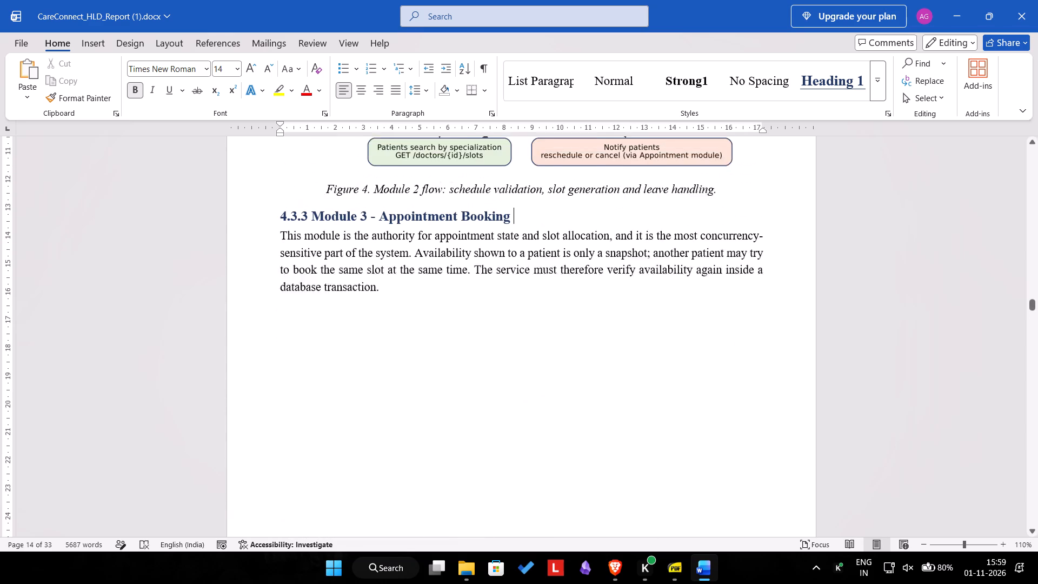
scroll(592, 309, down, 10)
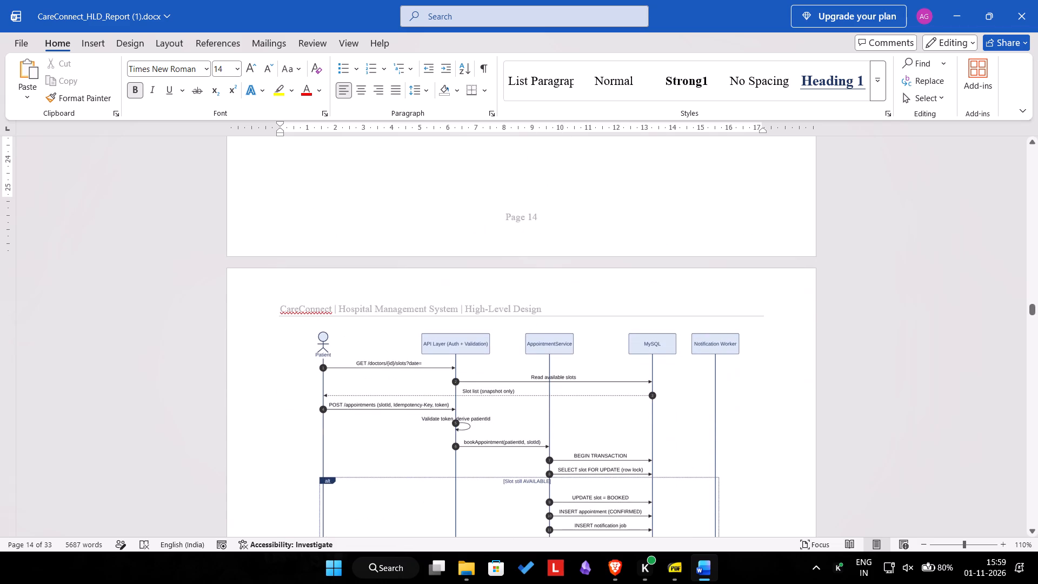
scroll(592, 309, down, 10)
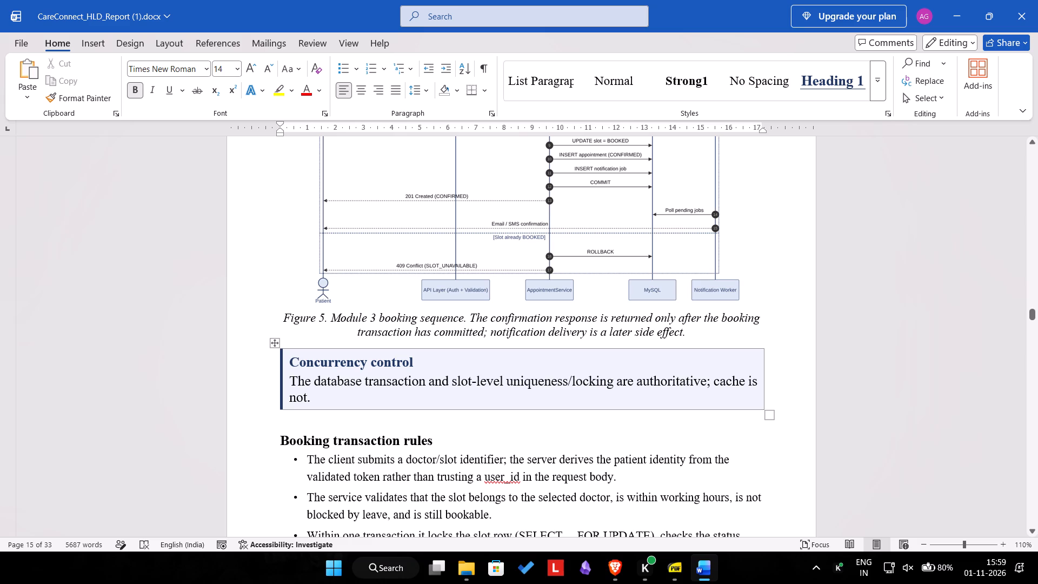
Delete the Concurrency control callout, both its text and its shaded box, between the Figure 5 caption and Booking transaction rules.
drag(321, 397, 301, 363)
key(BackSpace)
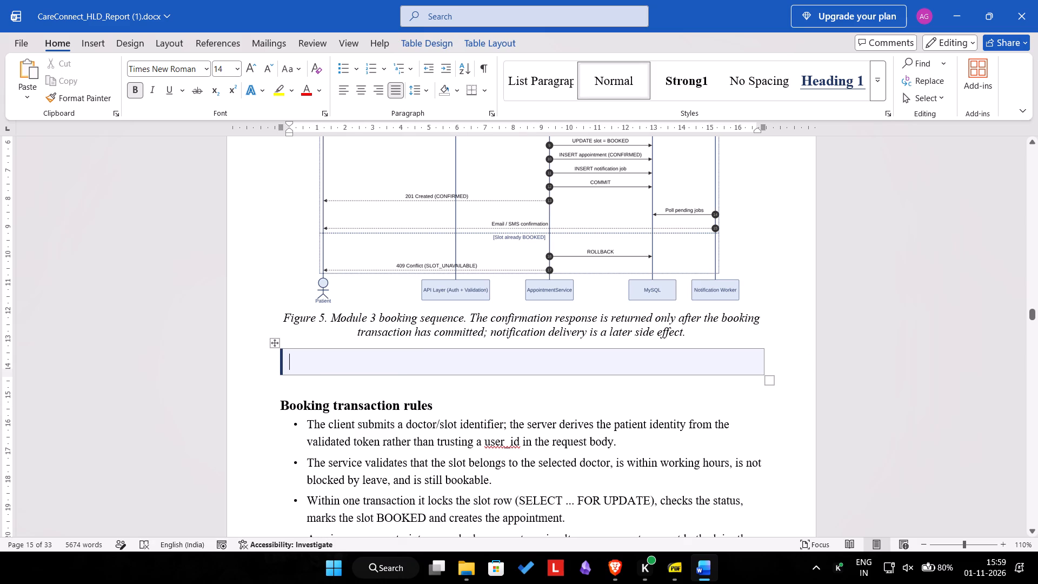
click(775, 368)
key(BackSpace)
key(BackSpace)
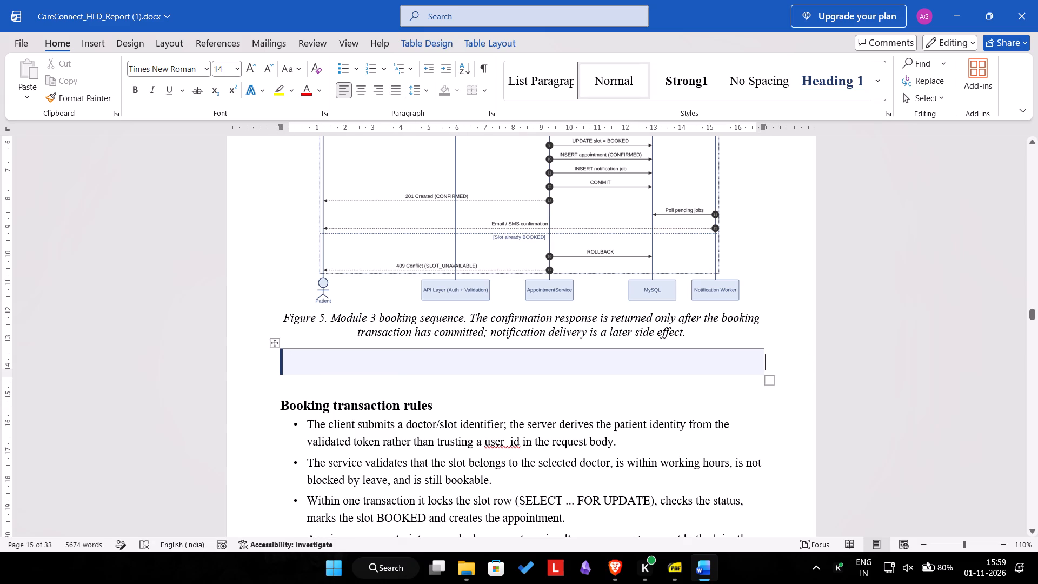
key(BackSpace)
key(BackSpace)
key(BackSpace)
key(BackSpace)
key(BackSpace)
drag(300, 389, 285, 363)
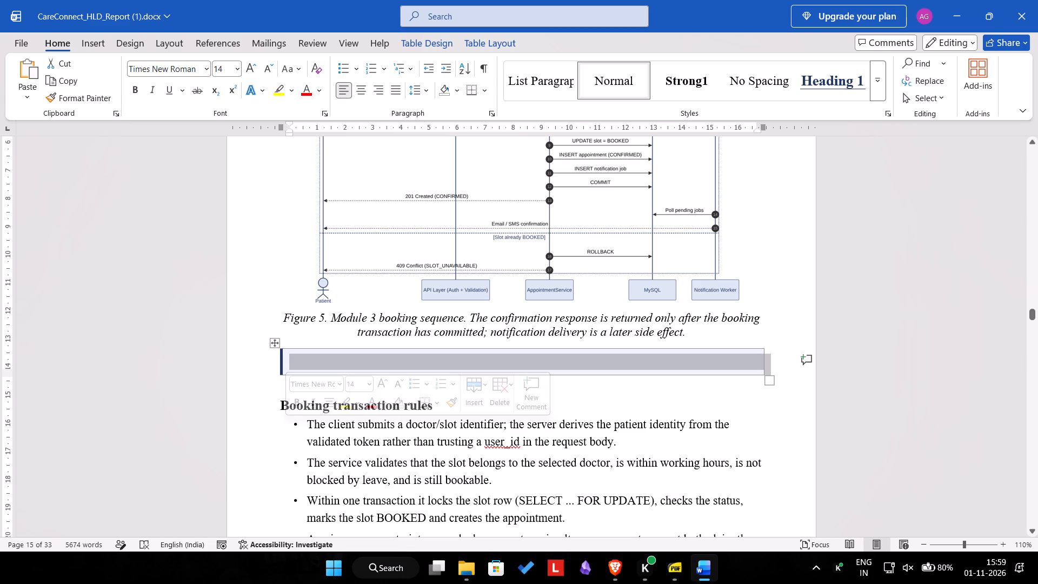
click(691, 330)
drag(691, 330, 715, 369)
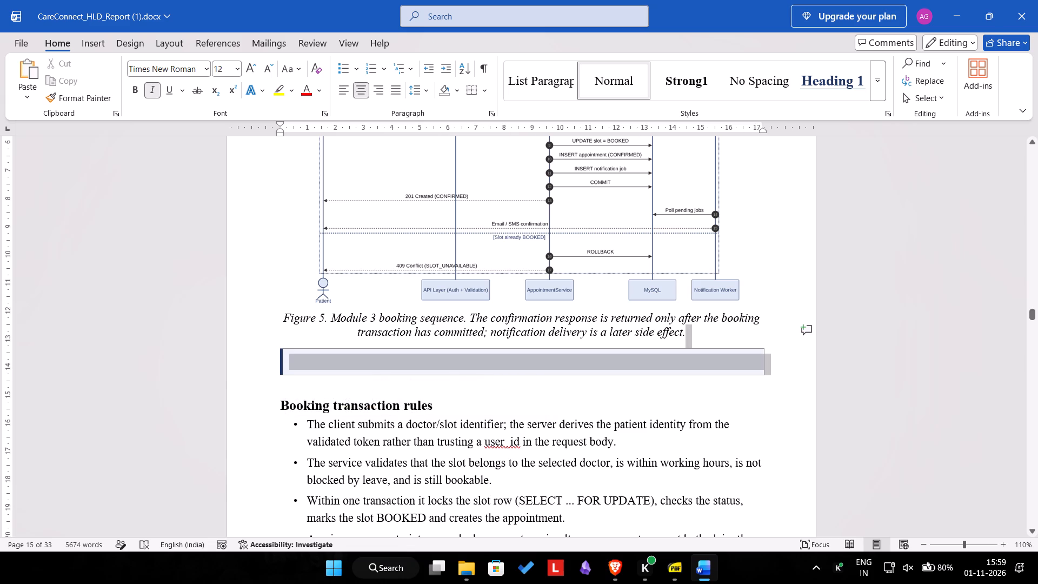
drag(715, 369, 721, 379)
key(BackSpace)
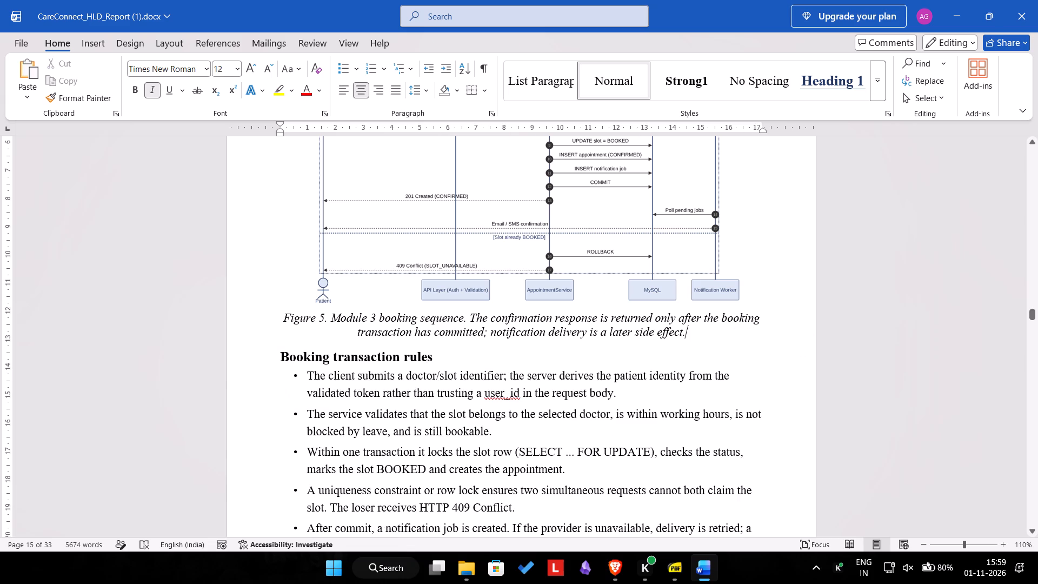
Remove "(Member 4)" from the heading 4.3.4 Module 4 - Notification & Admin.
scroll(521, 429, down, 12)
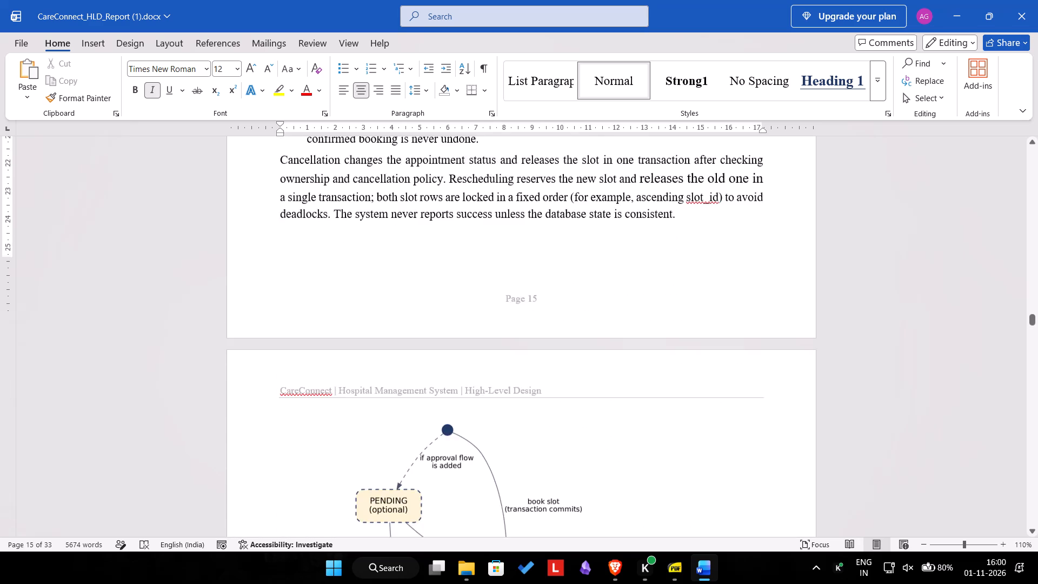
scroll(521, 429, down, 5)
scroll(521, 429, up, 1)
scroll(521, 429, down, 3)
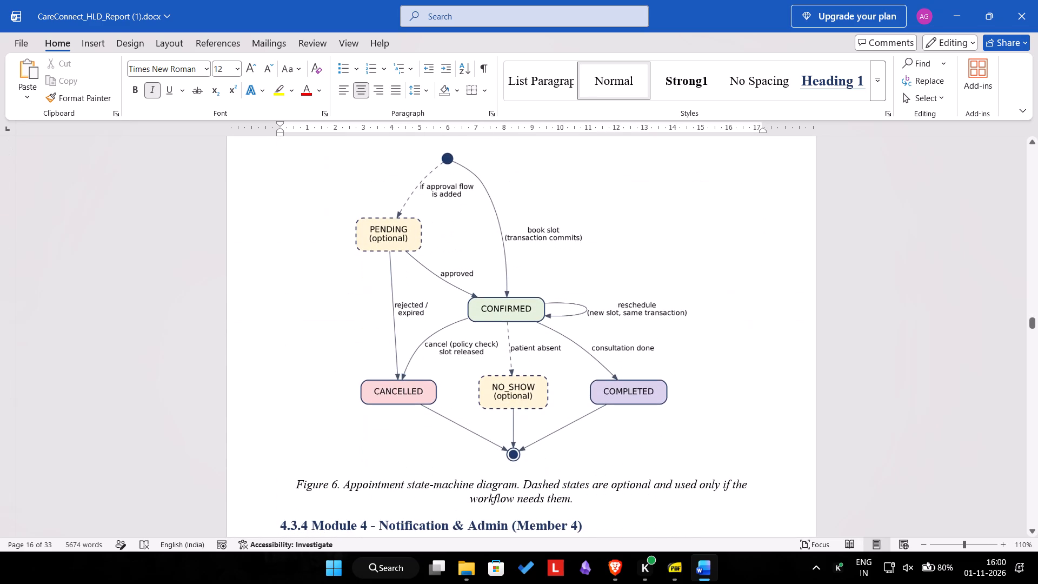
scroll(521, 429, down, 7)
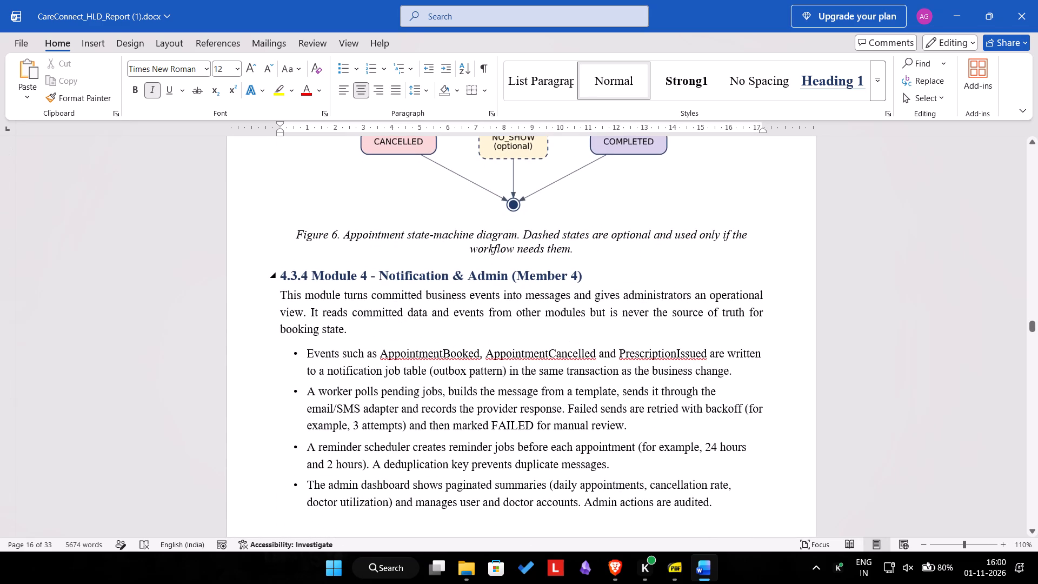
click(590, 272)
key(BackSpace)
key(BackSpace)
key(BackSpace)
key(BackSpace)
key(BackSpace)
key(BackSpace)
key(BackSpace)
key(BackSpace)
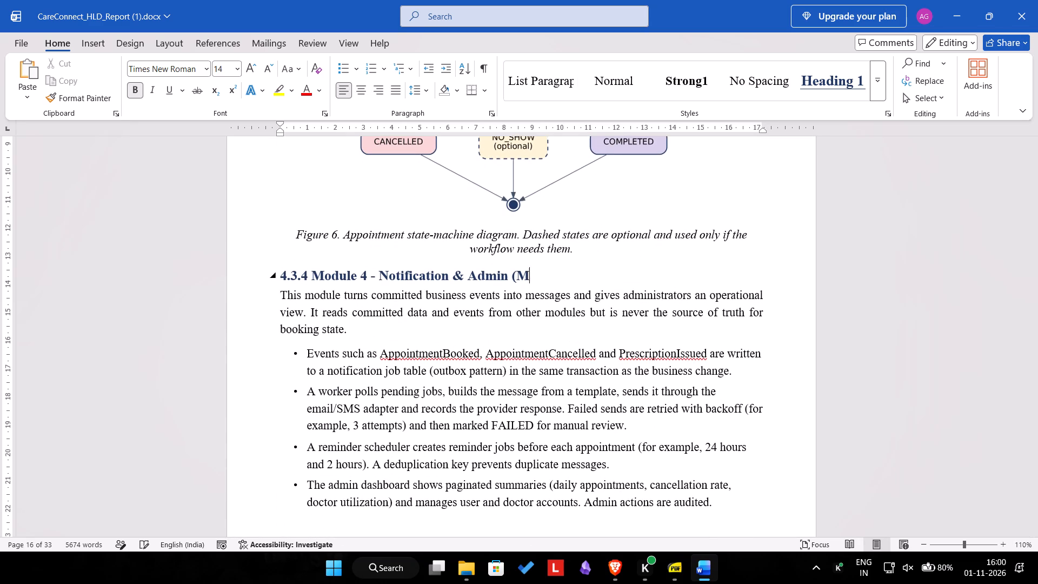
key(BackSpace)
key(BackSpace)
key(BackSpace)
Save the report document.
key(ctrl+s)
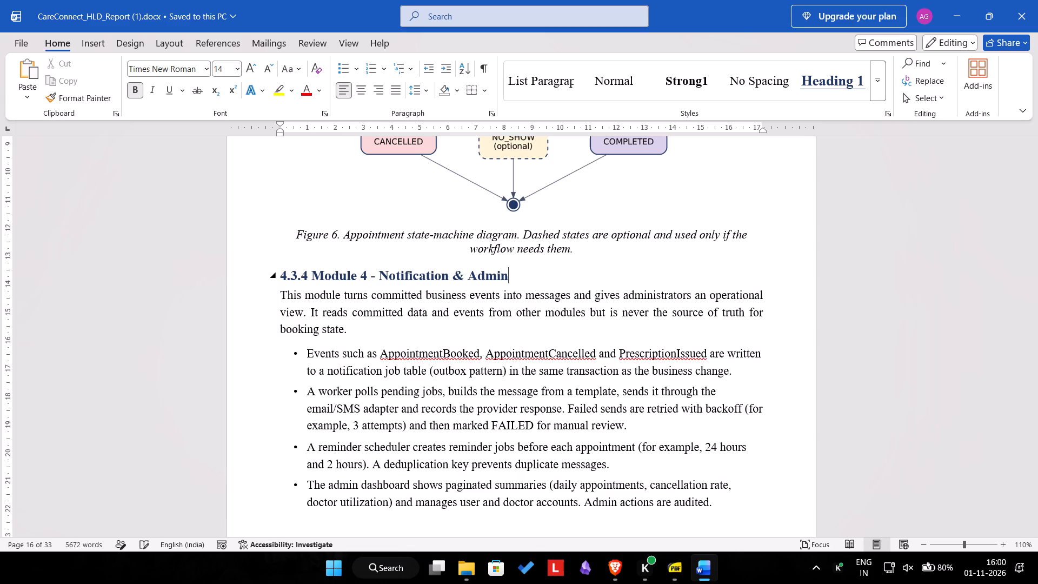
Review the Module 4 and Module 5 content with Figures 7 and 8, through the 4.4 Cross-Module Interaction Summary table.
scroll(591, 271, down, 10)
scroll(591, 271, up, 1)
scroll(591, 271, down, 13)
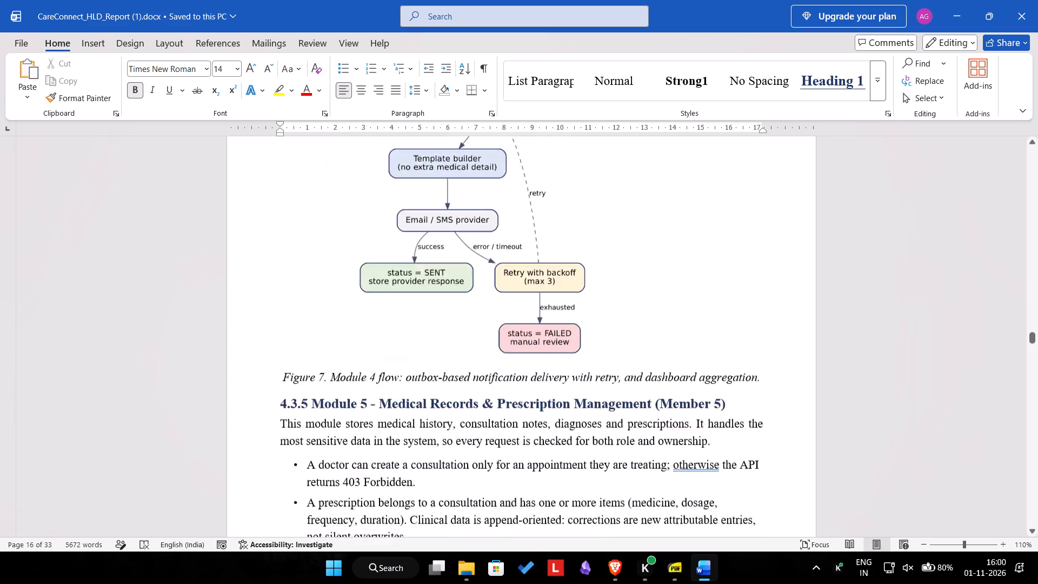
scroll(591, 271, down, 10)
scroll(591, 271, up, 1)
scroll(591, 271, down, 4)
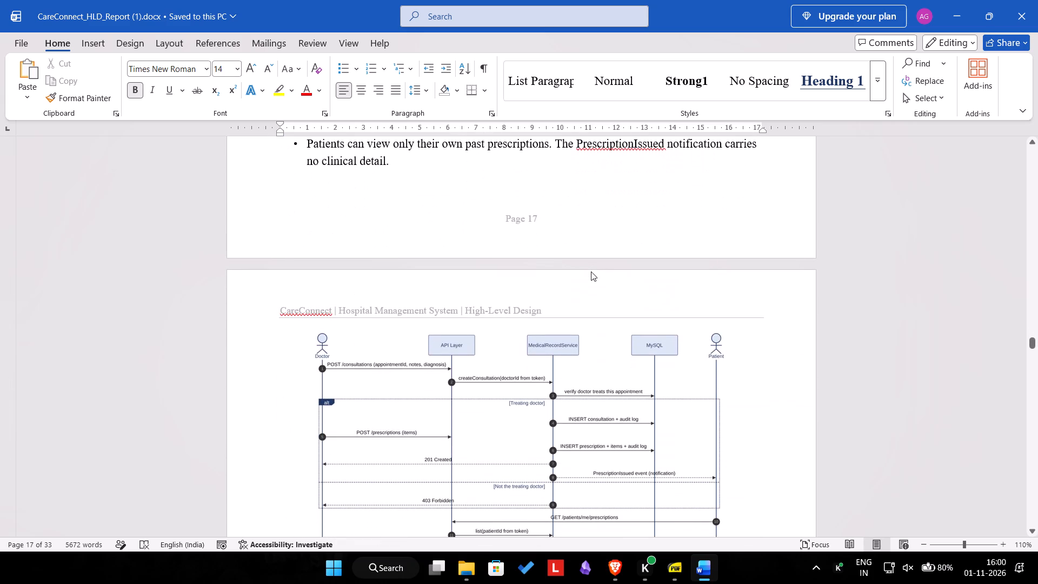
scroll(591, 271, down, 5)
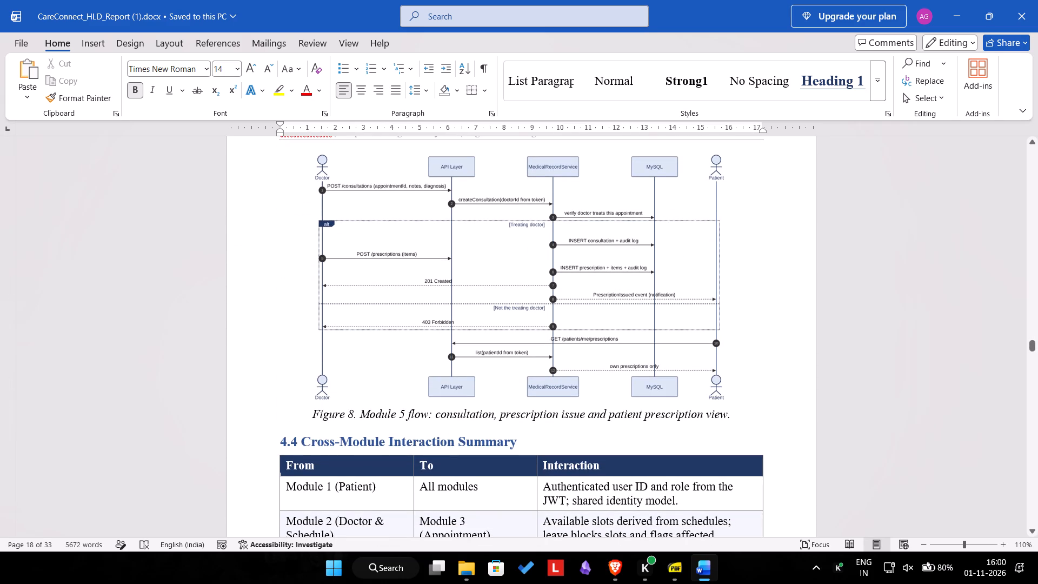
scroll(591, 271, down, 5)
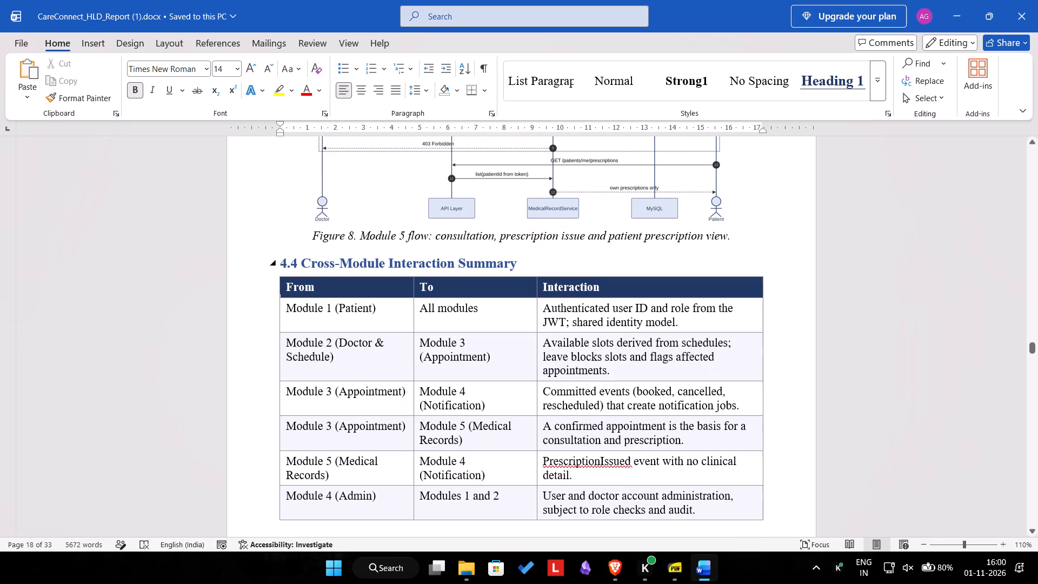
scroll(591, 271, down, 7)
scroll(591, 271, up, 1)
scroll(591, 271, down, 2)
scroll(591, 271, up, 4)
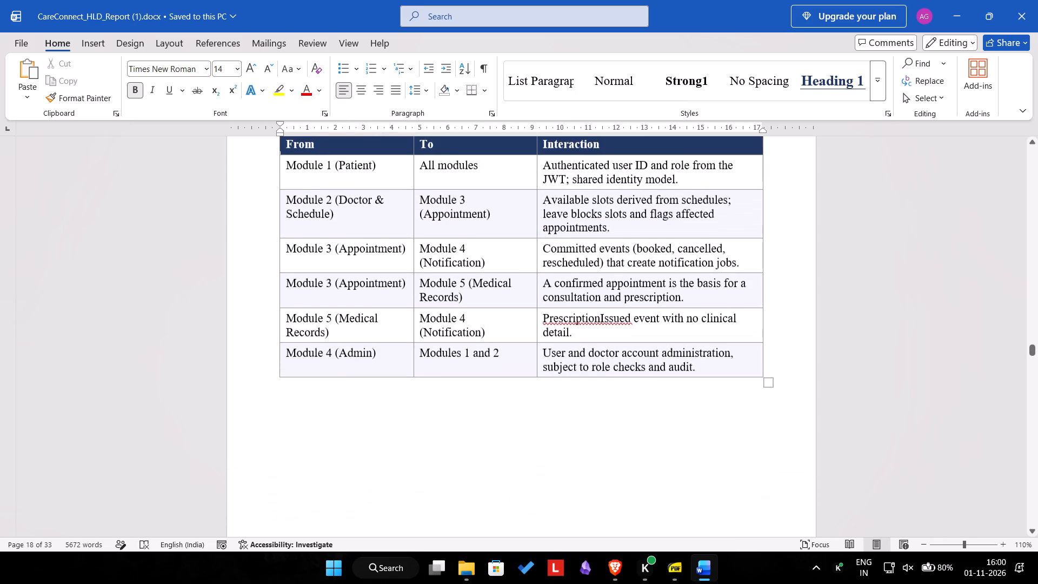
Review the deep-dive subsystem design from 5.1 Stateless Application Tier through 5.6 Medical Records & Prescription Subsystem, including their tables.
scroll(591, 271, up, 1)
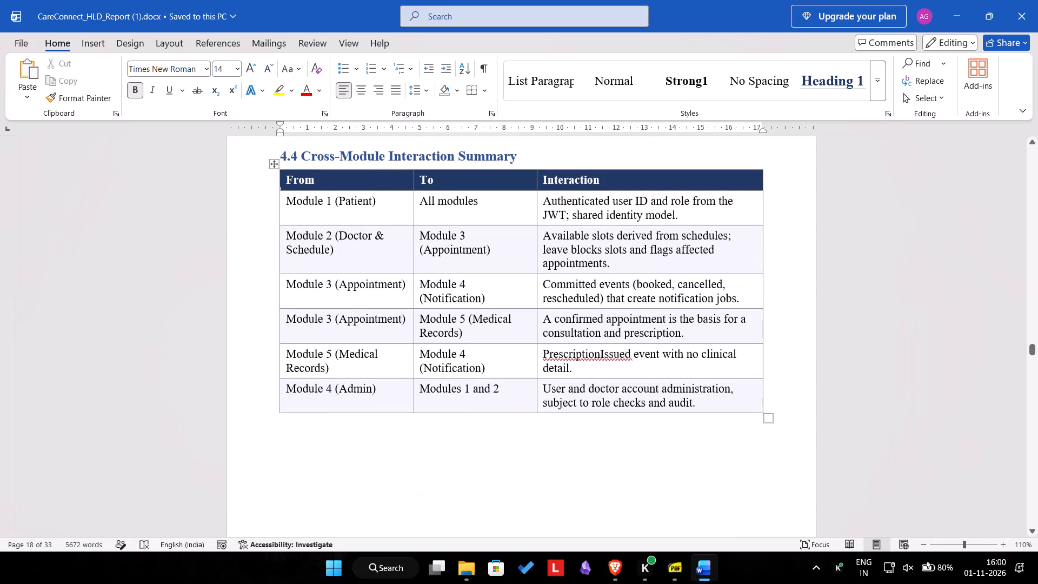
scroll(591, 271, down, 15)
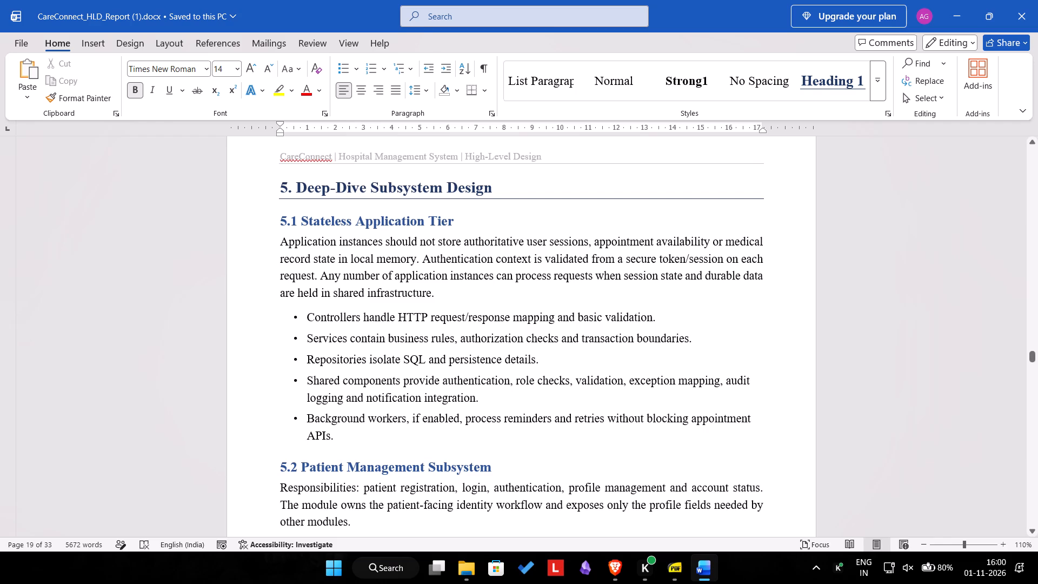
scroll(491, 353, down, 5)
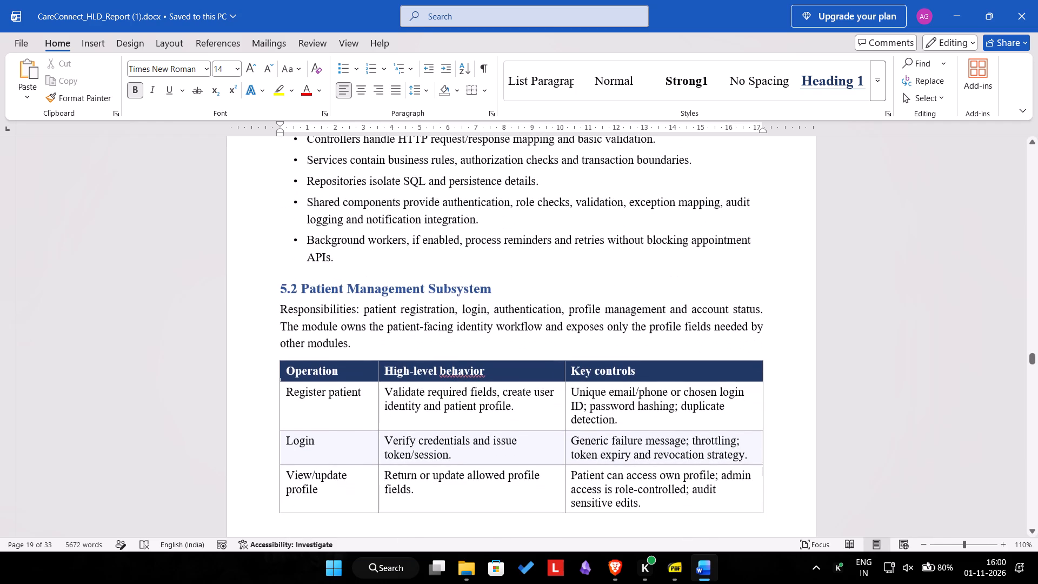
scroll(491, 353, down, 10)
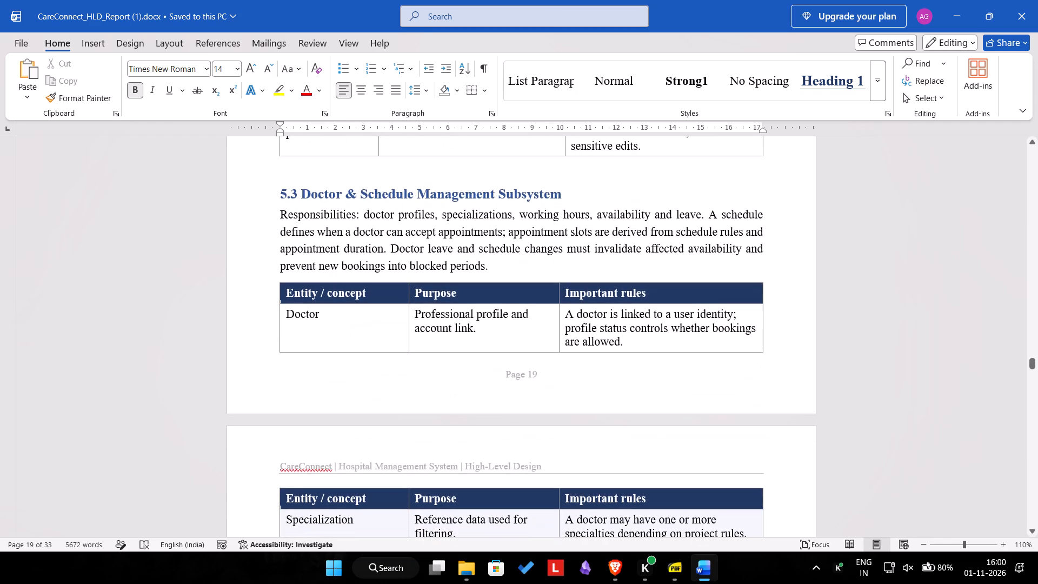
scroll(491, 355, down, 11)
scroll(491, 355, up, 1)
scroll(491, 355, down, 1)
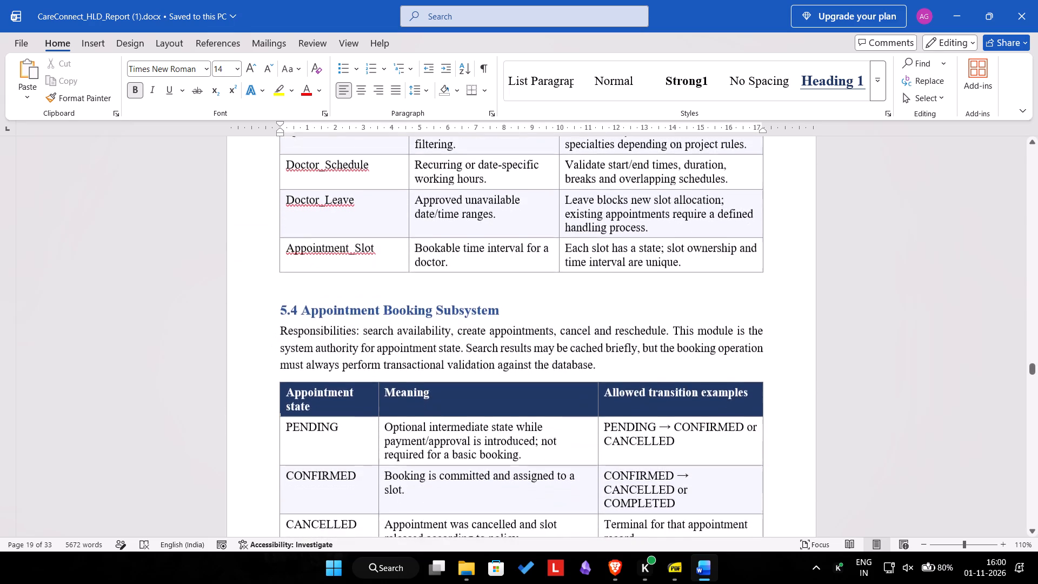
scroll(491, 355, down, 3)
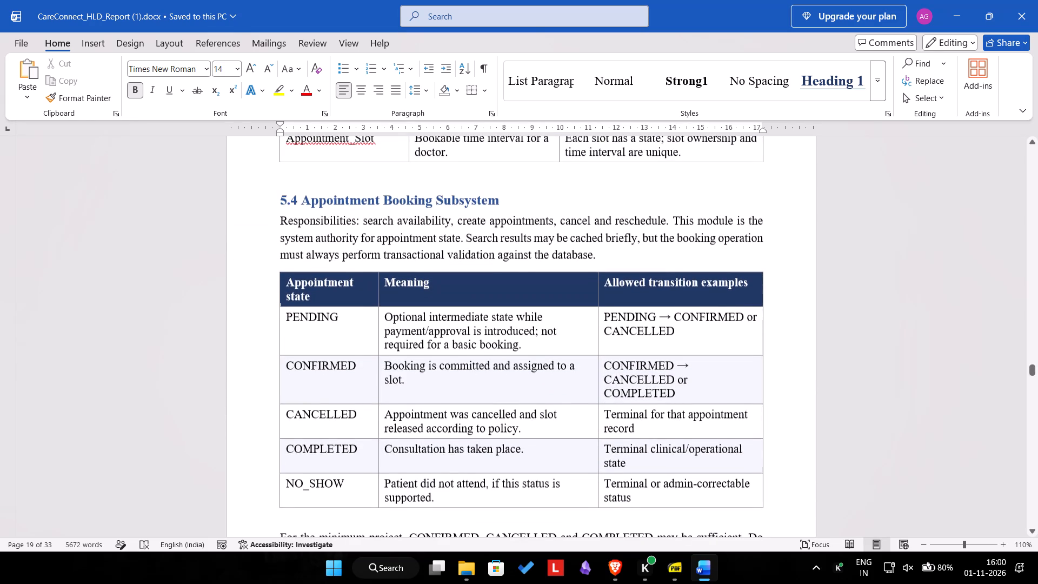
scroll(491, 355, down, 15)
scroll(491, 355, up, 1)
scroll(491, 355, down, 11)
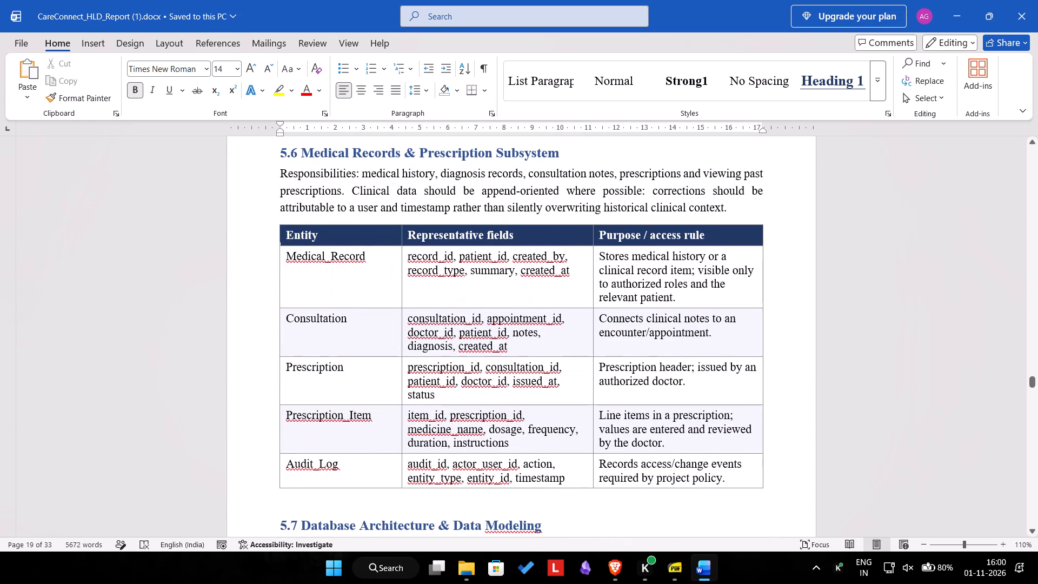
Examine section 5.7 with the Figure 9 entity-relationship diagram and entity table, plus sections 5.8 Key Relationships and 5.9 Distributed Caching Strategy.
scroll(491, 355, down, 10)
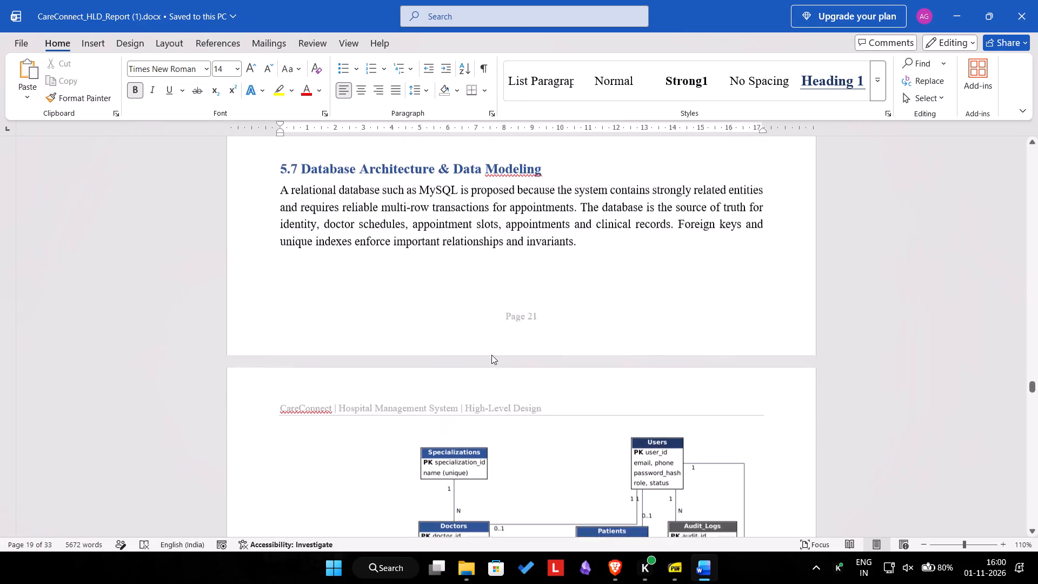
scroll(491, 355, down, 1)
scroll(491, 355, up, 2)
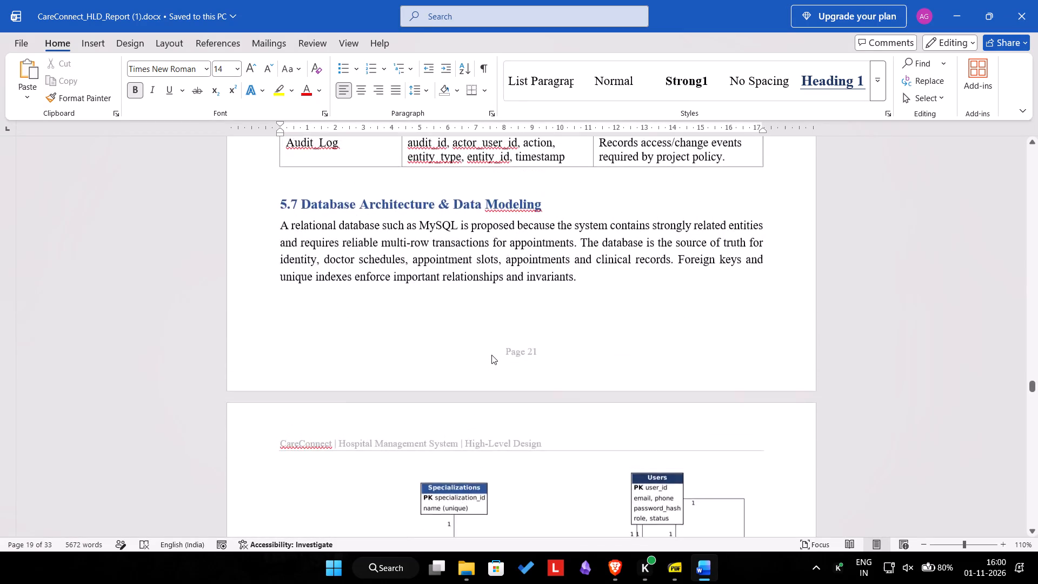
scroll(491, 355, down, 5)
scroll(491, 355, up, 4)
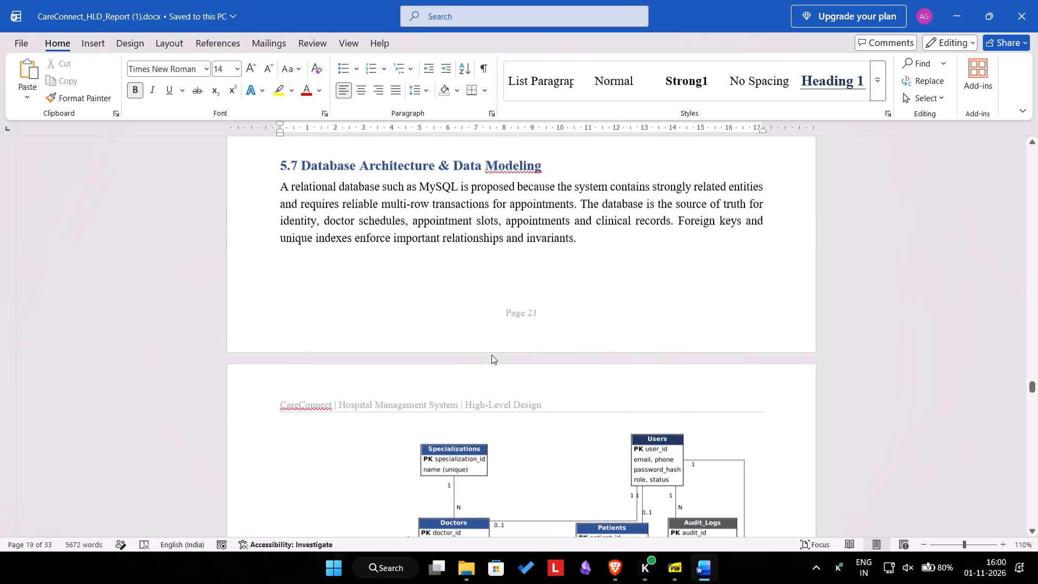
scroll(491, 355, down, 11)
scroll(540, 331, down, 5)
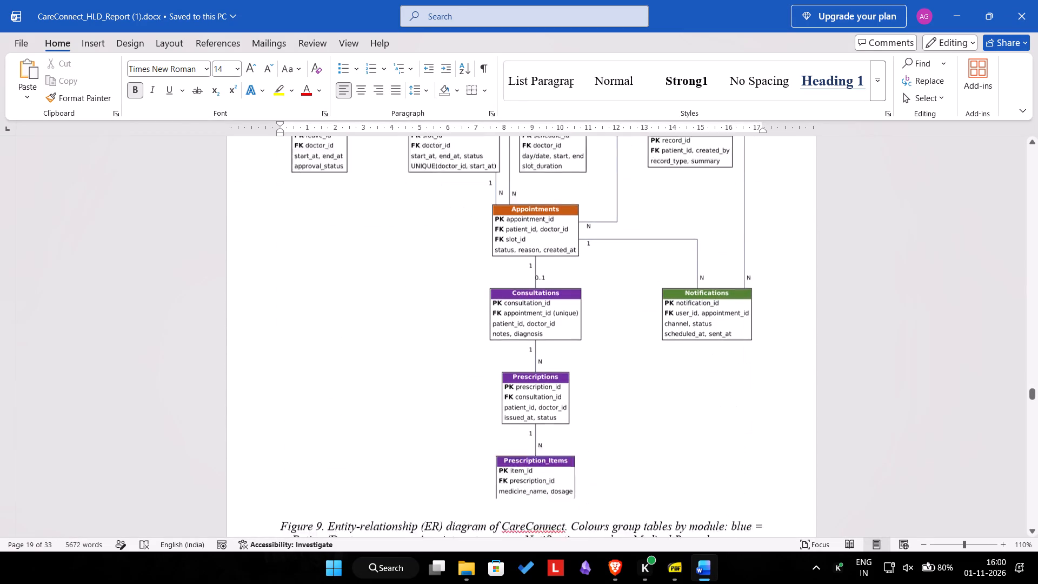
scroll(540, 331, down, 4)
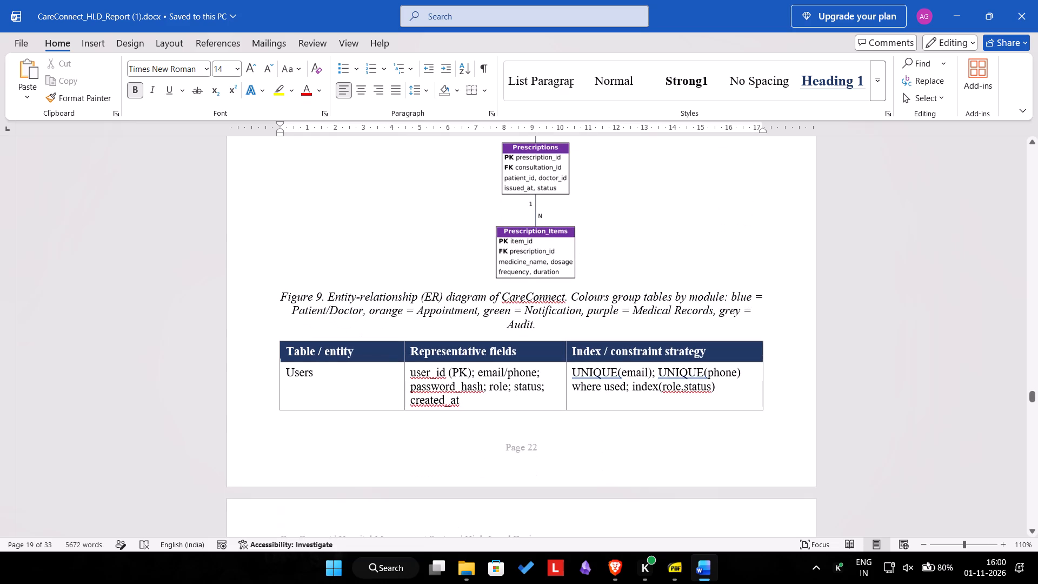
scroll(540, 331, down, 5)
scroll(540, 331, down, 16)
scroll(540, 331, down, 10)
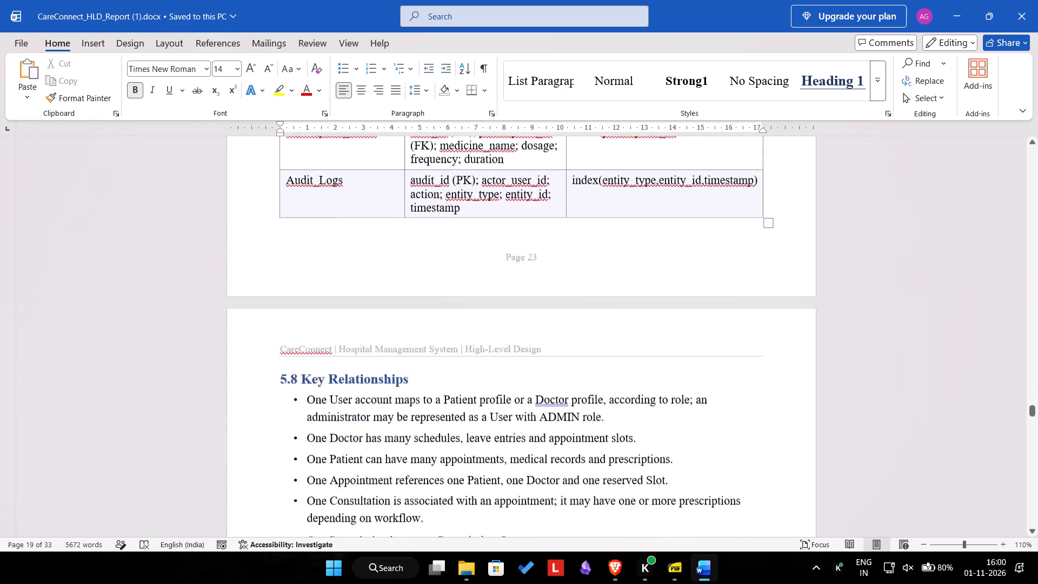
scroll(540, 331, down, 1)
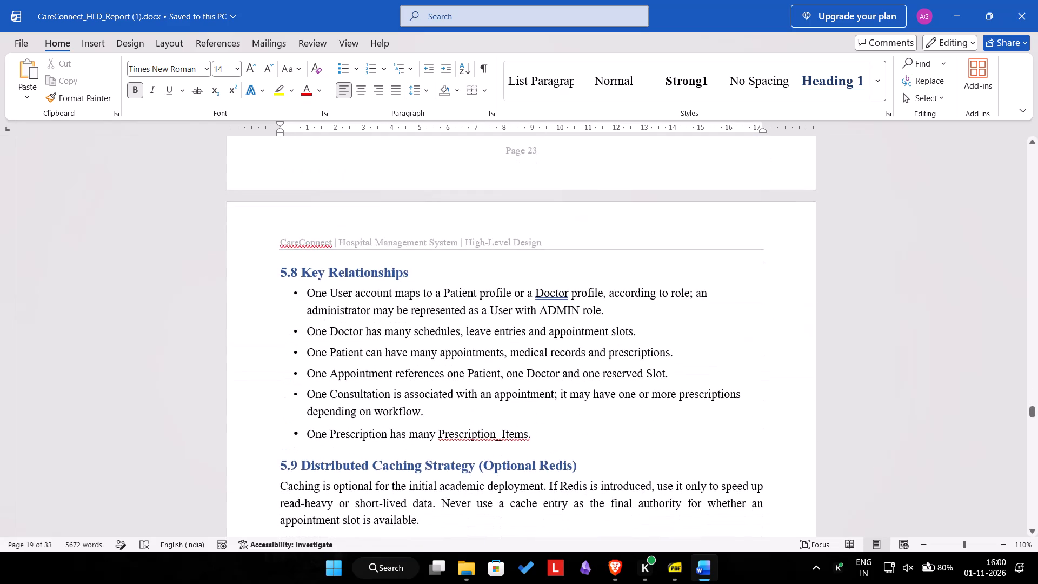
scroll(540, 331, down, 3)
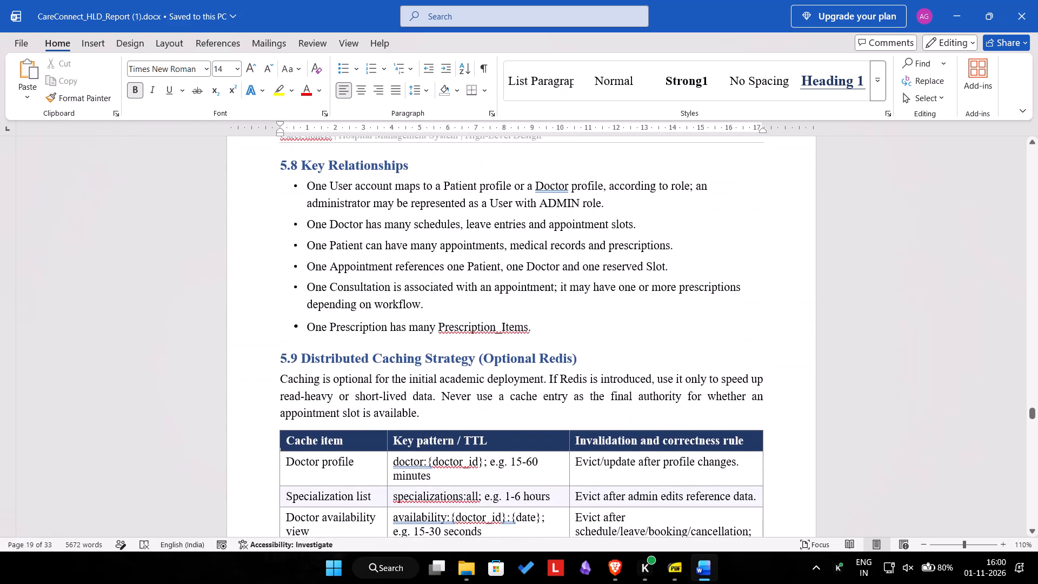
scroll(540, 331, down, 6)
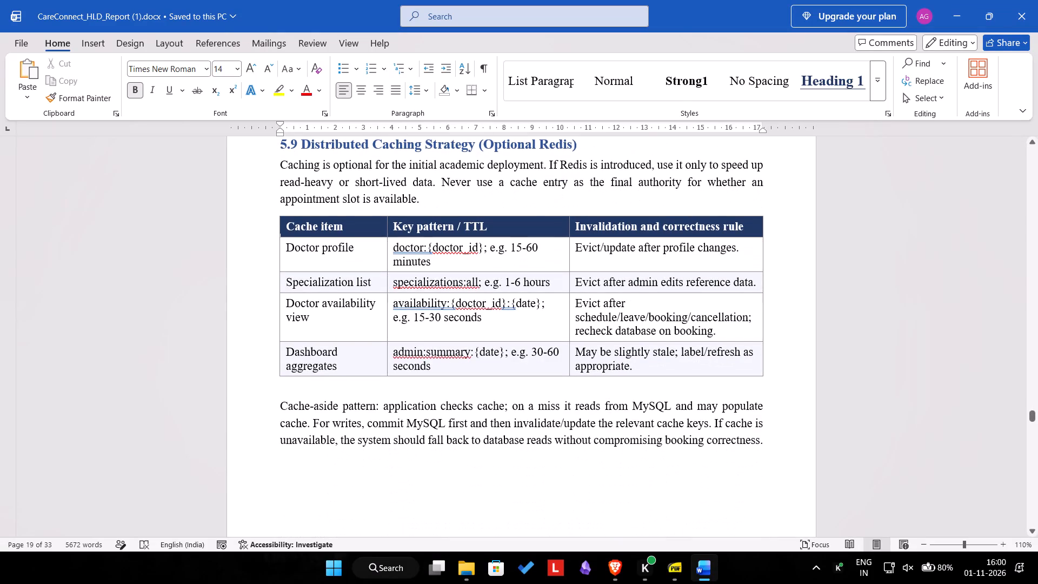
Examine section 6 Core System Components, including the Figure 10 deployment diagram and the 6.2 API rate limit table.
scroll(555, 336, down, 4)
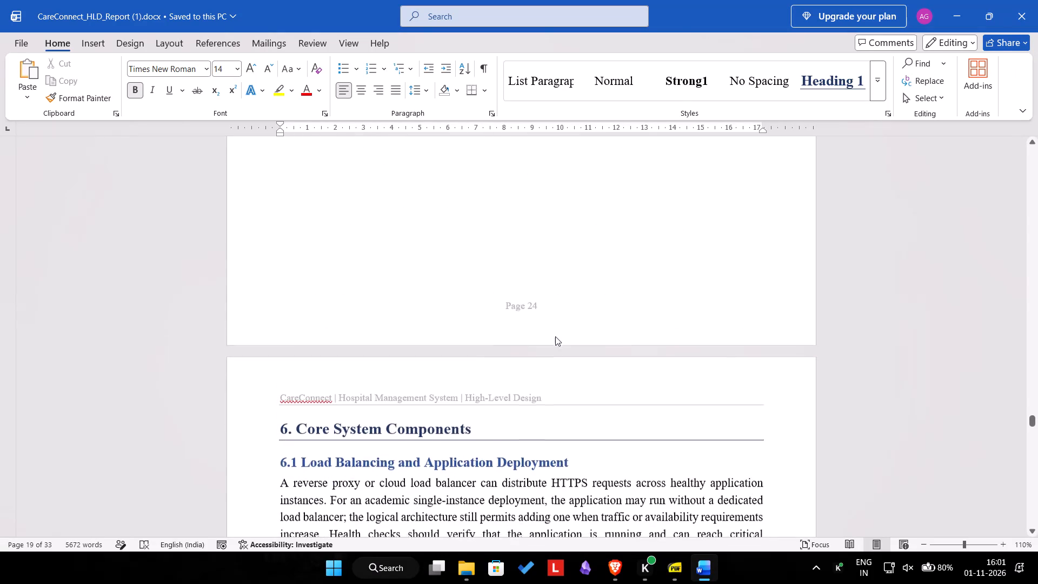
scroll(555, 336, down, 3)
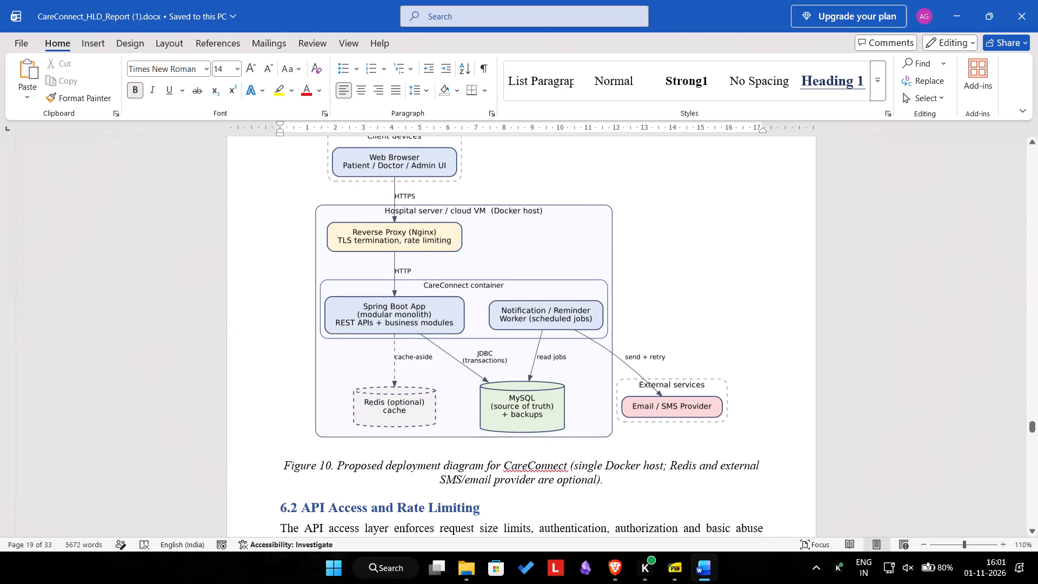
scroll(555, 336, up, 1)
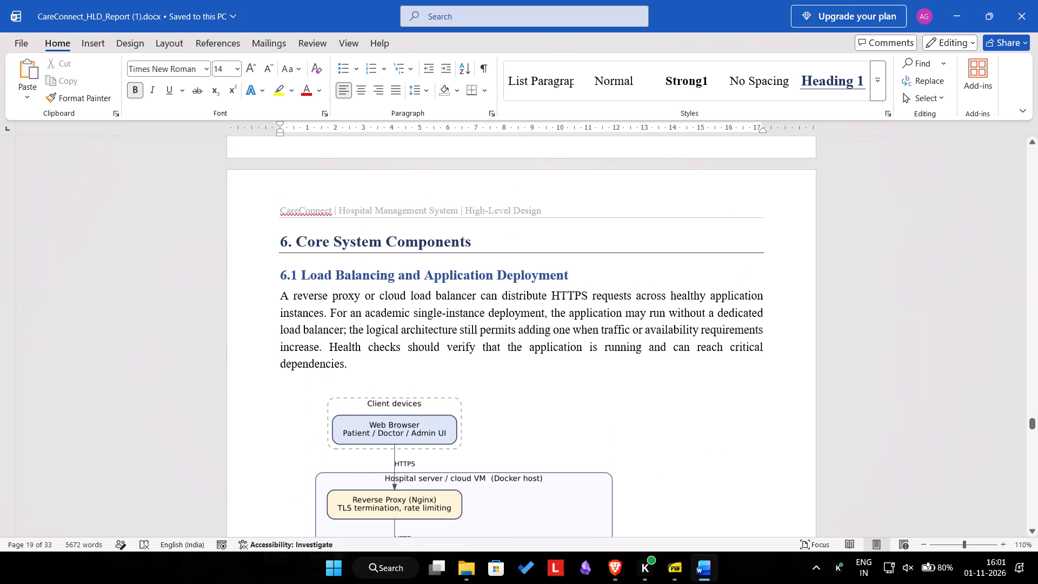
scroll(555, 336, down, 2)
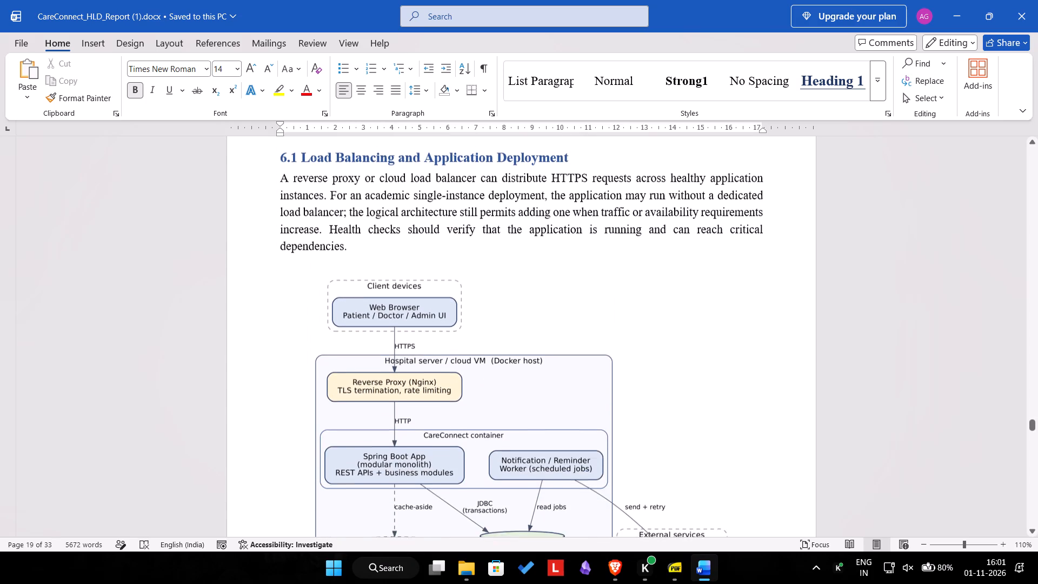
scroll(555, 336, down, 1)
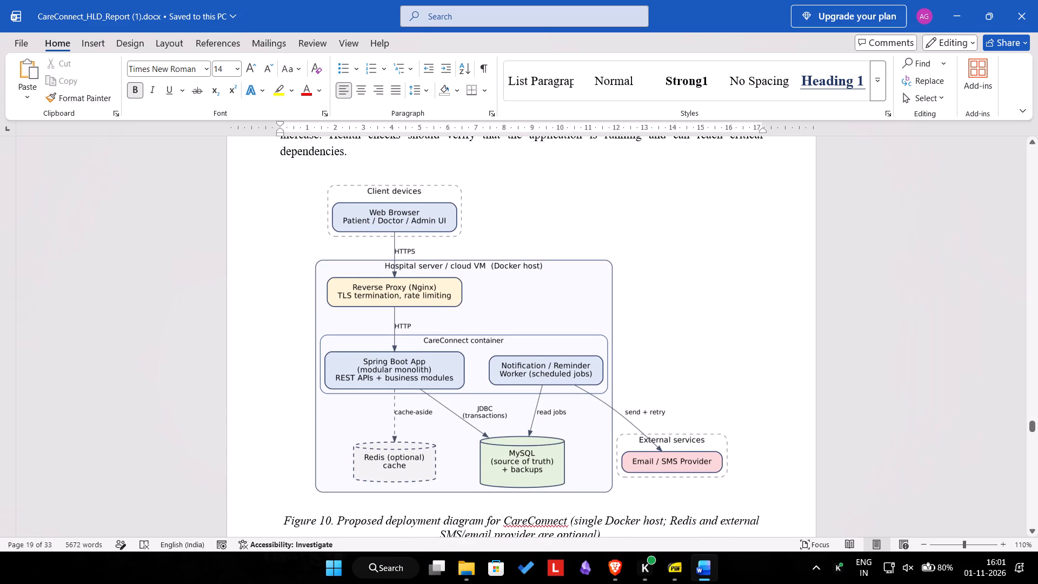
scroll(555, 336, down, 3)
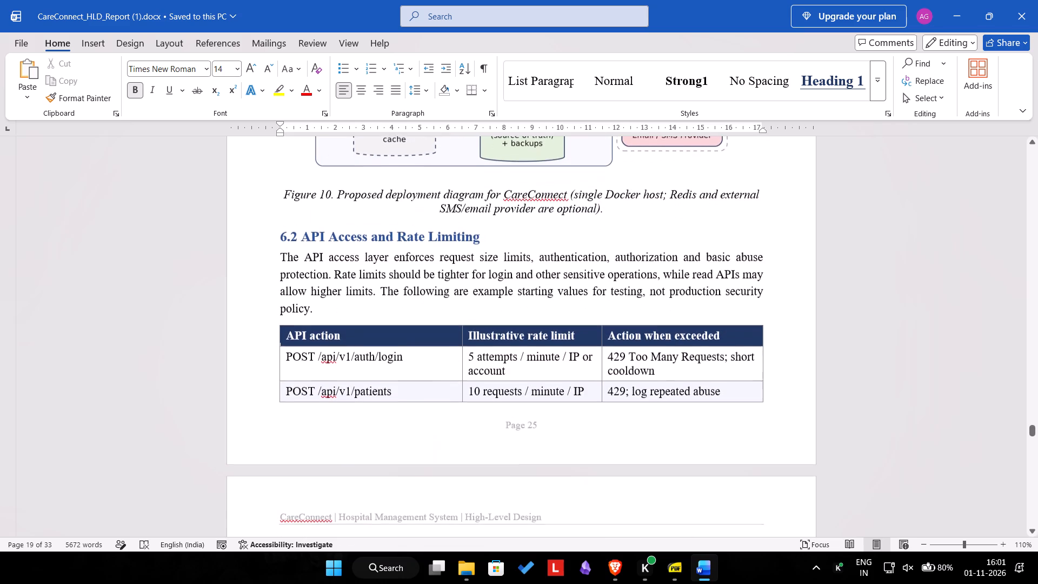
scroll(555, 336, down, 5)
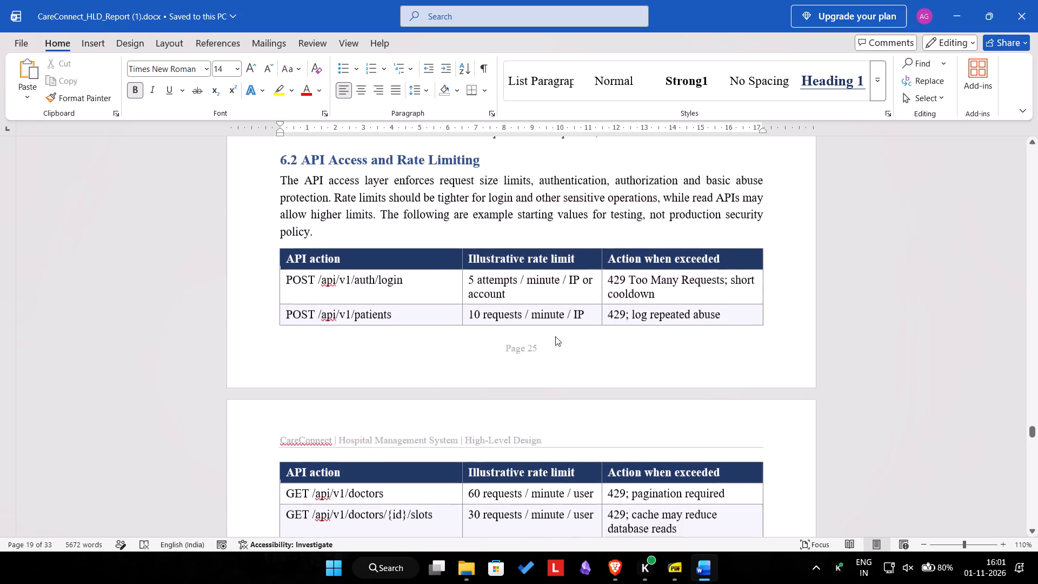
Review the API specifications, the team responsibilities table, the integration milestones and the Conclusion through the end of the report.
scroll(555, 336, down, 6)
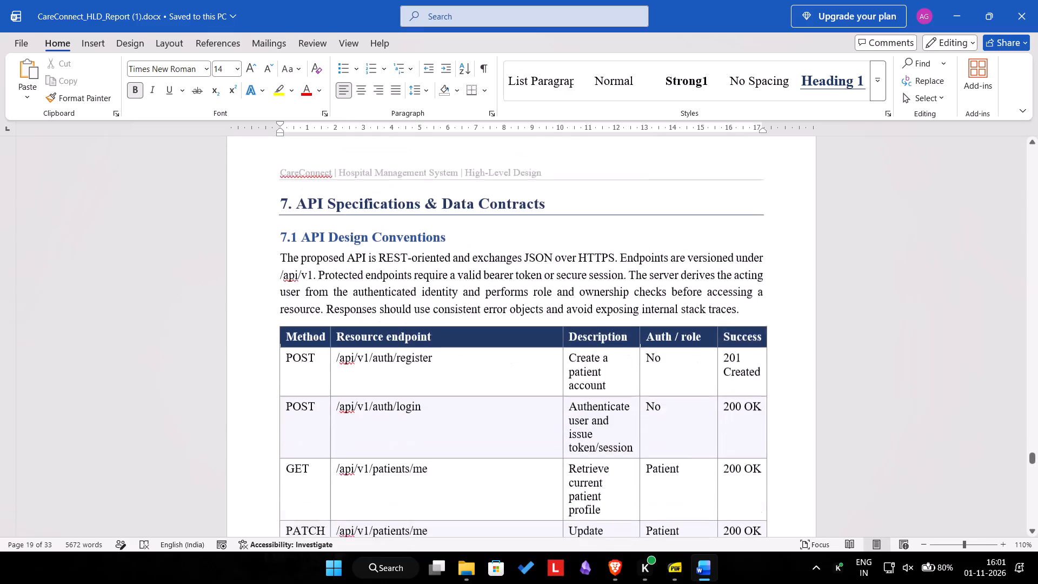
scroll(555, 336, down, 6)
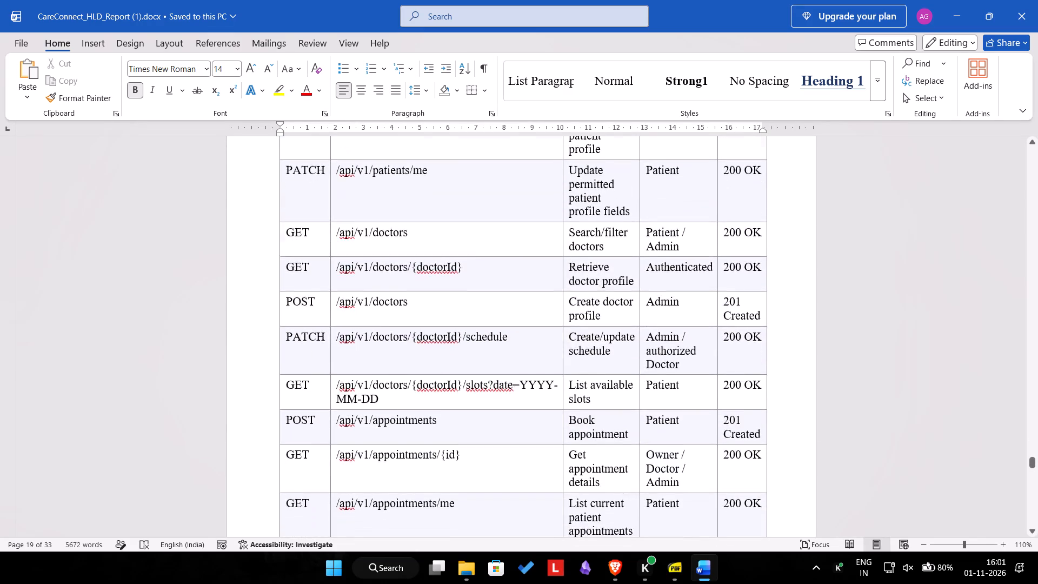
scroll(555, 336, down, 10)
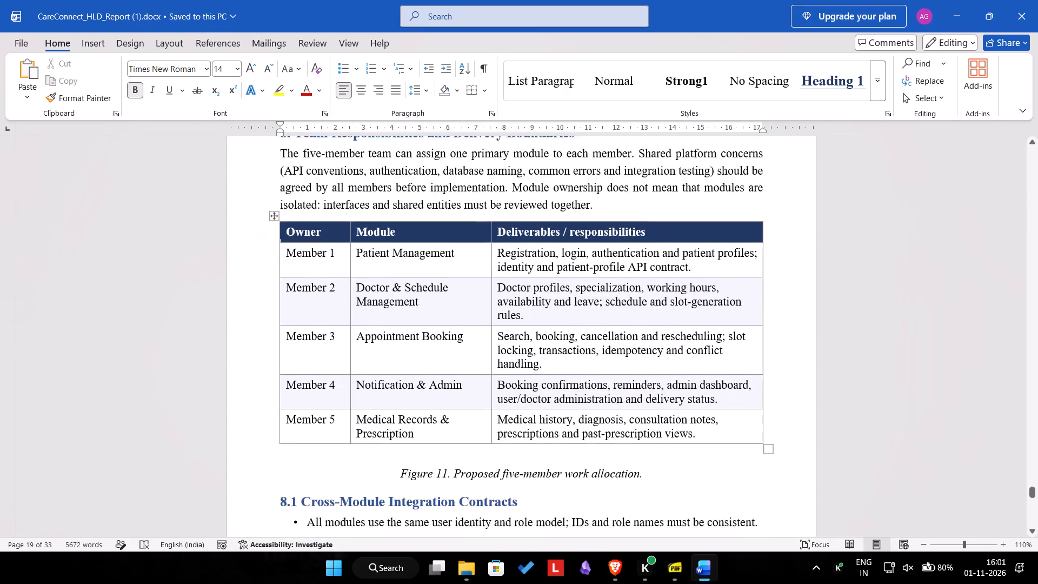
scroll(555, 336, down, 3)
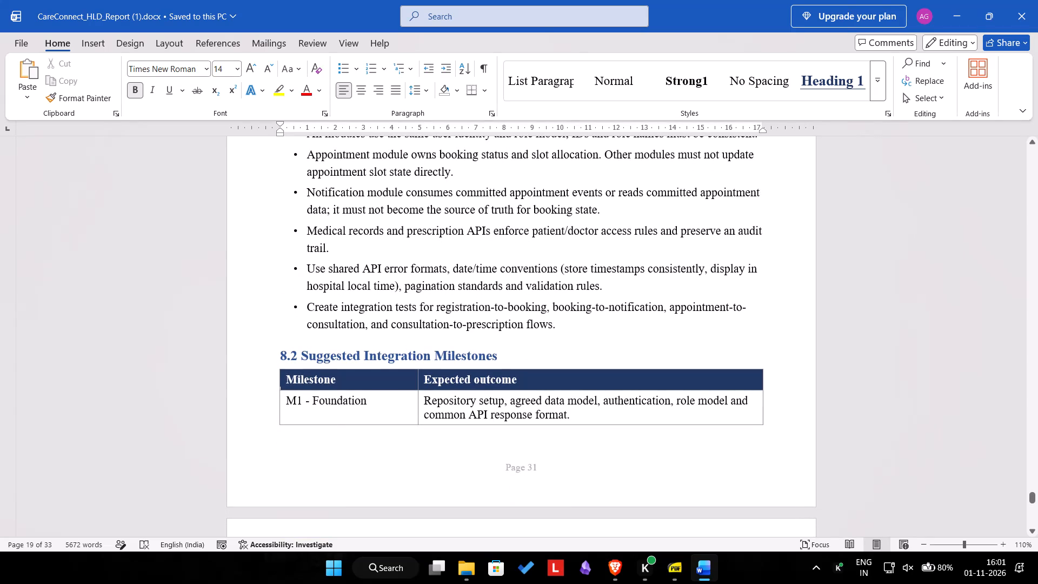
scroll(555, 336, down, 3)
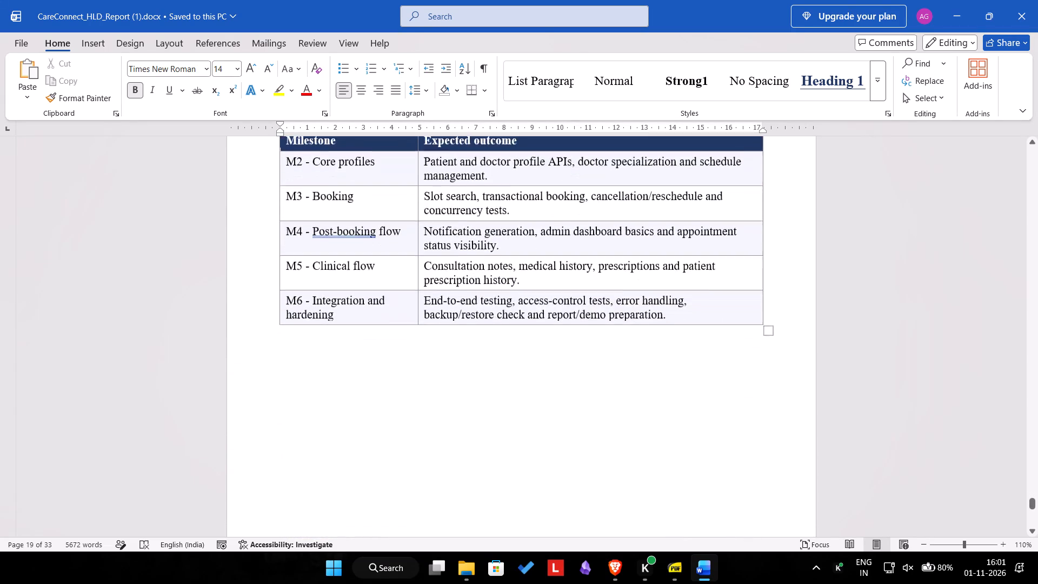
scroll(555, 336, down, 6)
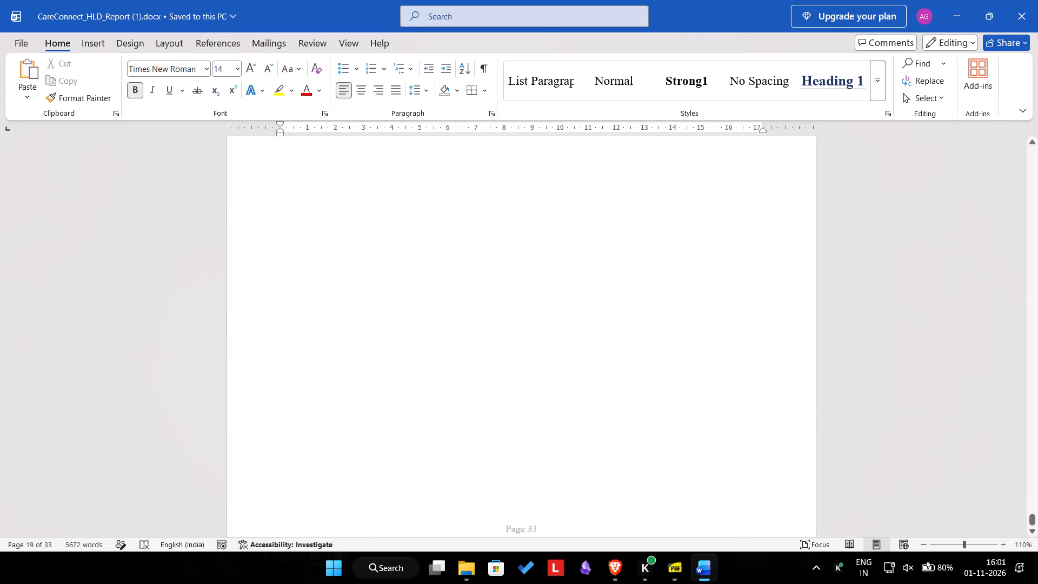
scroll(555, 336, down, 4)
Save the report document with the cursor placed on the last page.
click(555, 336)
key(ctrl+s)
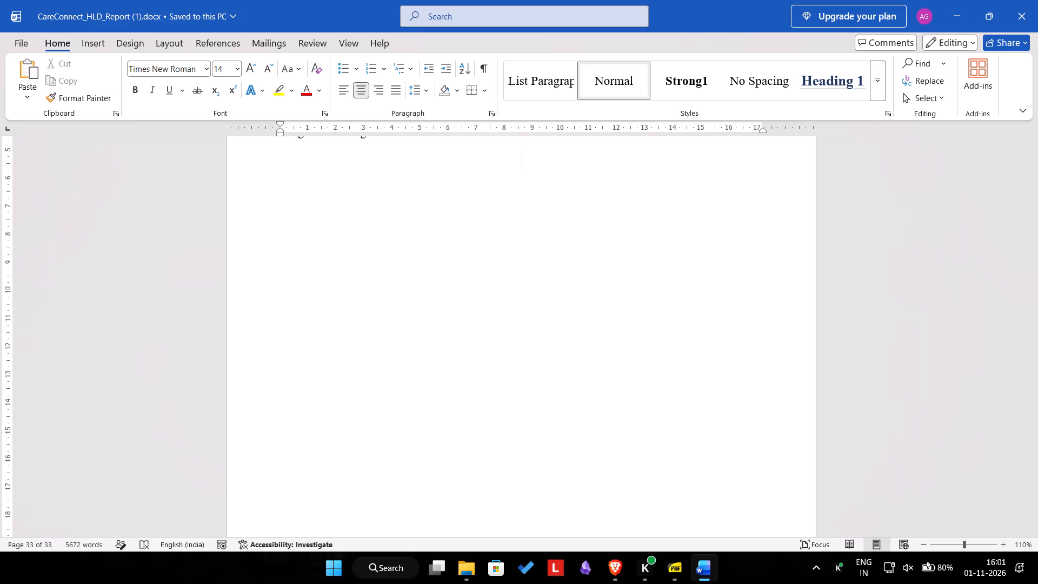
Review the report backwards from the Conclusion through the milestones, API tables and section 6 to the Figure 10 deployment diagram.
scroll(555, 336, up, 8)
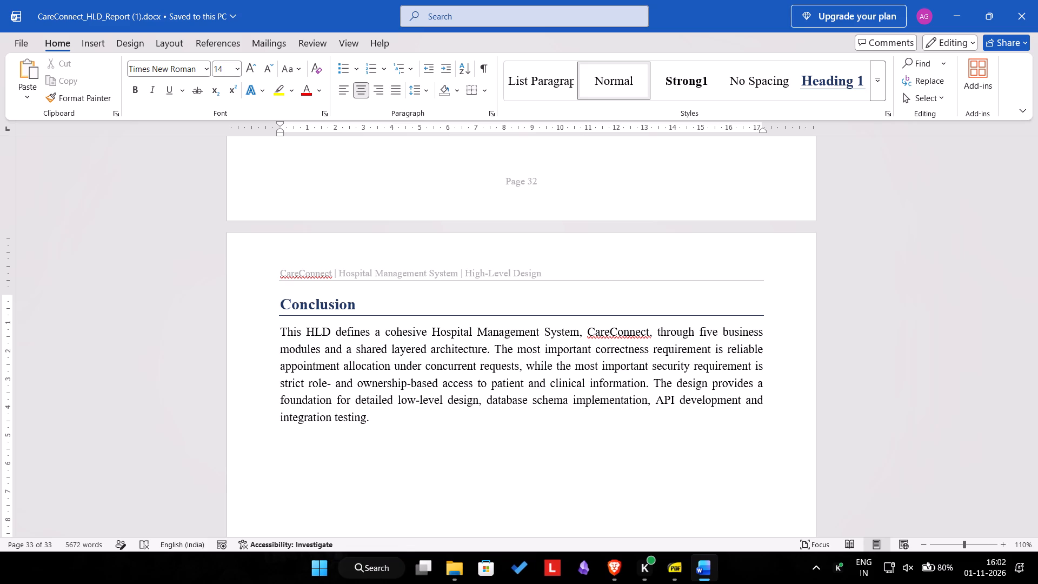
scroll(555, 336, up, 2)
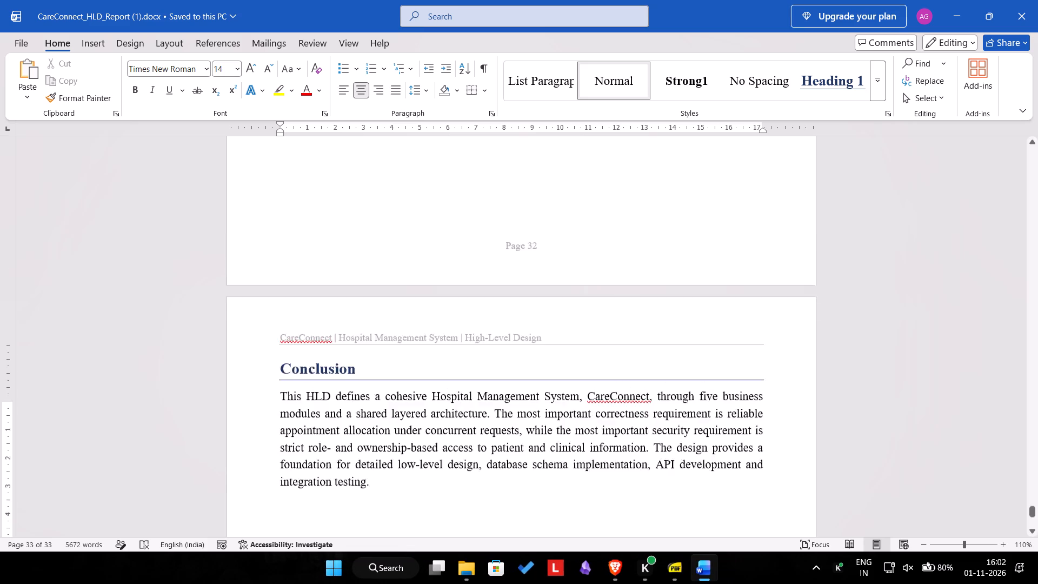
scroll(555, 336, up, 7)
scroll(555, 336, down, 1)
scroll(555, 336, up, 20)
scroll(555, 336, up, 2)
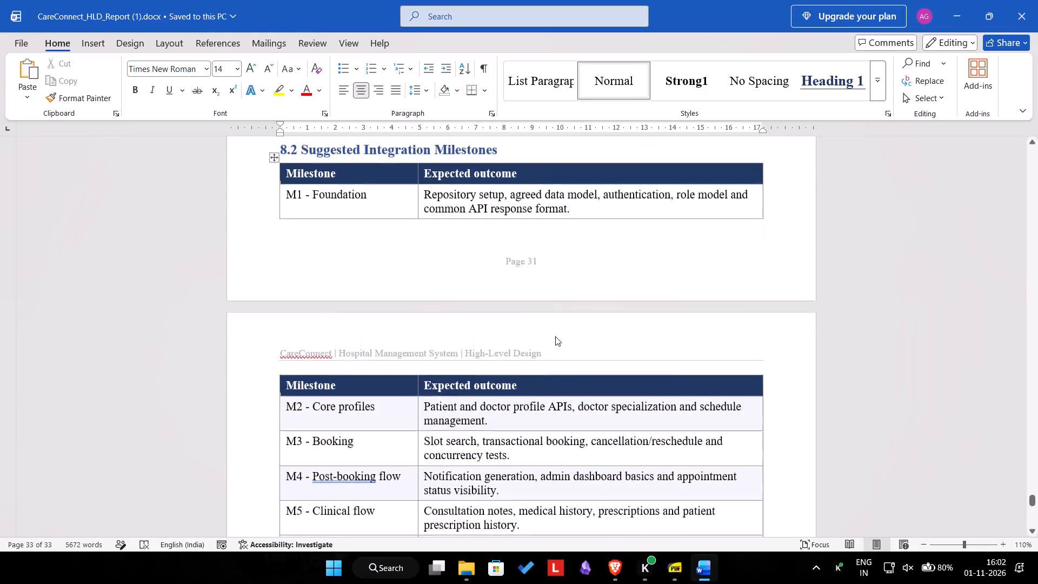
scroll(555, 336, up, 20)
scroll(555, 336, up, 13)
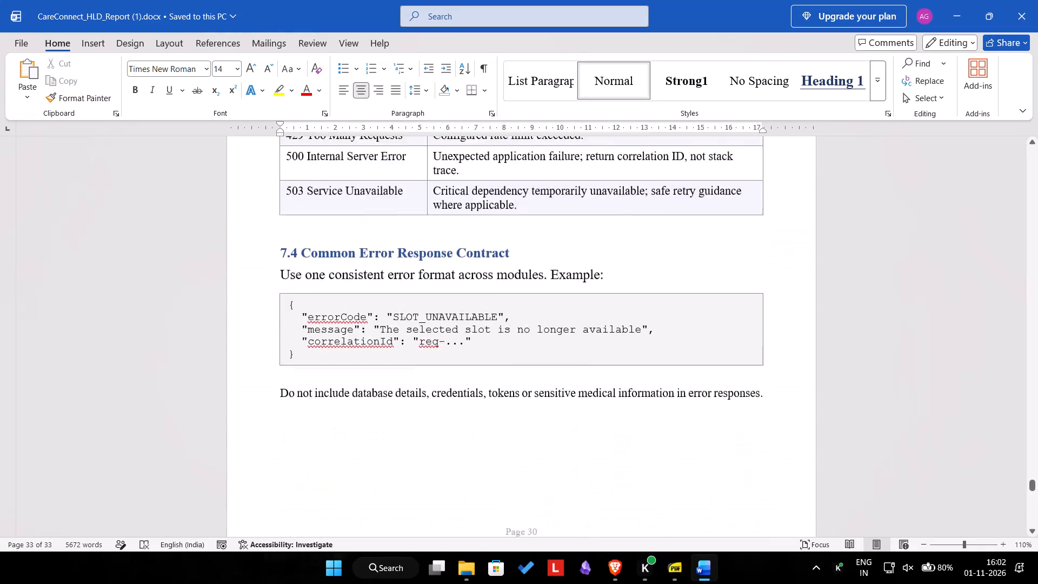
scroll(555, 336, up, 20)
scroll(555, 336, up, 11)
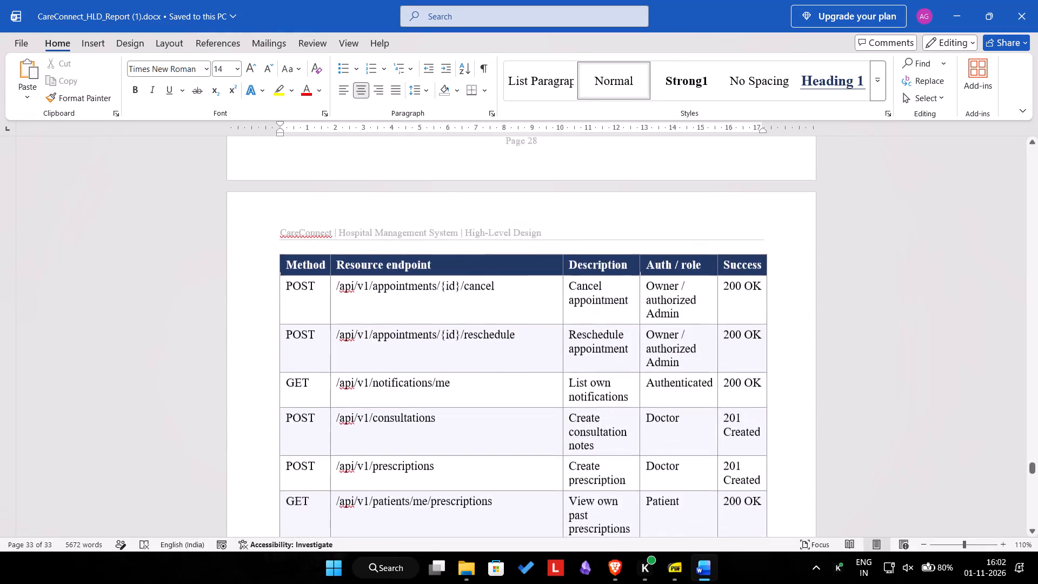
scroll(555, 336, up, 17)
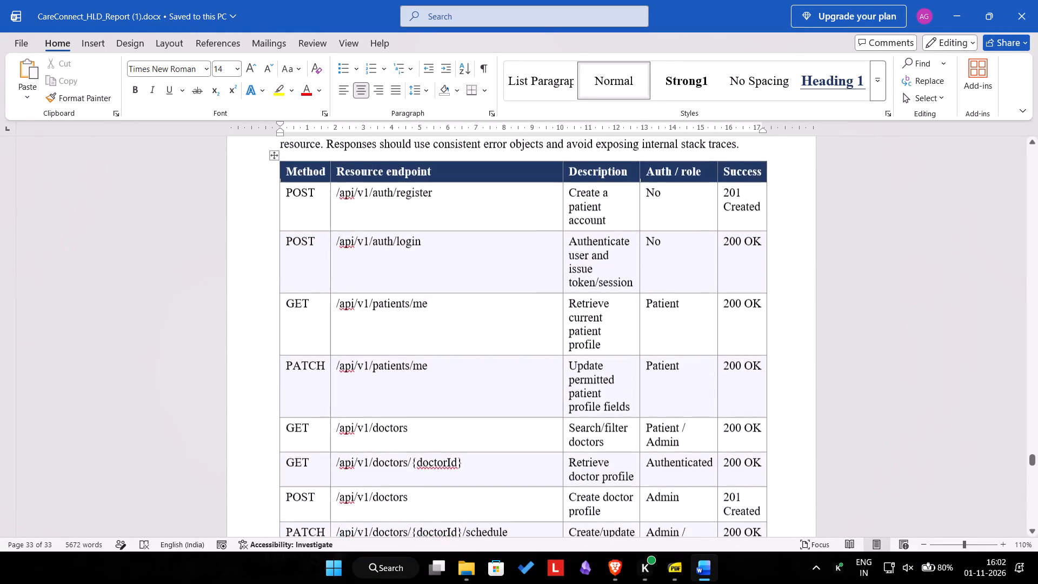
scroll(555, 336, up, 10)
scroll(555, 336, up, 20)
scroll(555, 336, up, 2)
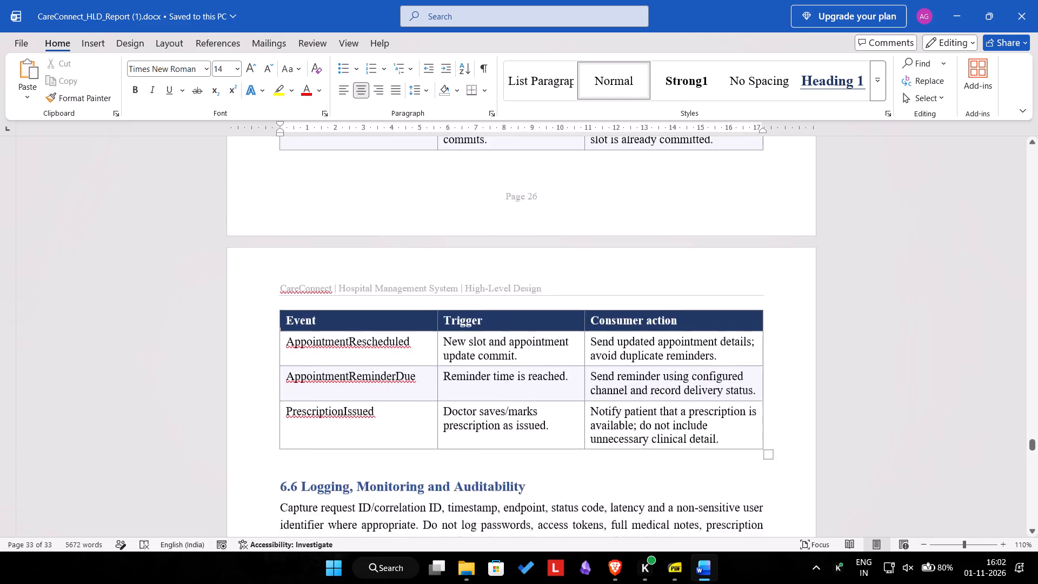
scroll(555, 336, up, 11)
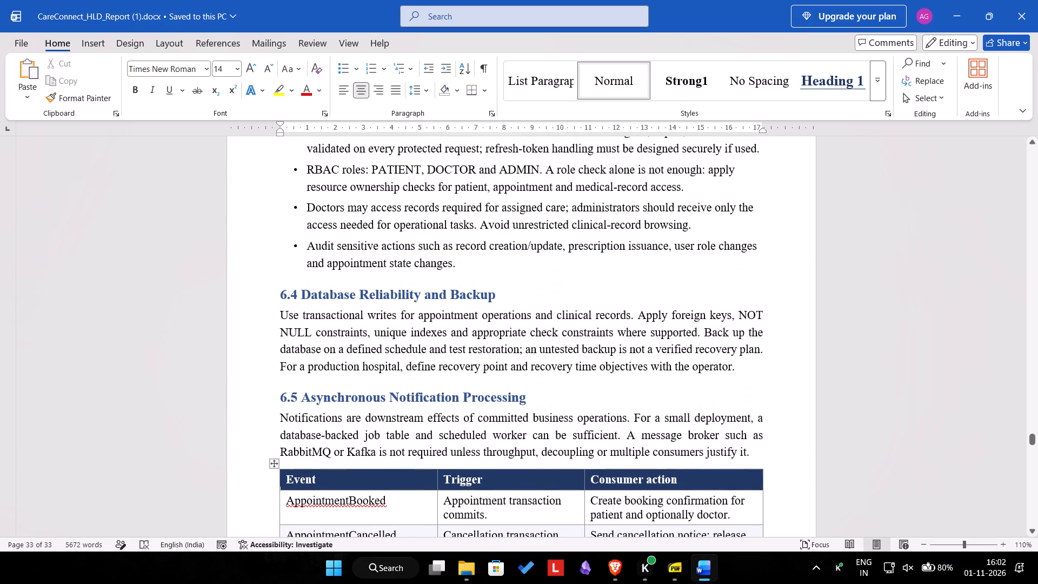
scroll(555, 336, up, 11)
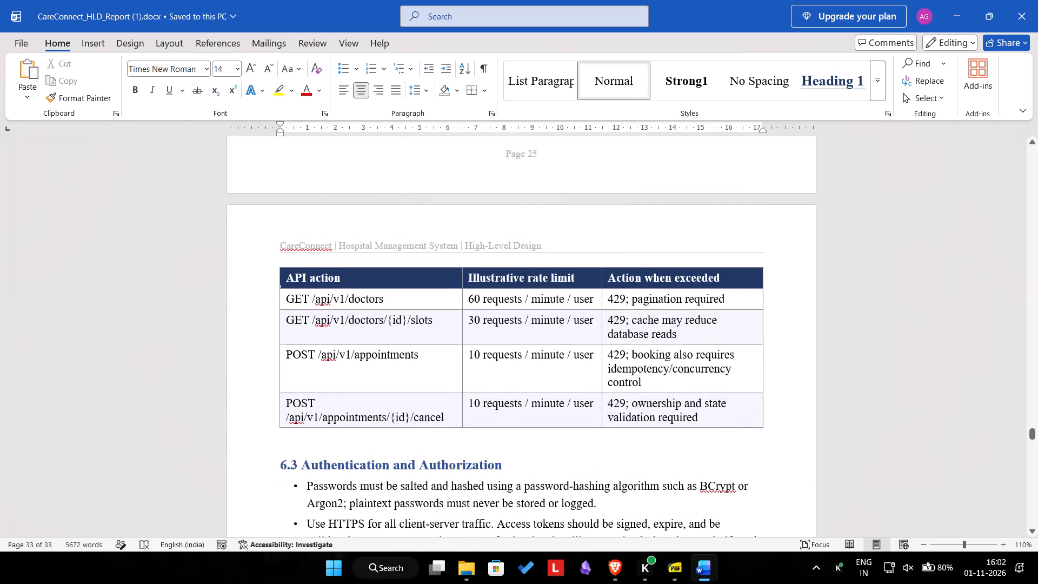